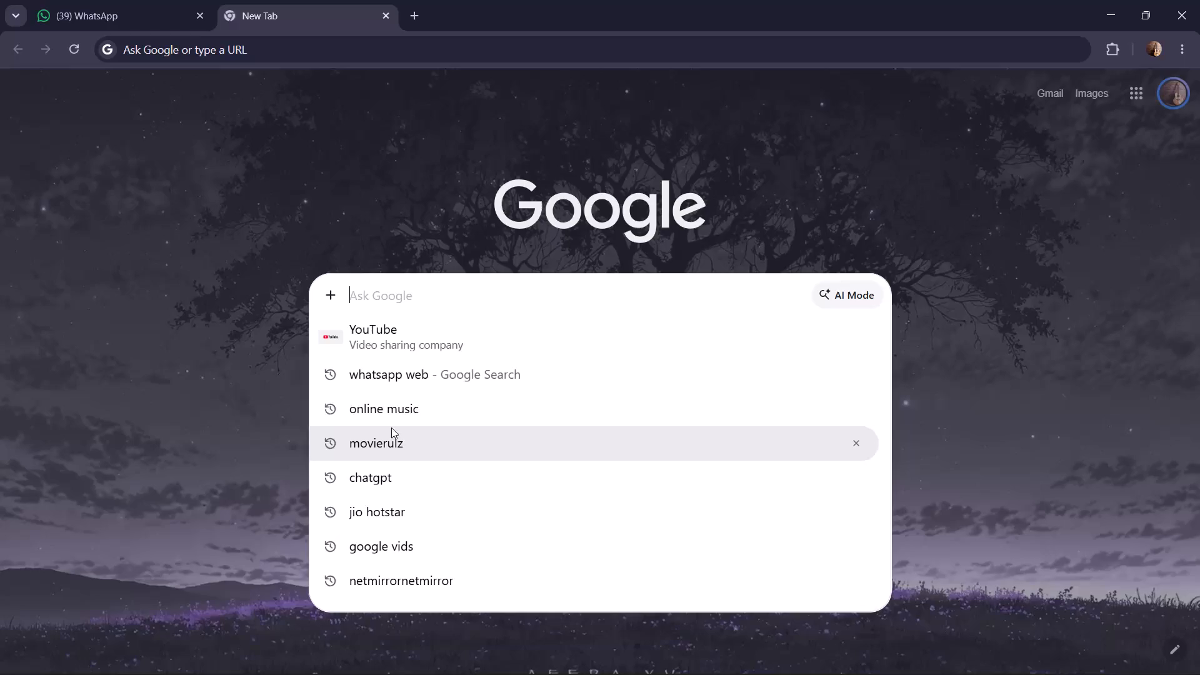
Search Google for "canava", open the Canva site through its account login result, and dismiss the student discount offer.
type("canava")
key("Return")
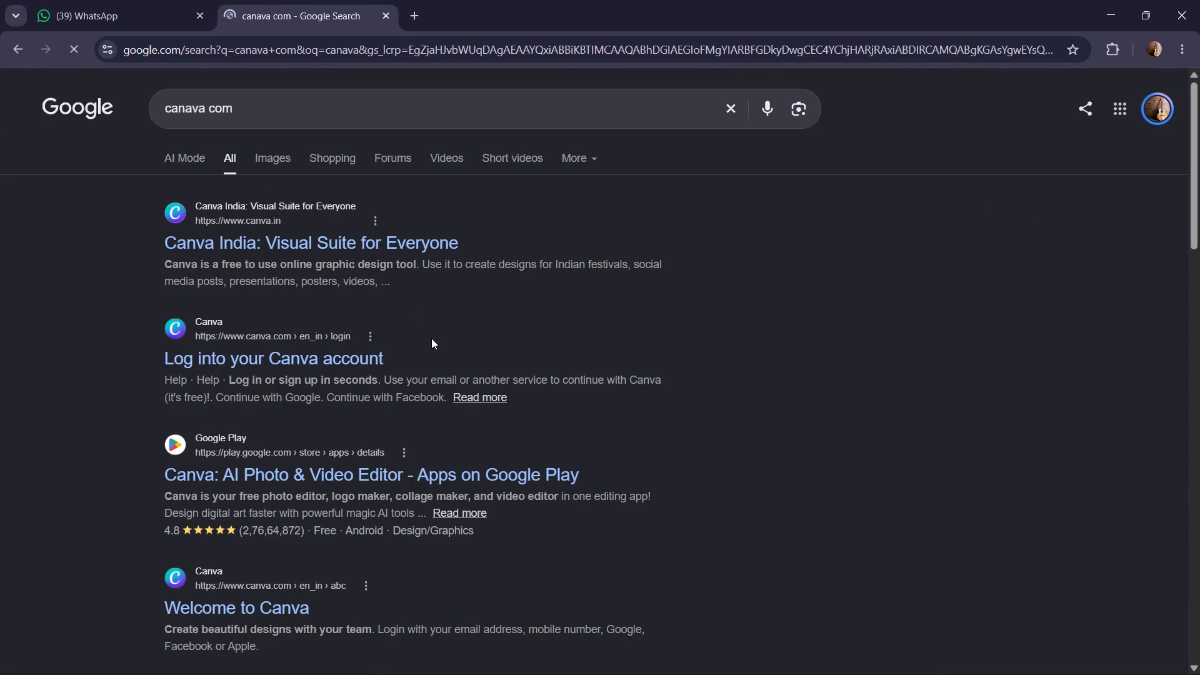
left_click(284, 349)
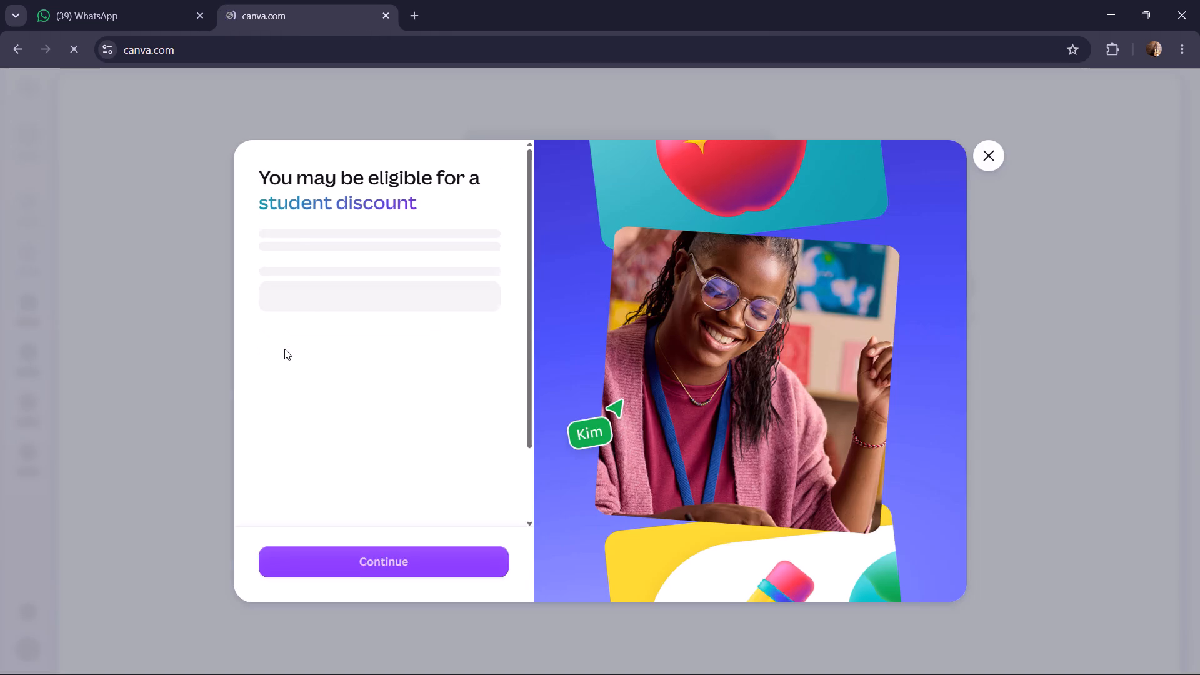
left_click(997, 162)
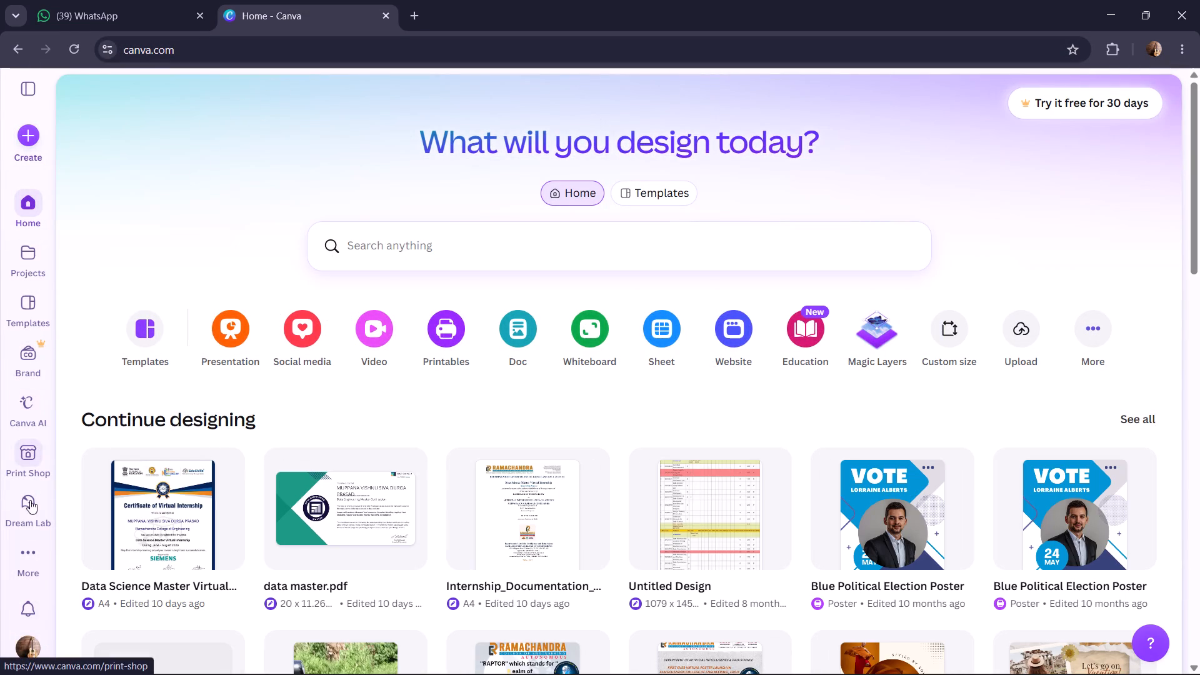
Search Canva for "pdf" using the suggested query "pdf document".
left_click(411, 246)
type("pdf")
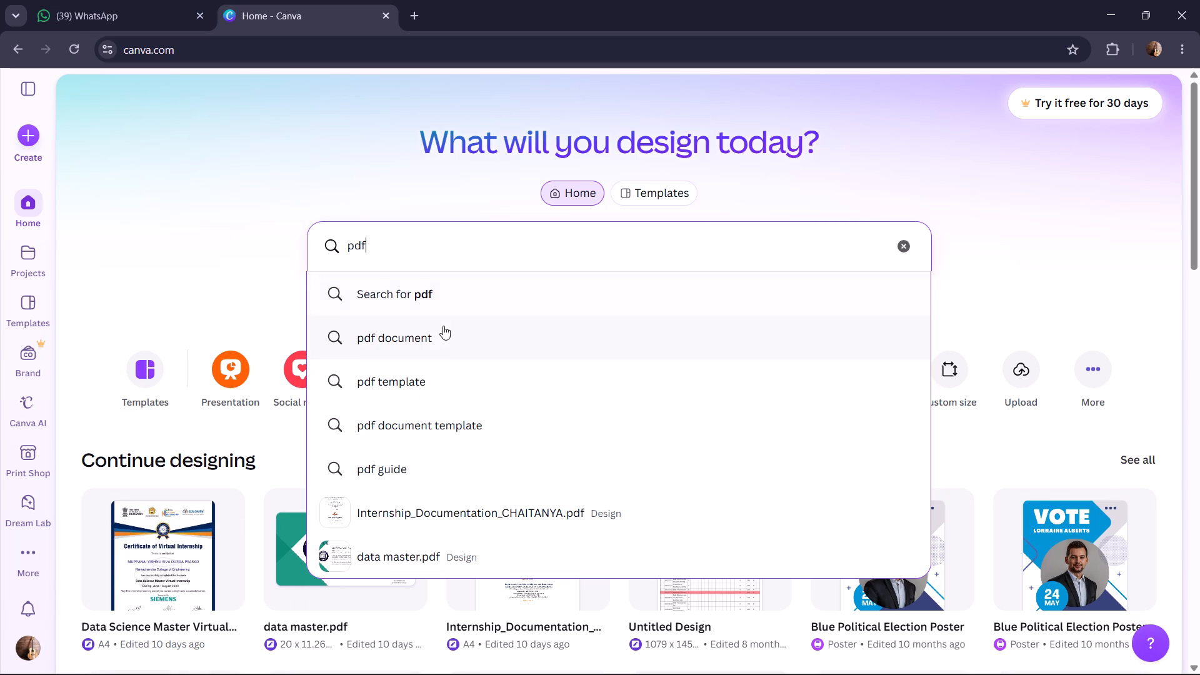
left_click(432, 329)
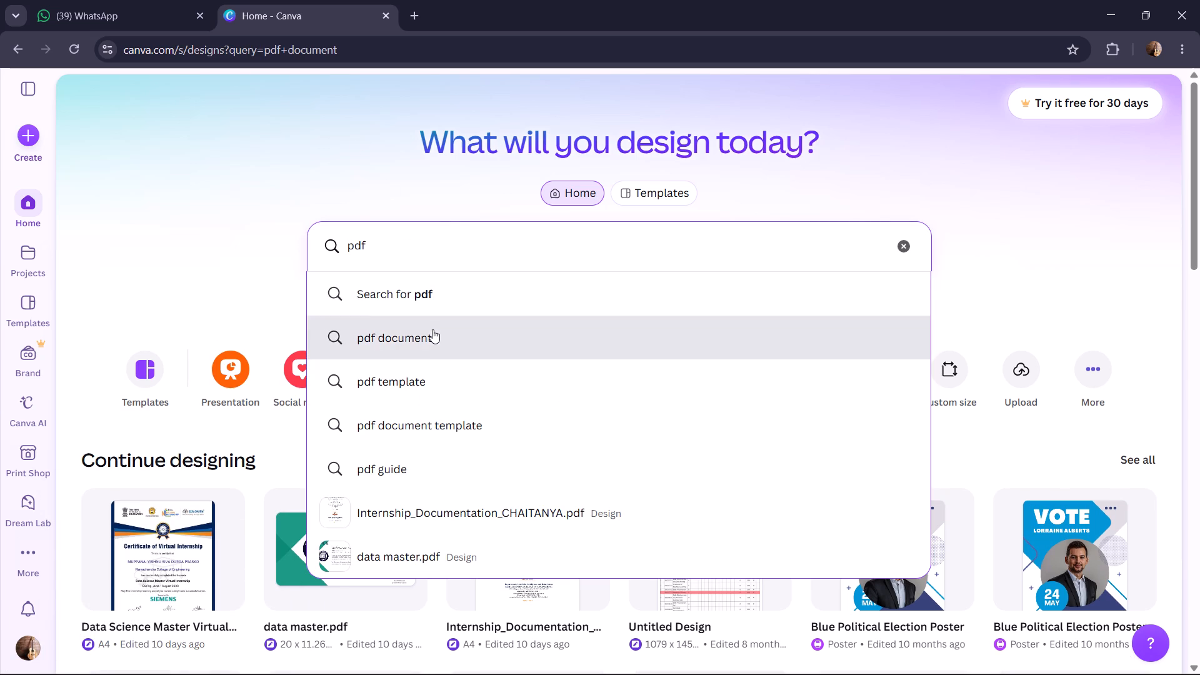
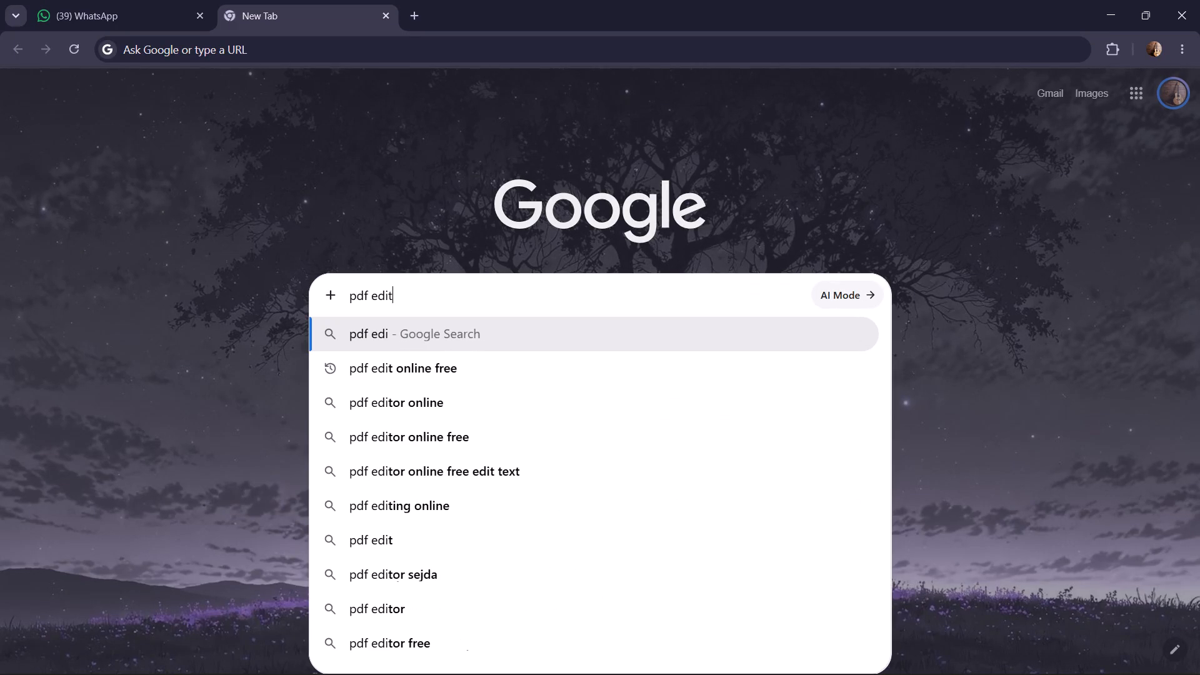
Search Google for the suggested query "pdf edit online free" and open Canva's Free Online PDF Editor result.
left_click(514, 354)
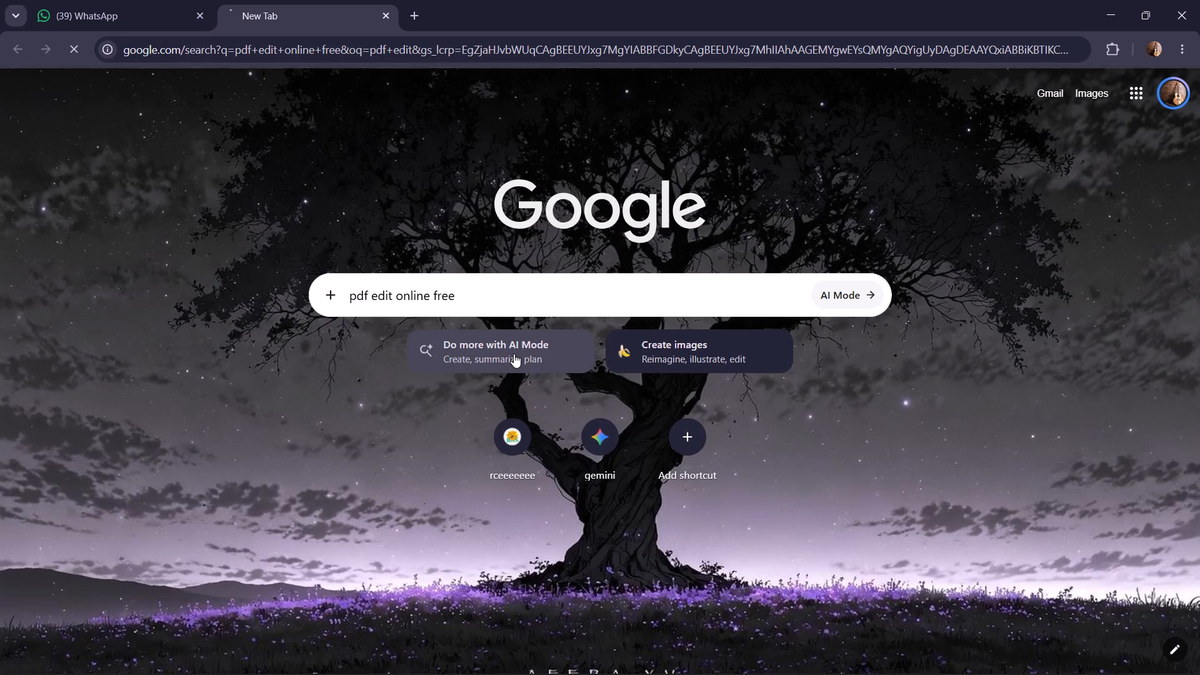
scroll(330, 237, "down", 2)
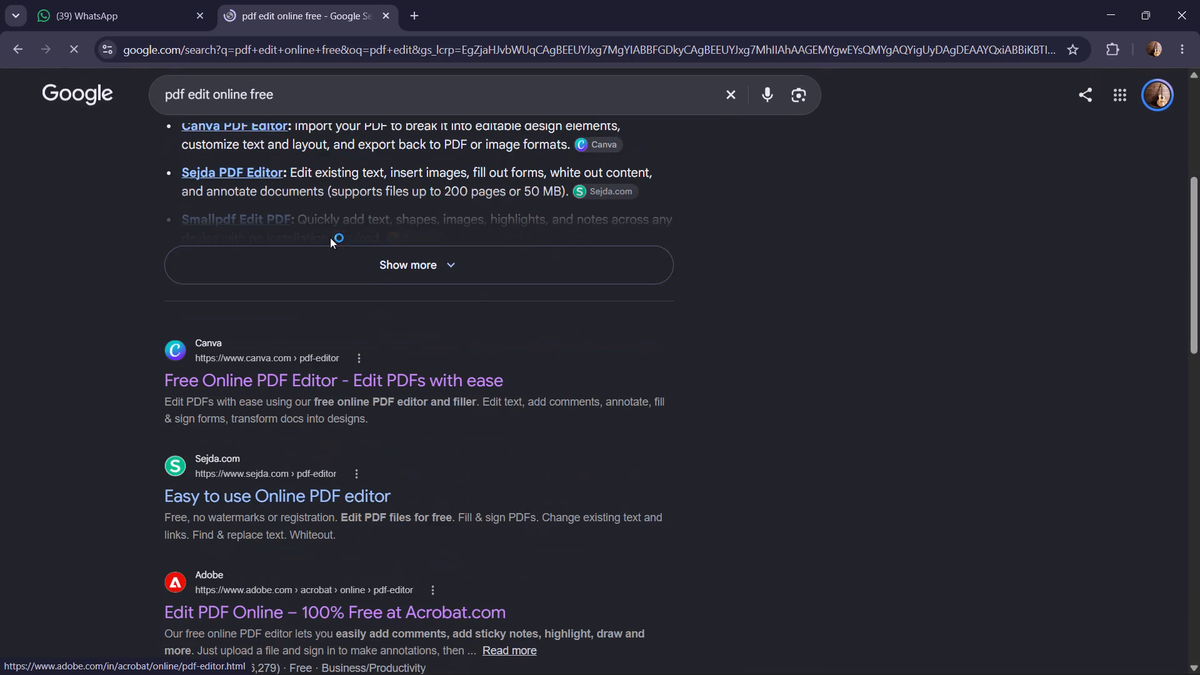
scroll(330, 237, "down", 2)
left_click(336, 337)
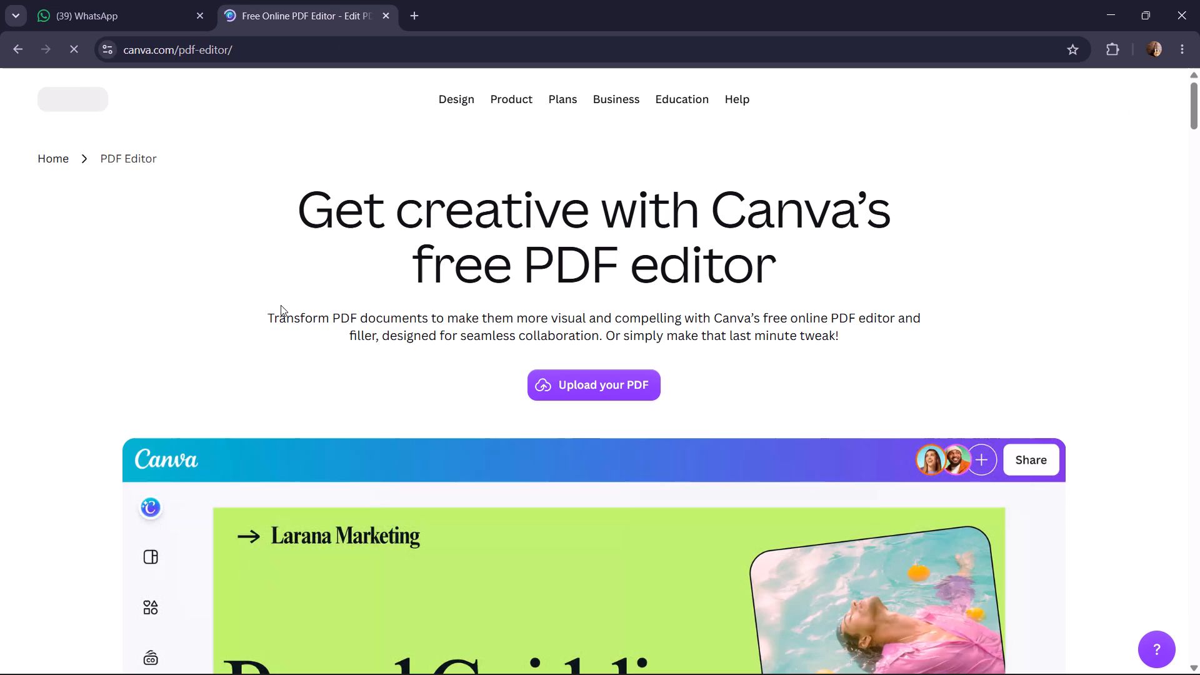
Upload the MiniProject PDF from the Downloads folder to Canva's PDF editor.
left_click(598, 389)
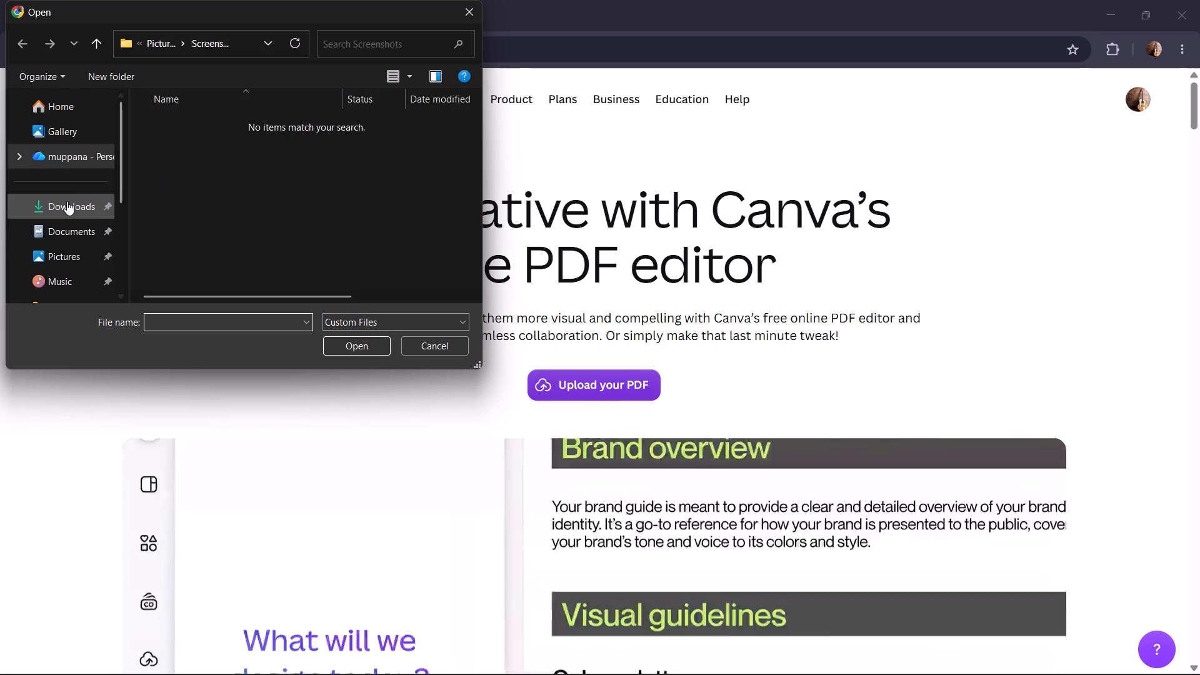
left_click(67, 201)
double_click(236, 127)
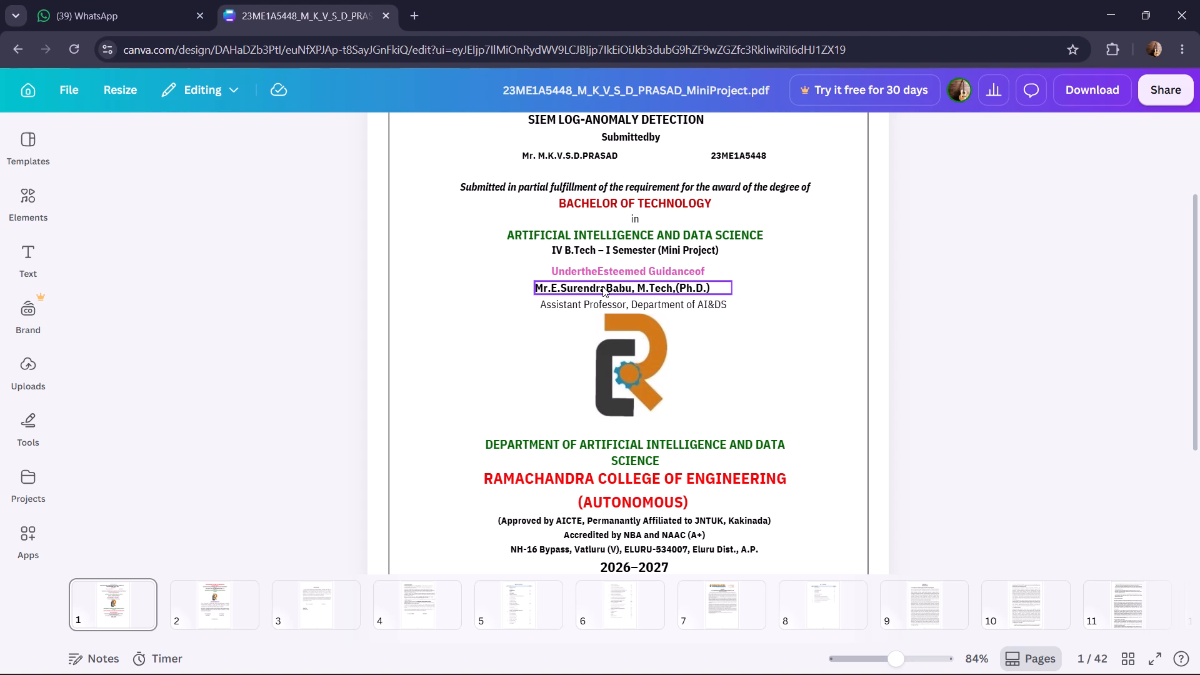
Look over pages 1 and 2 of the imported mini project report.
scroll(602, 286, "down", 3)
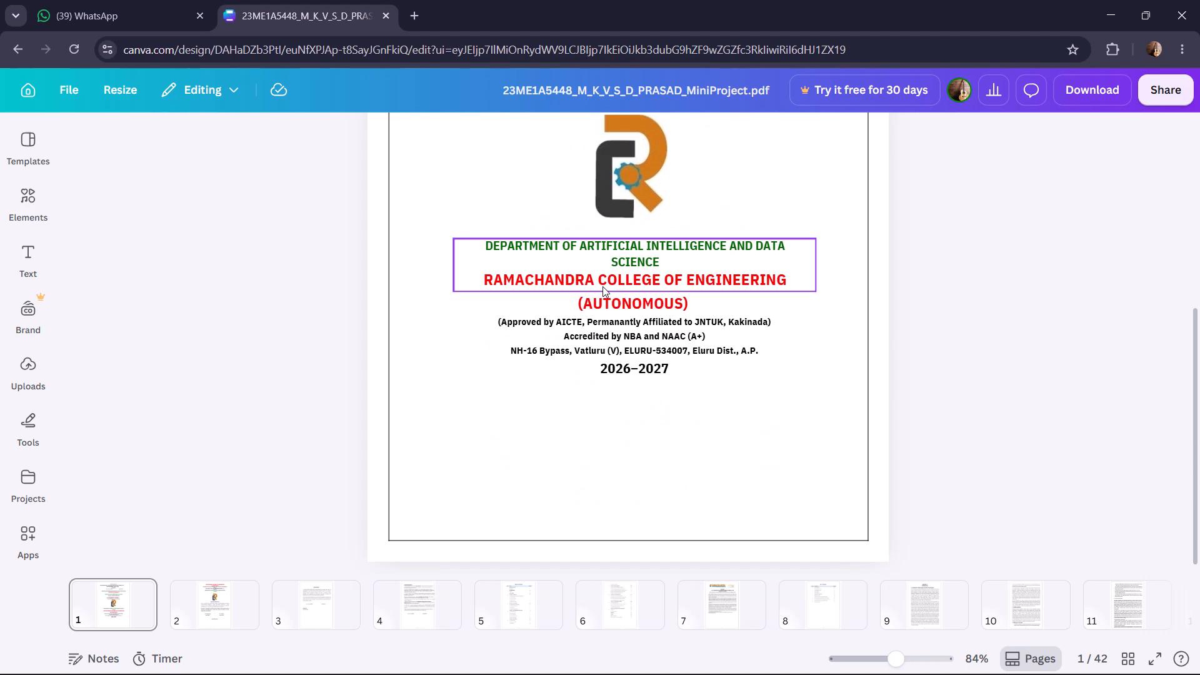
scroll(602, 286, "down", 2)
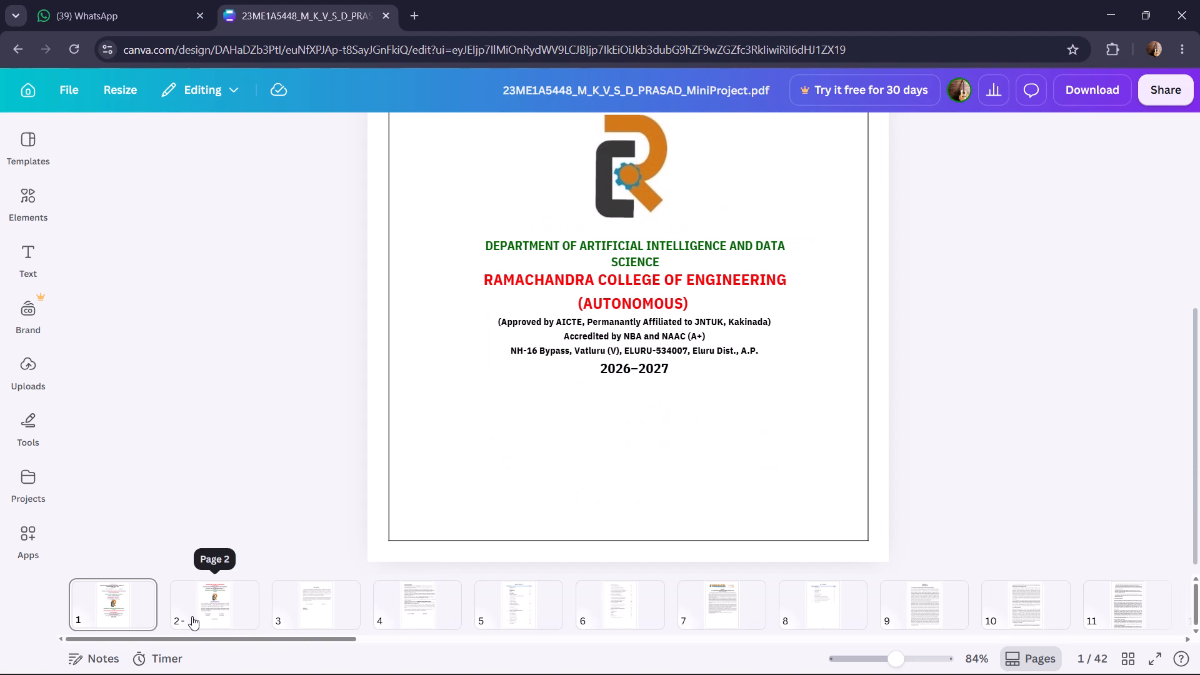
left_click(192, 616)
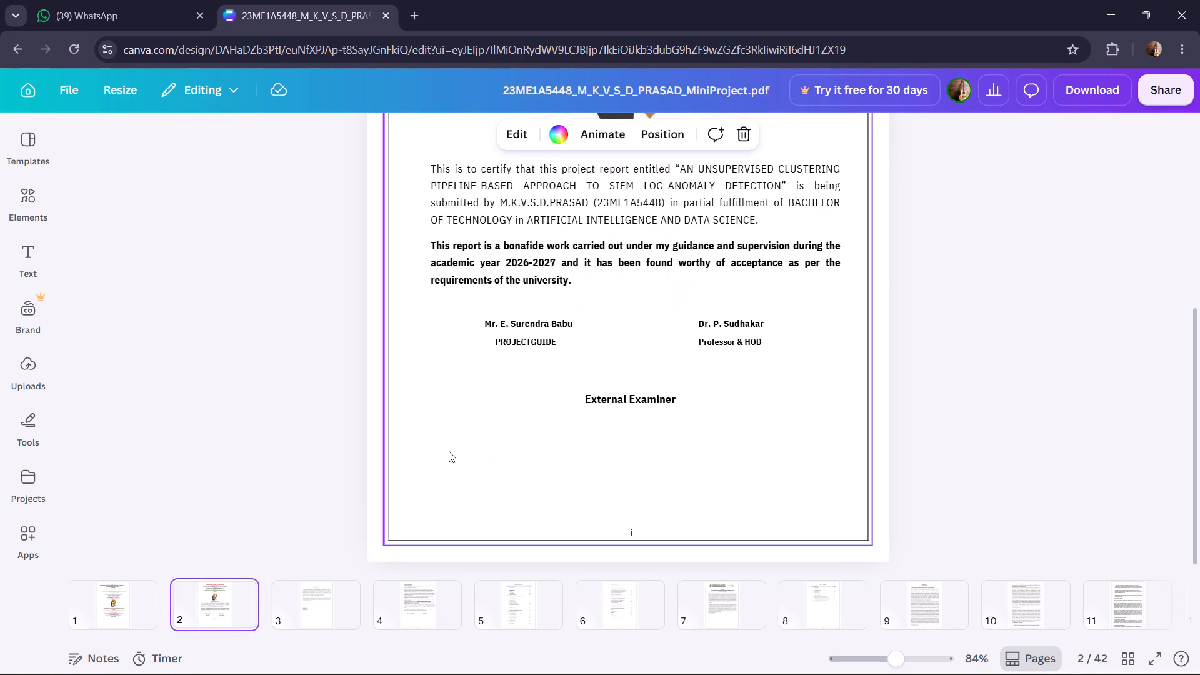
scroll(449, 451, "up", 1)
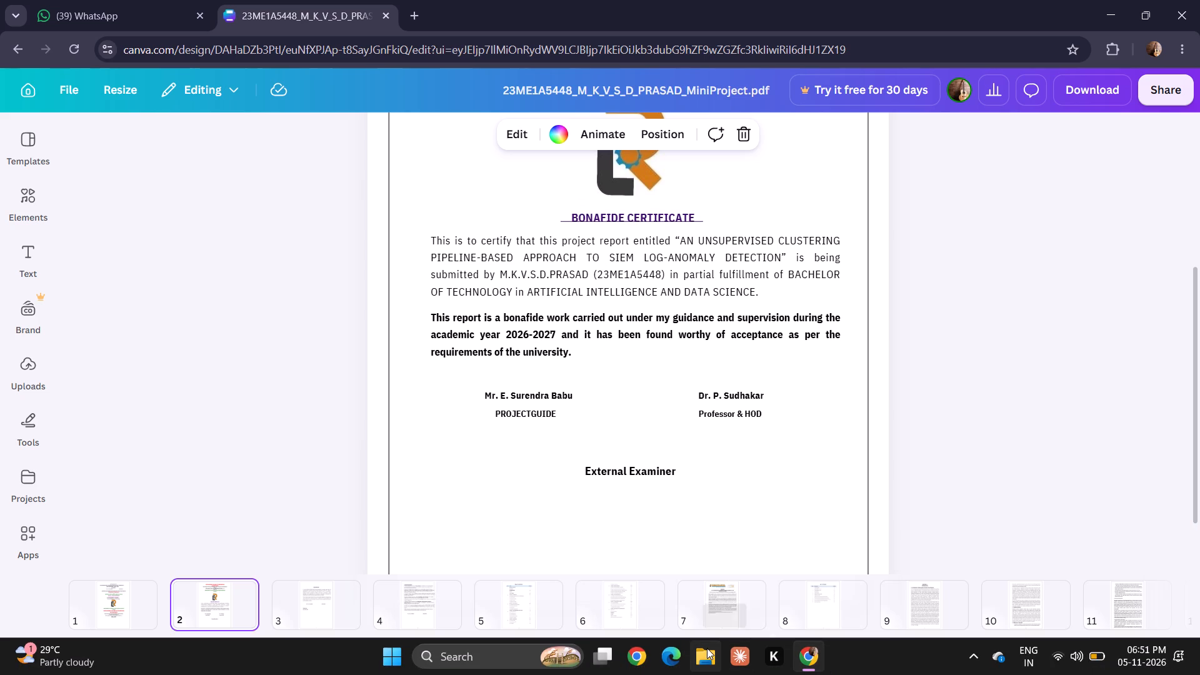
Open the original MiniProject PDF from File Explorer and examine its cover page and certificate page.
left_click(701, 649)
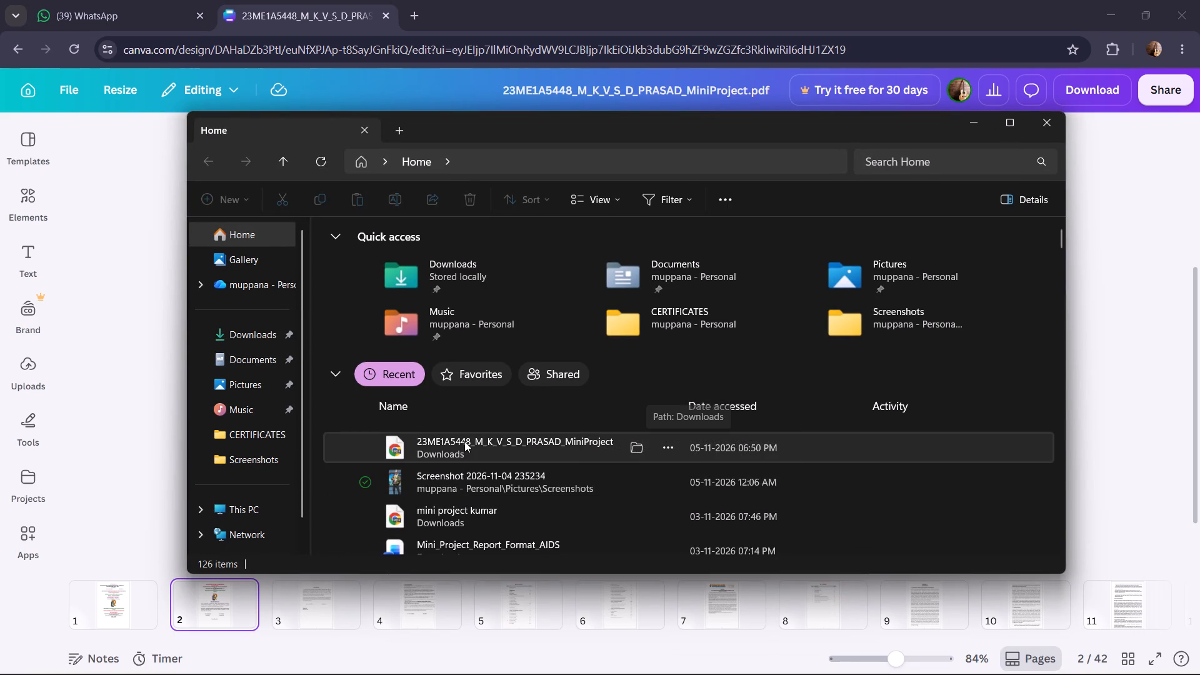
double_click(464, 441)
scroll(555, 447, "down", 1)
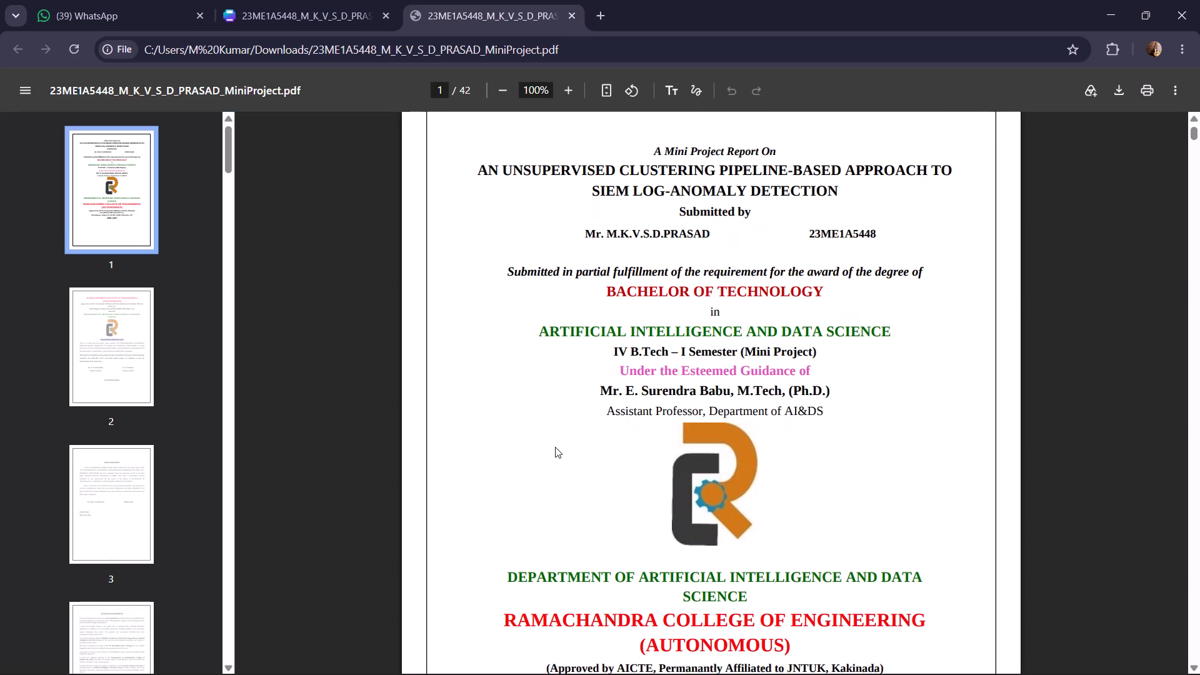
scroll(555, 447, "down", 7)
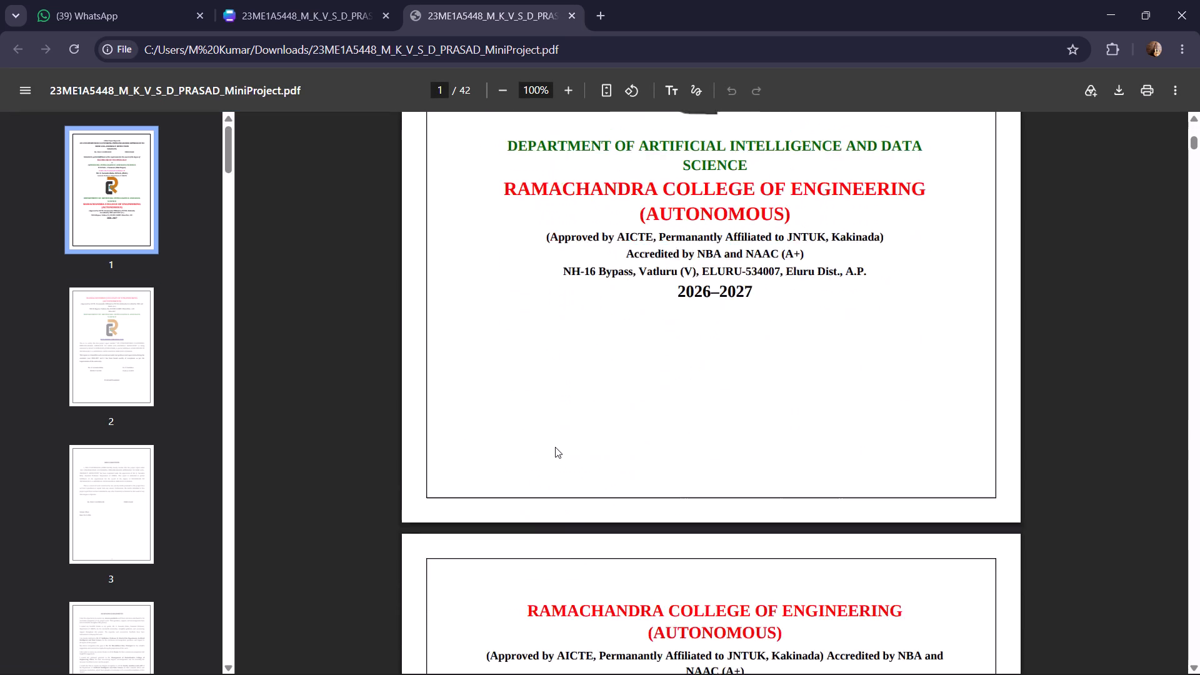
scroll(555, 447, "down", 3)
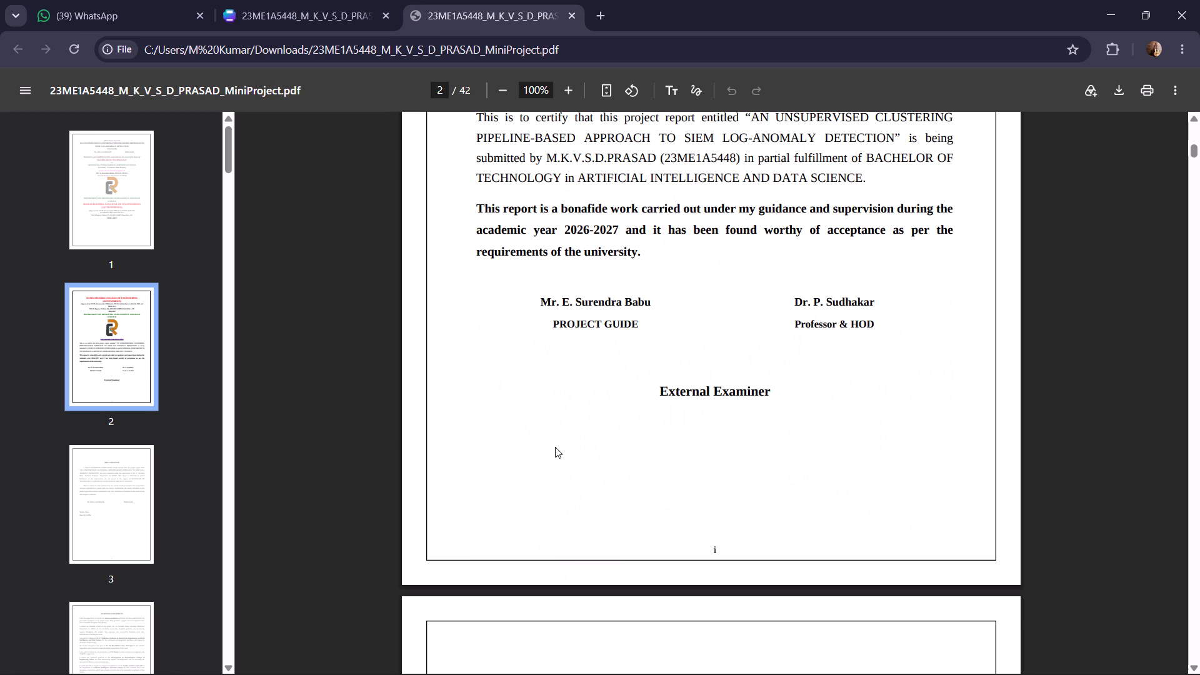
left_click(651, 302)
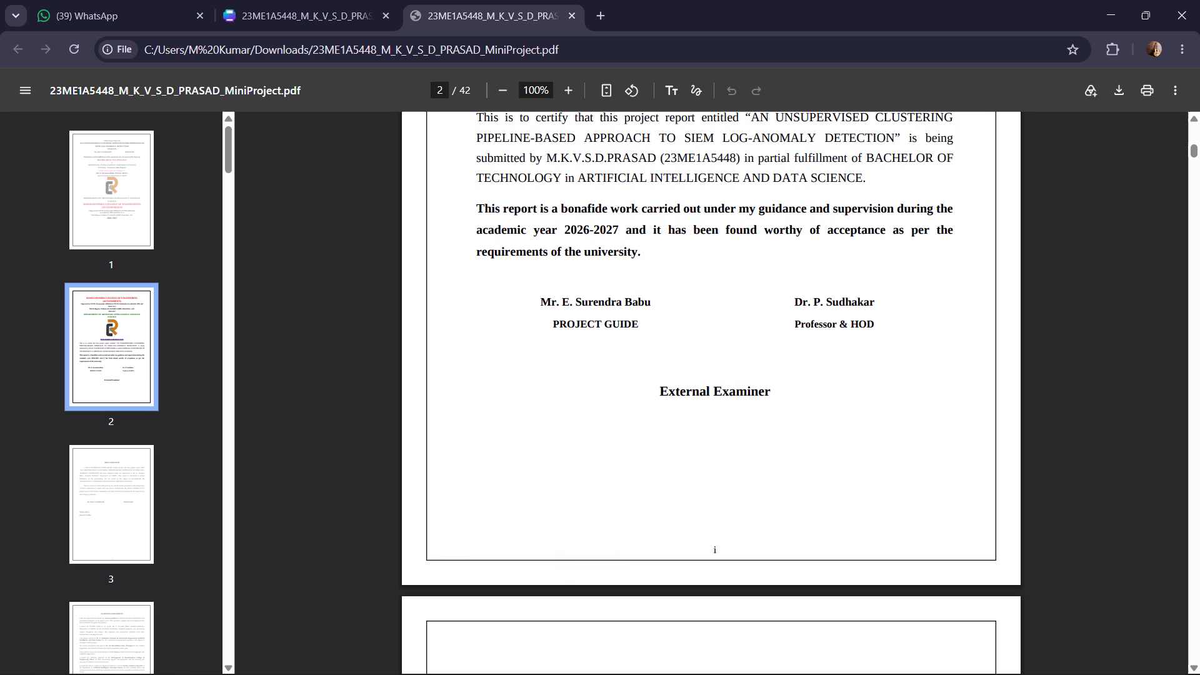
Return to the Canva design and examine the bonafide certificate on page 2 against the original PDF.
left_click(332, 0)
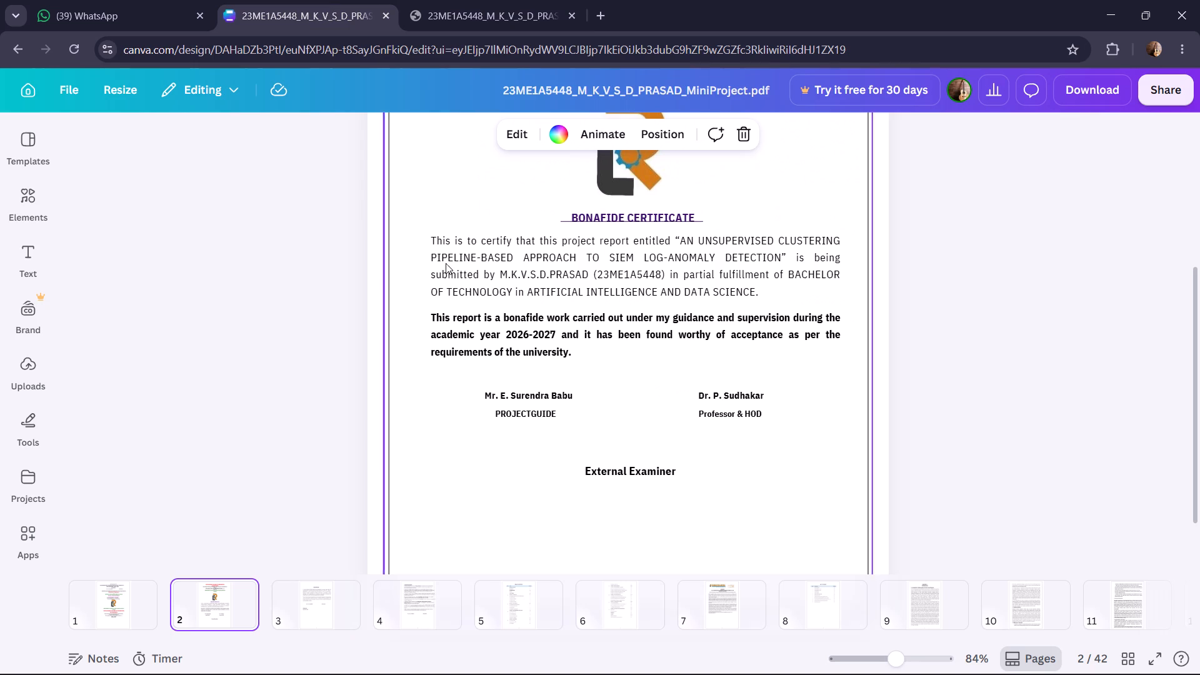
scroll(426, 359, "up", 3)
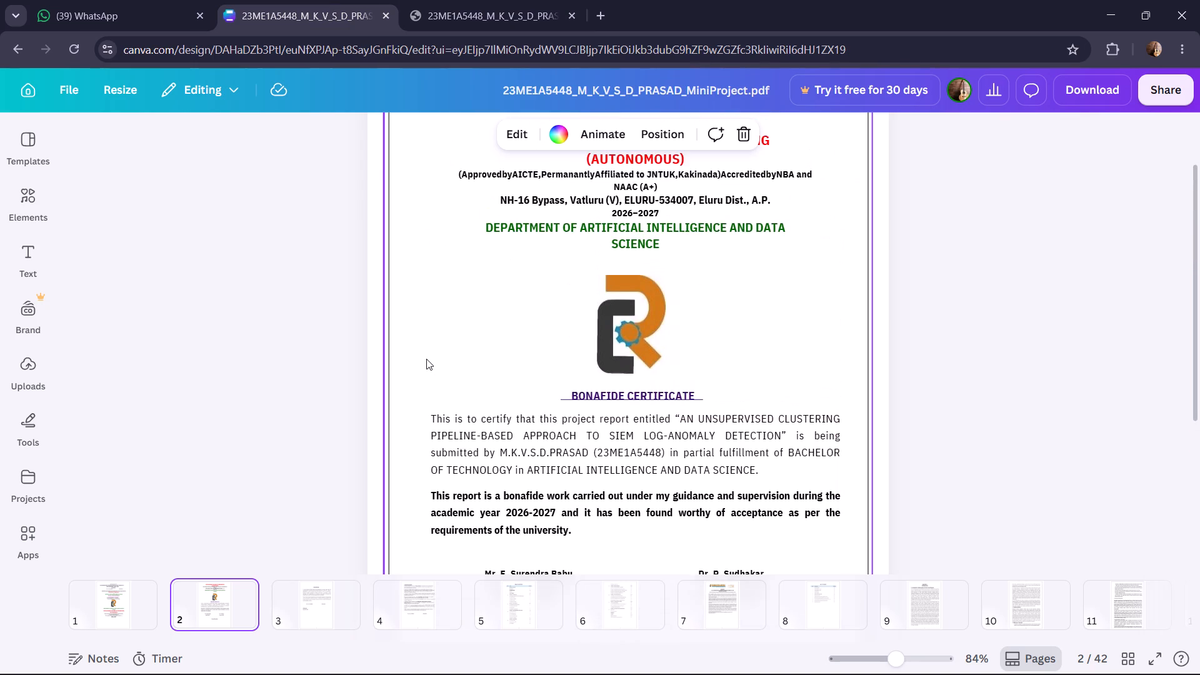
scroll(426, 359, "up", 2)
scroll(426, 359, "down", 1)
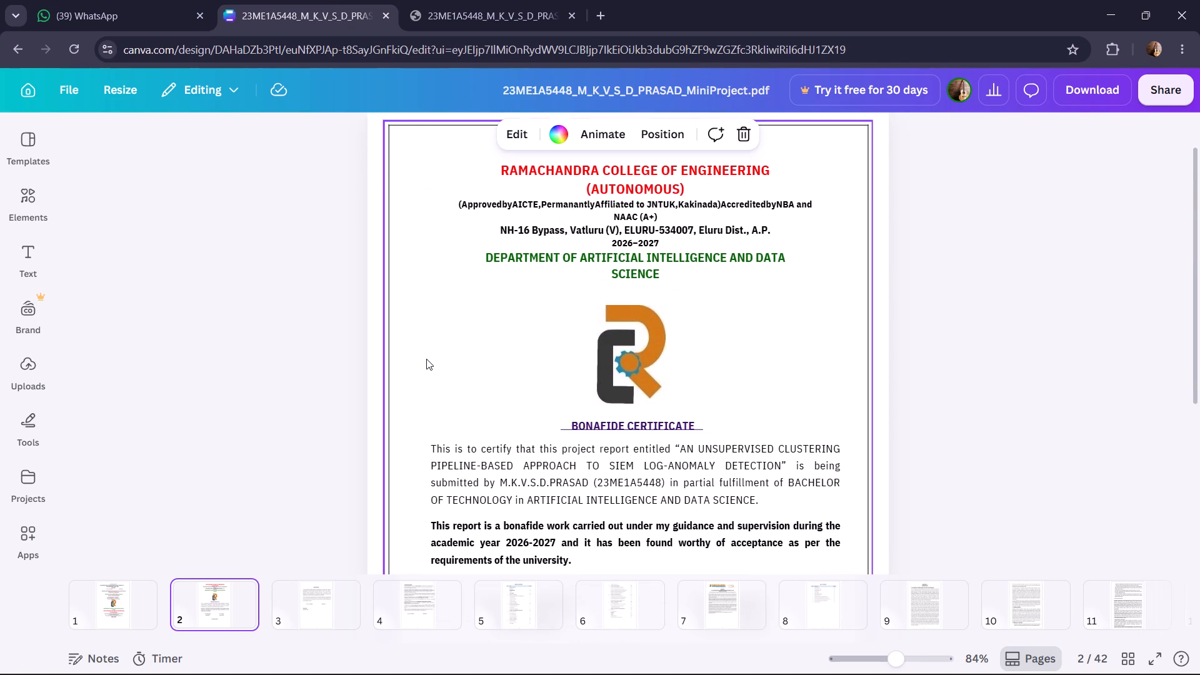
scroll(426, 359, "up", 3)
scroll(426, 359, "down", 4)
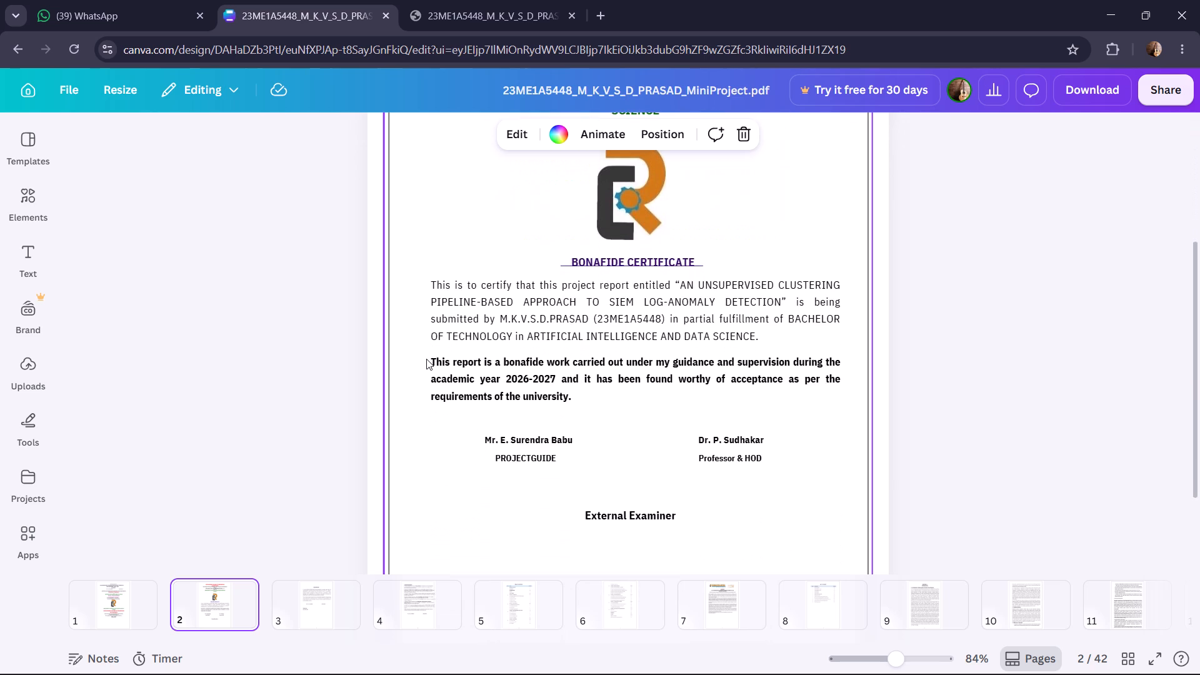
scroll(426, 359, "down", 1)
scroll(426, 359, "up", 5)
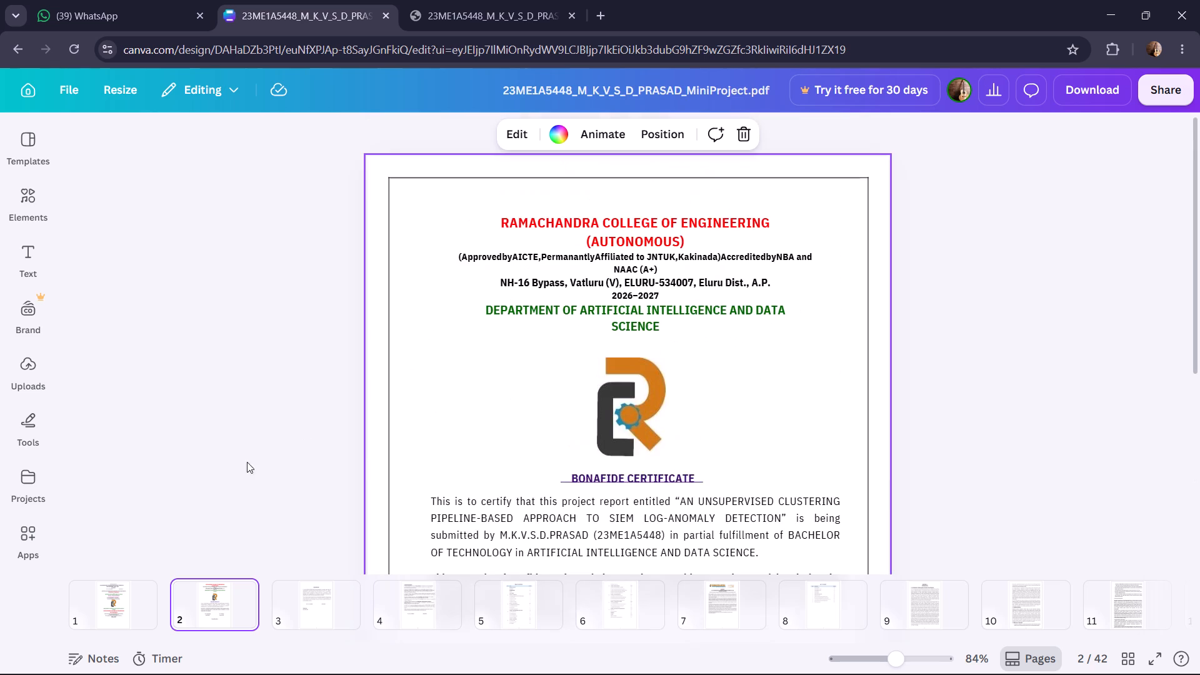
Examine the text and layout of the report's cover page, page 1, in the Canva design.
left_click(138, 589)
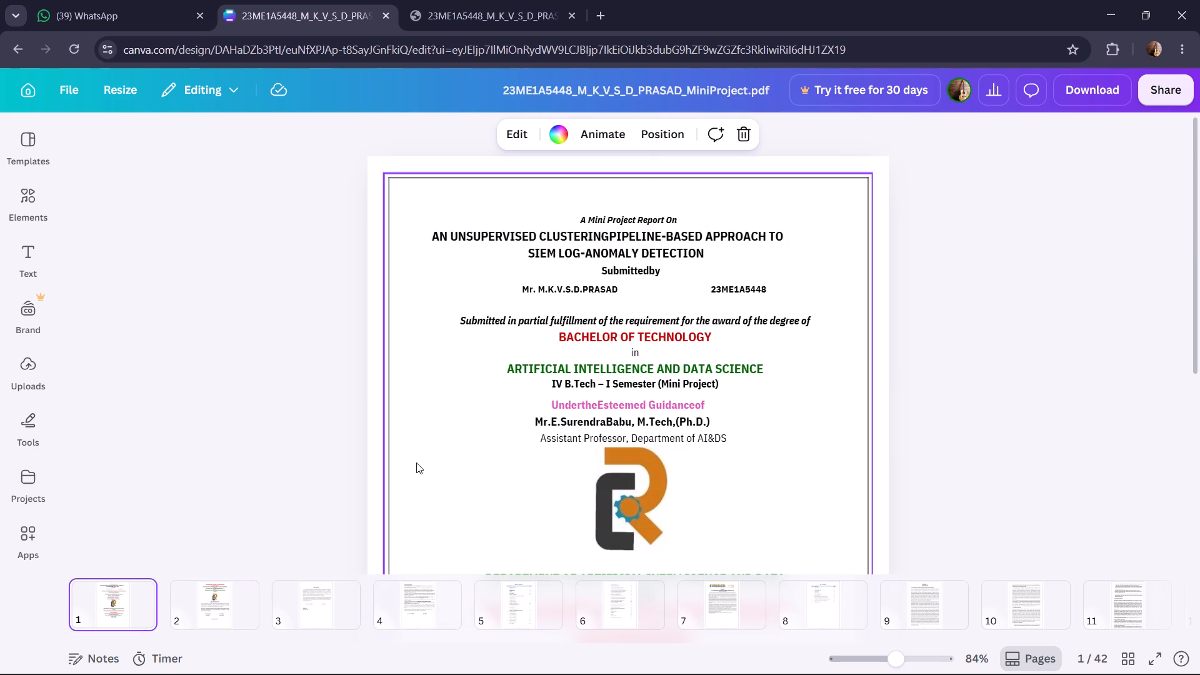
scroll(416, 462, "down", 1)
scroll(416, 462, "up", 1)
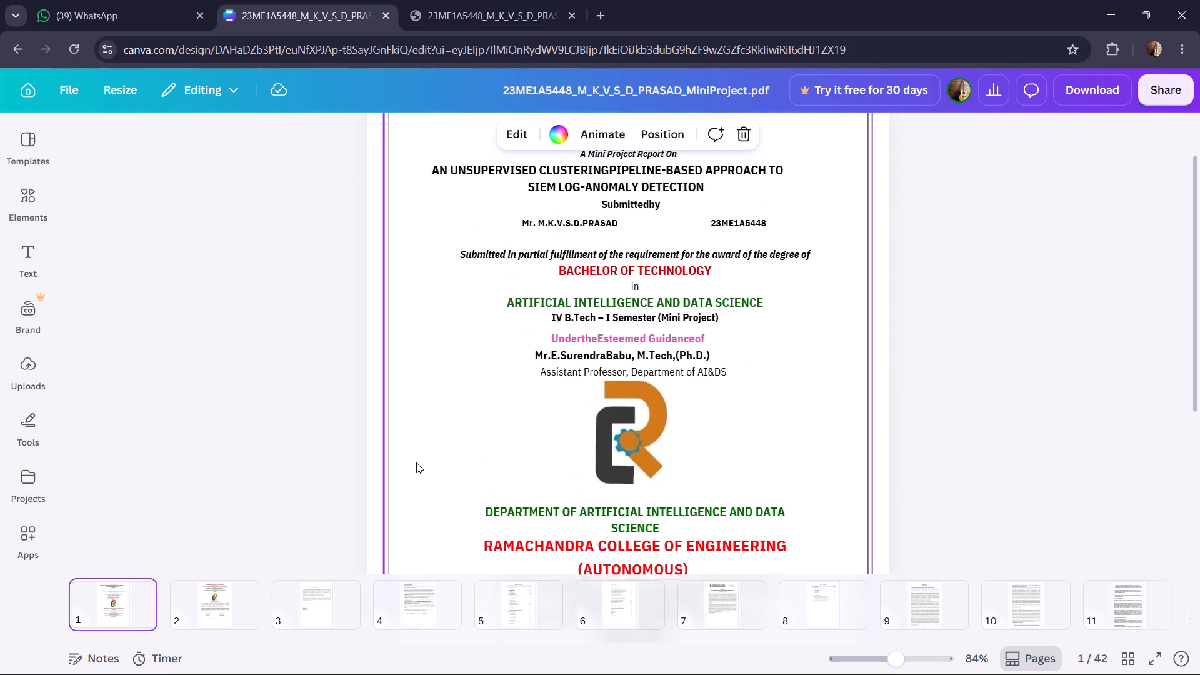
scroll(416, 462, "up", 1)
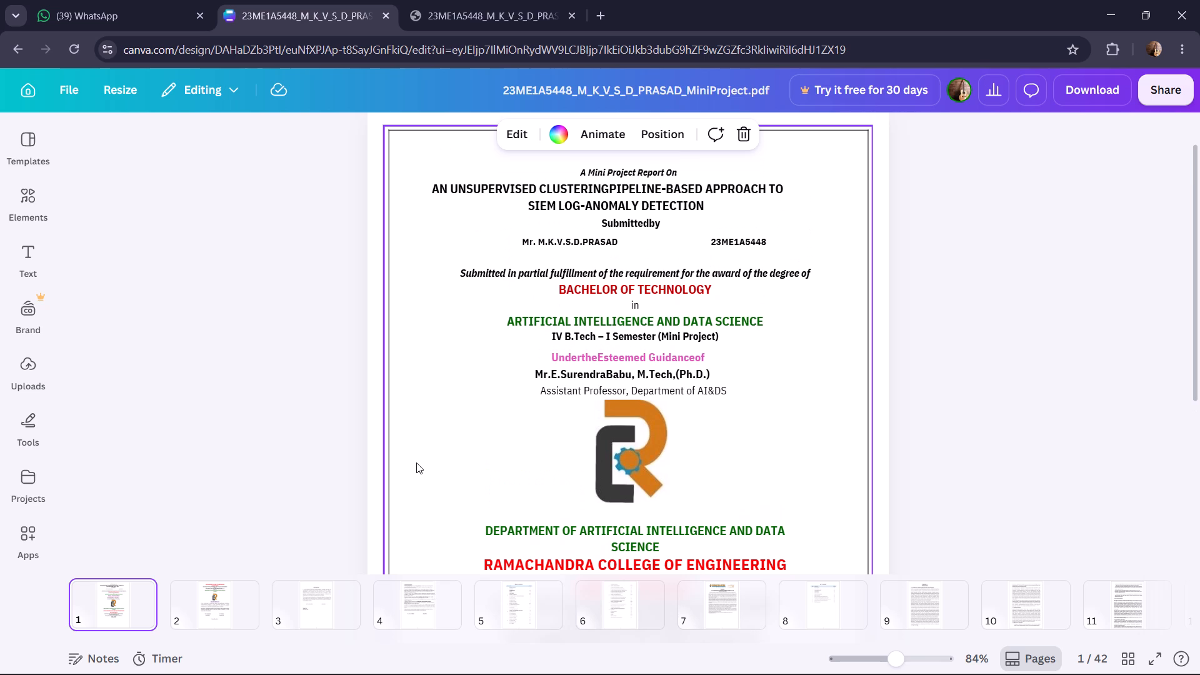
scroll(416, 462, "down", 3)
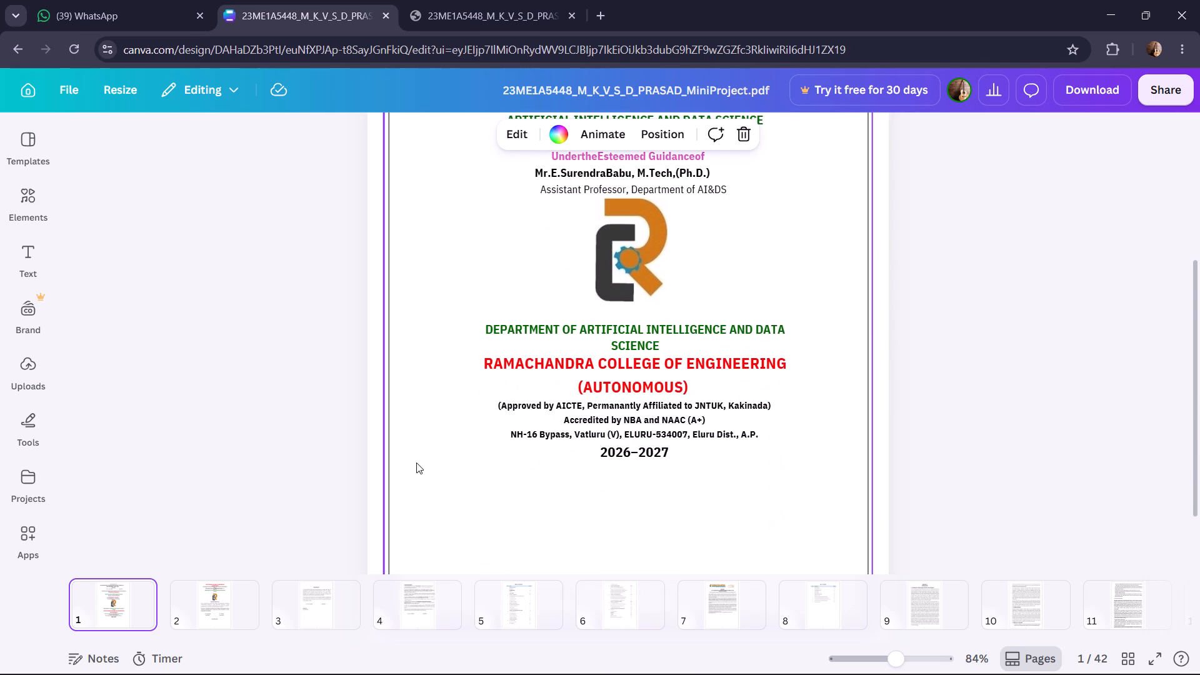
scroll(416, 462, "down", 2)
scroll(416, 462, "up", 5)
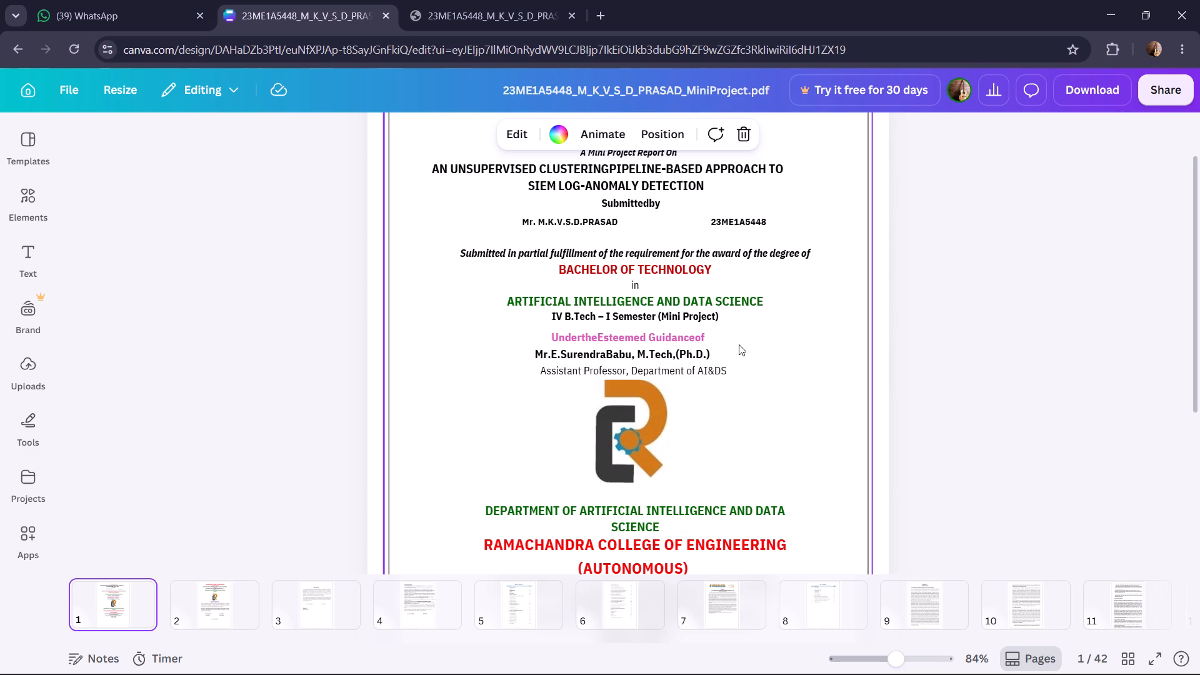
Delete "(Ph.D.)" from the end of the project guide's name line on the cover page.
double_click(724, 352)
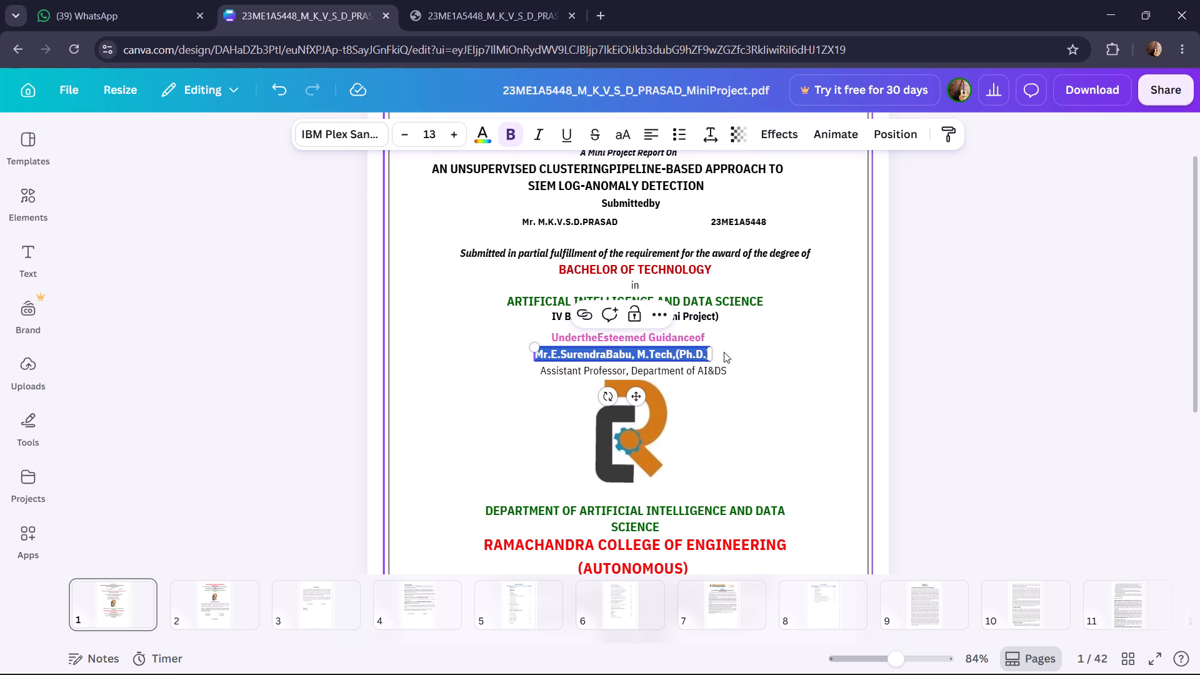
left_click(724, 352)
double_click(704, 352)
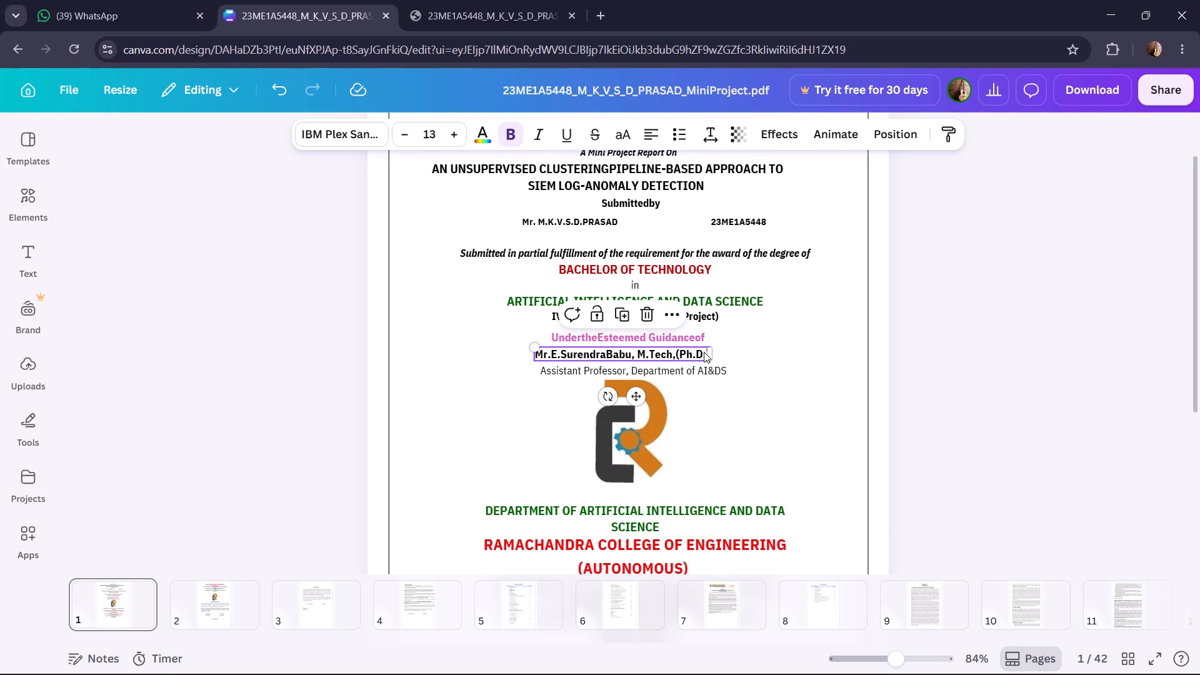
left_click(704, 352)
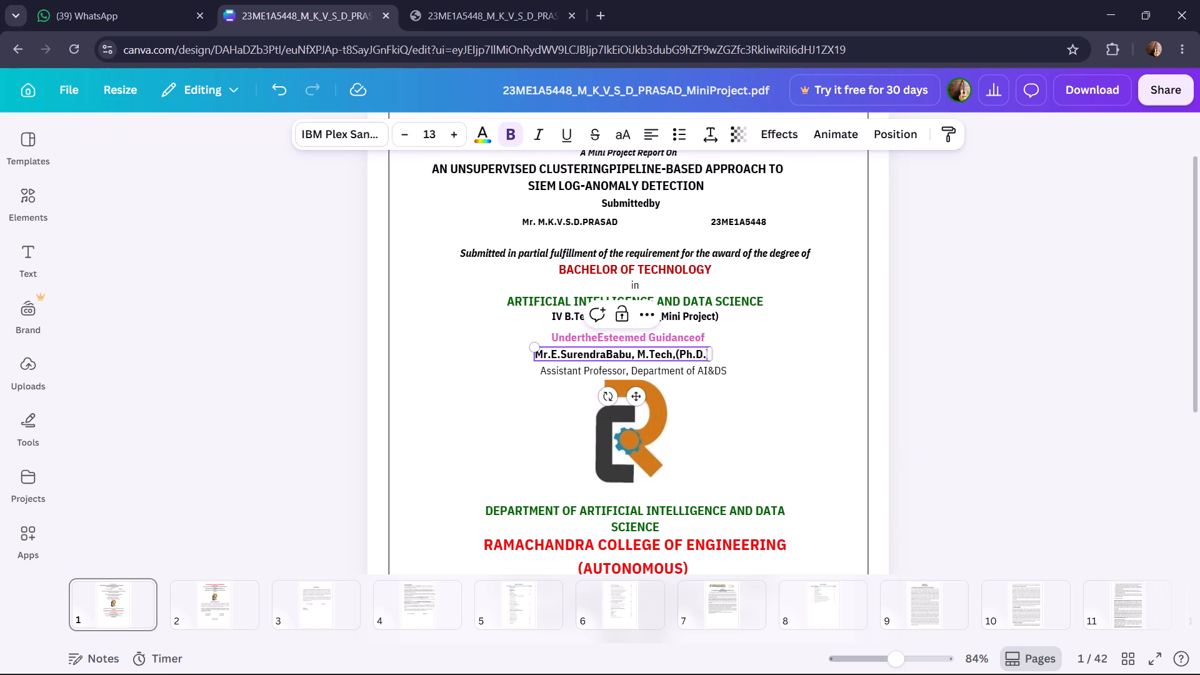
key("Right")
key("Right")
key("BackSpace")
key("BackSpace")
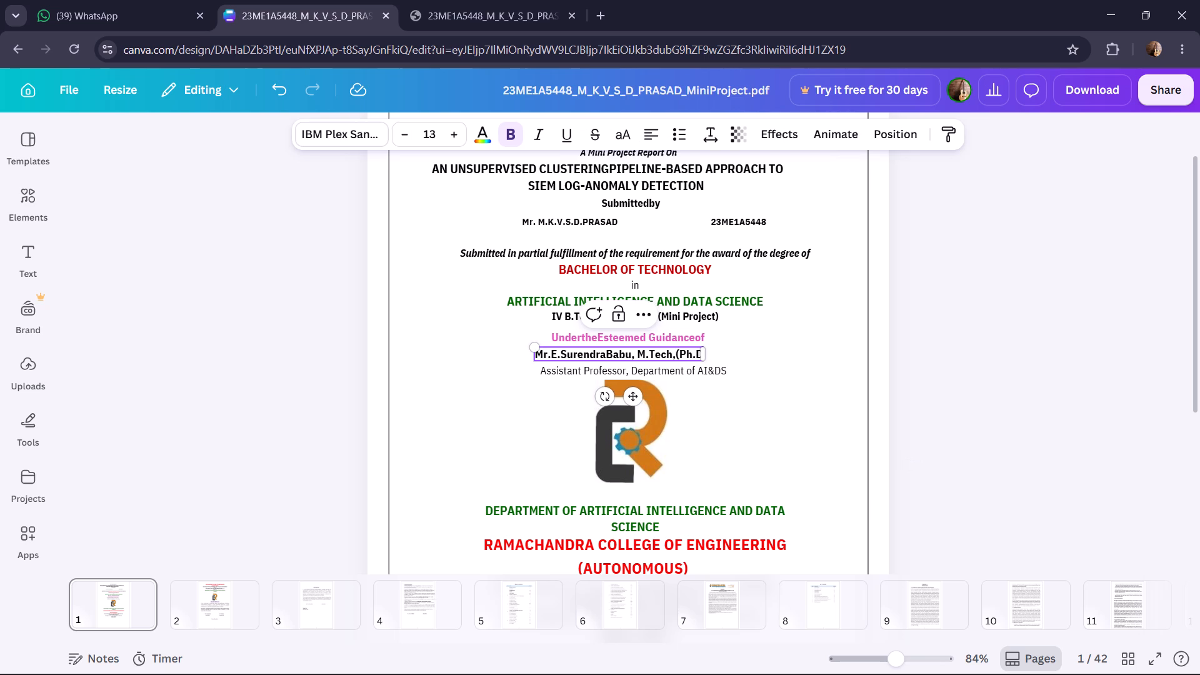
key("BackSpace")
key("BackSpace")
key("BackSpace")
key("BackSpace")
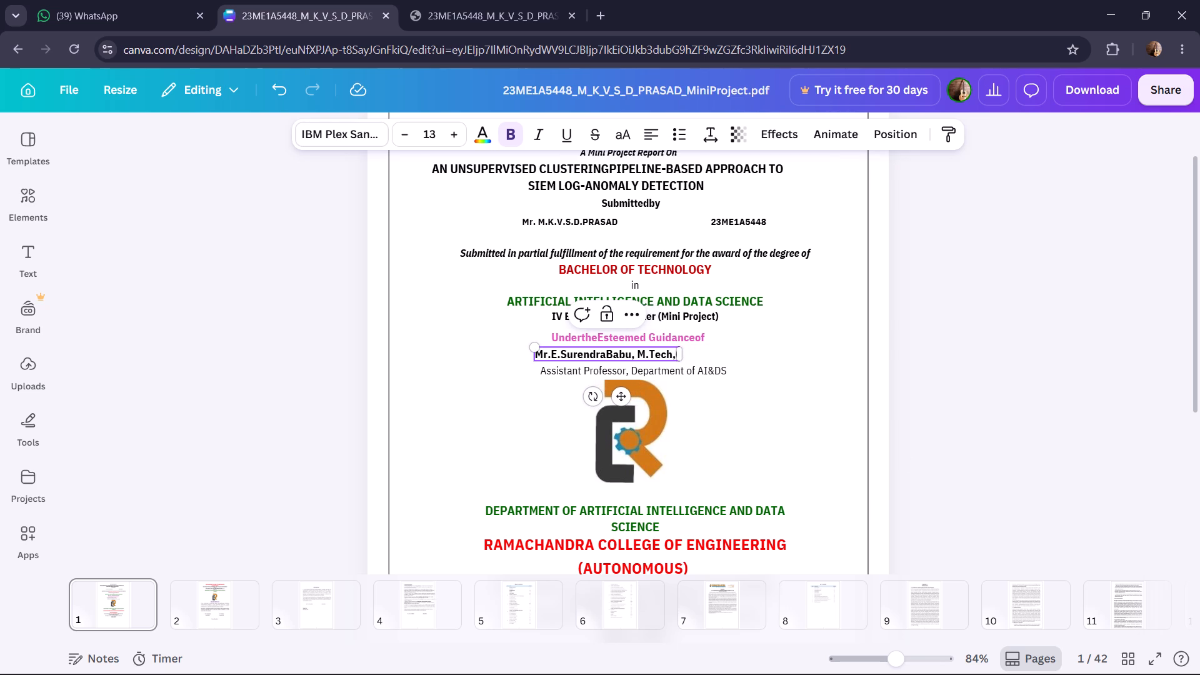
key("BackSpace")
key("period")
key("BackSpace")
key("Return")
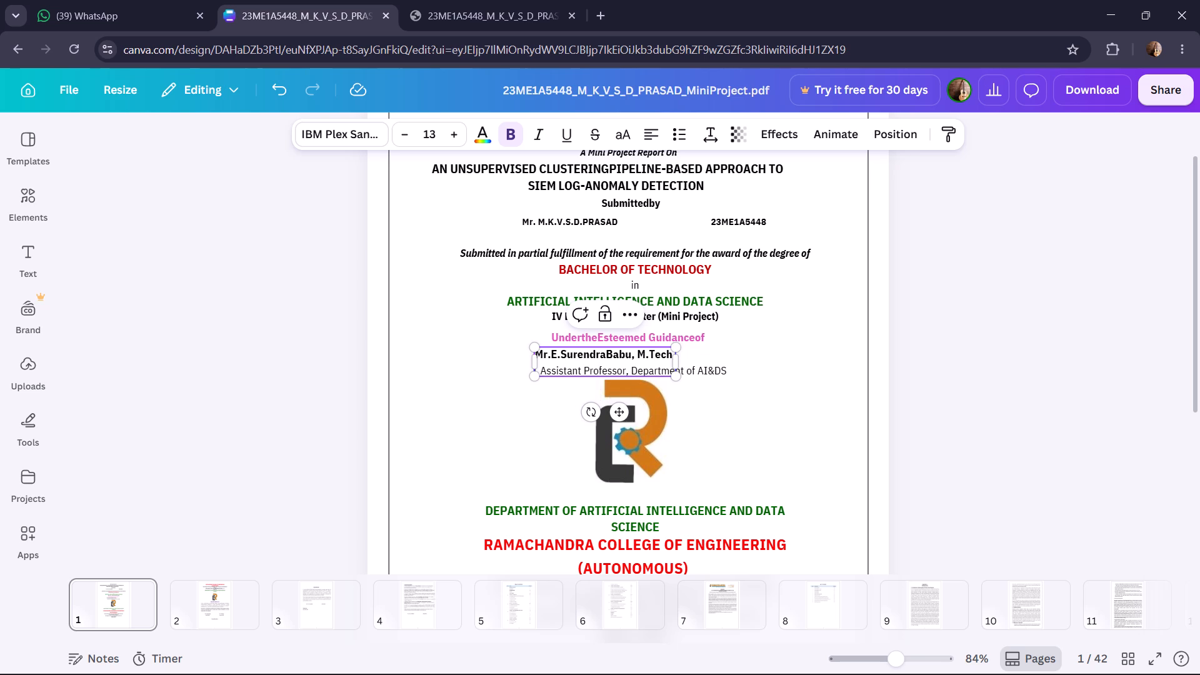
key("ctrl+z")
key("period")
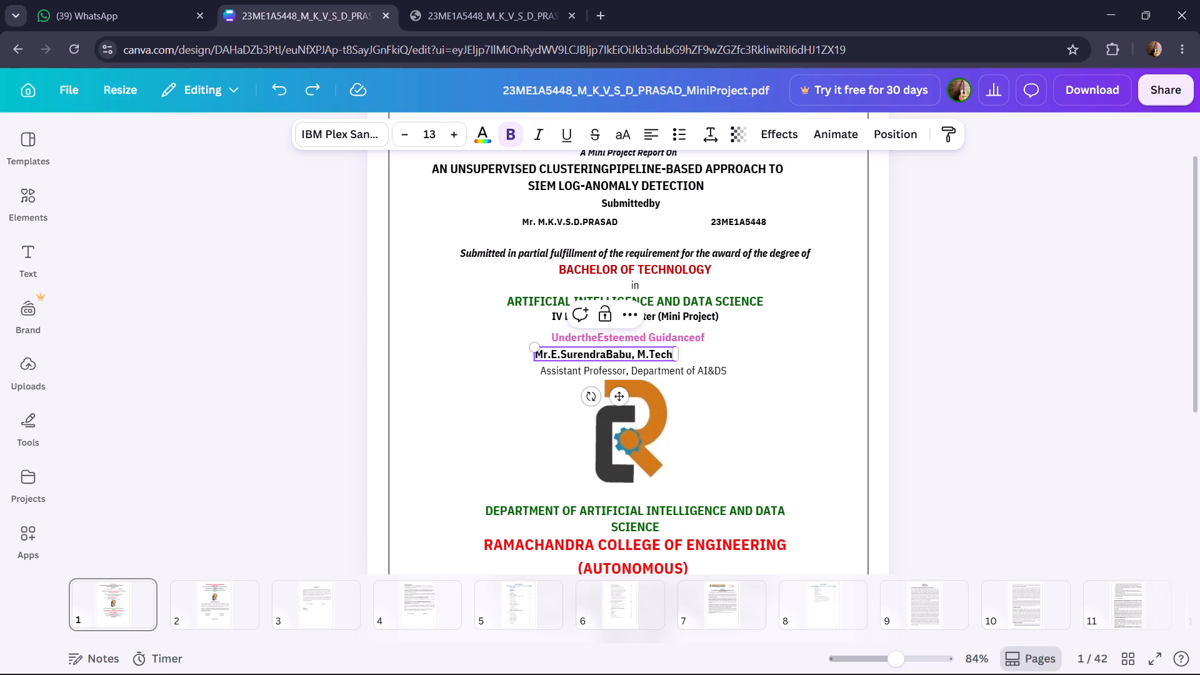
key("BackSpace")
Replace the comma after "M.Tech" in the project guide's name line on the cover page with a period.
key("shift+greater")
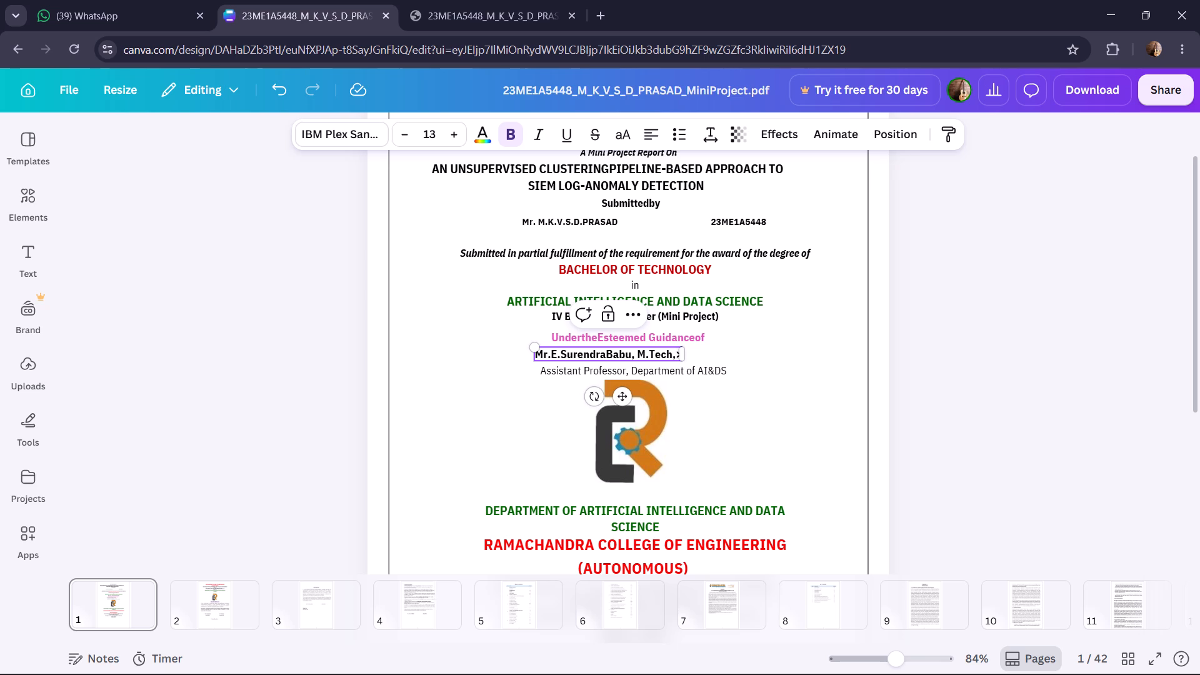
key("BackSpace")
key("period")
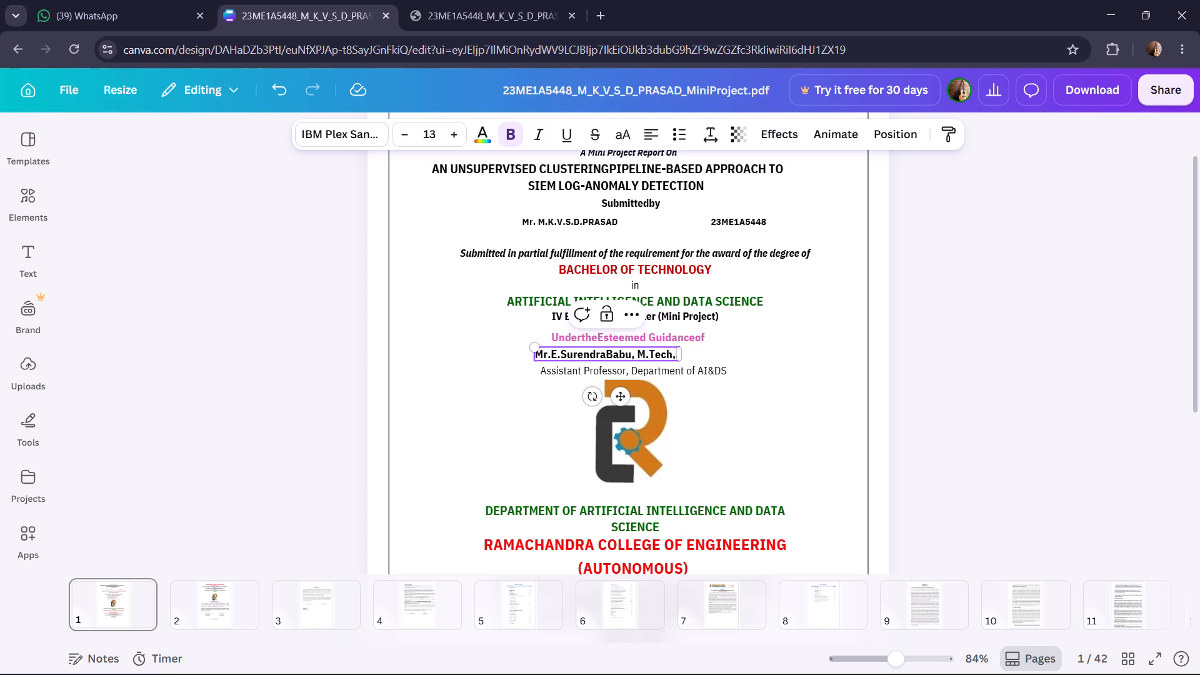
key("BackSpace")
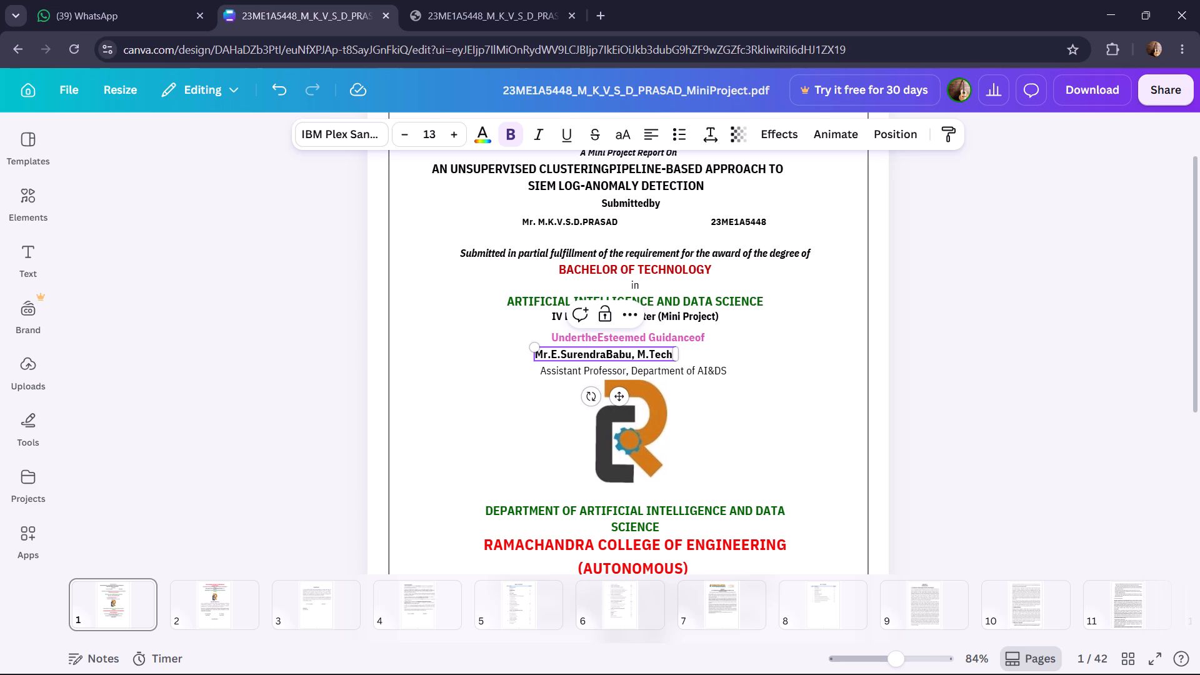
key("period")
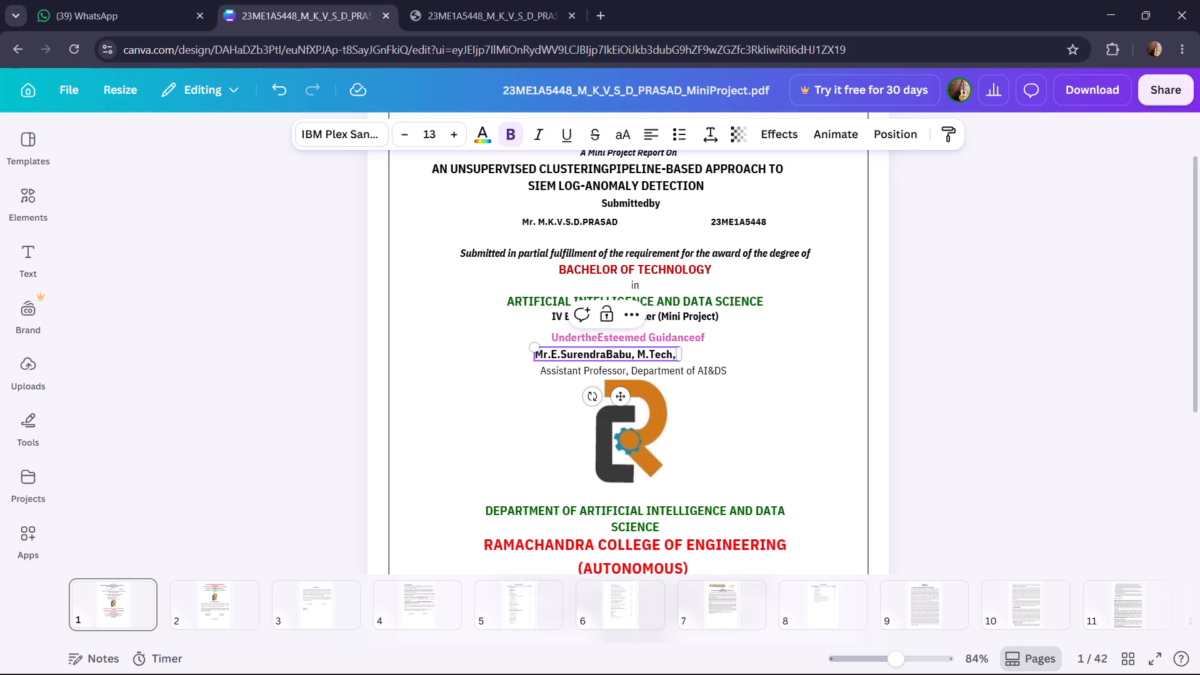
key("BackSpace")
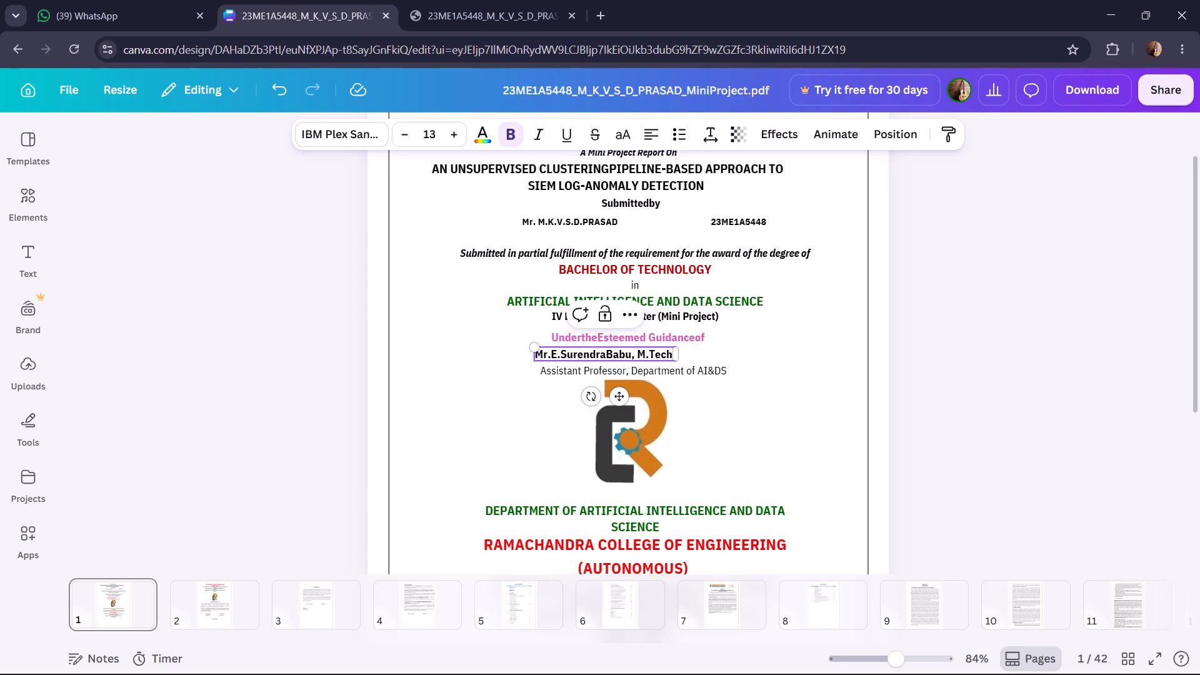
key("shift+greater")
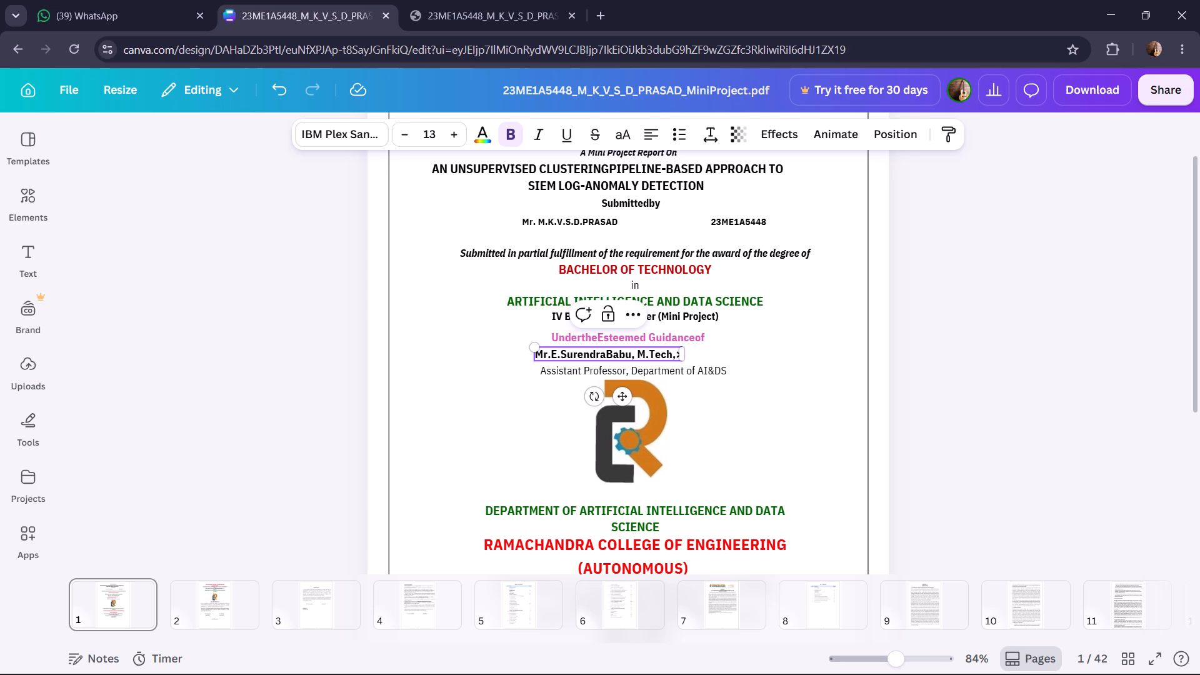
key("BackSpace")
key("BackSpace")
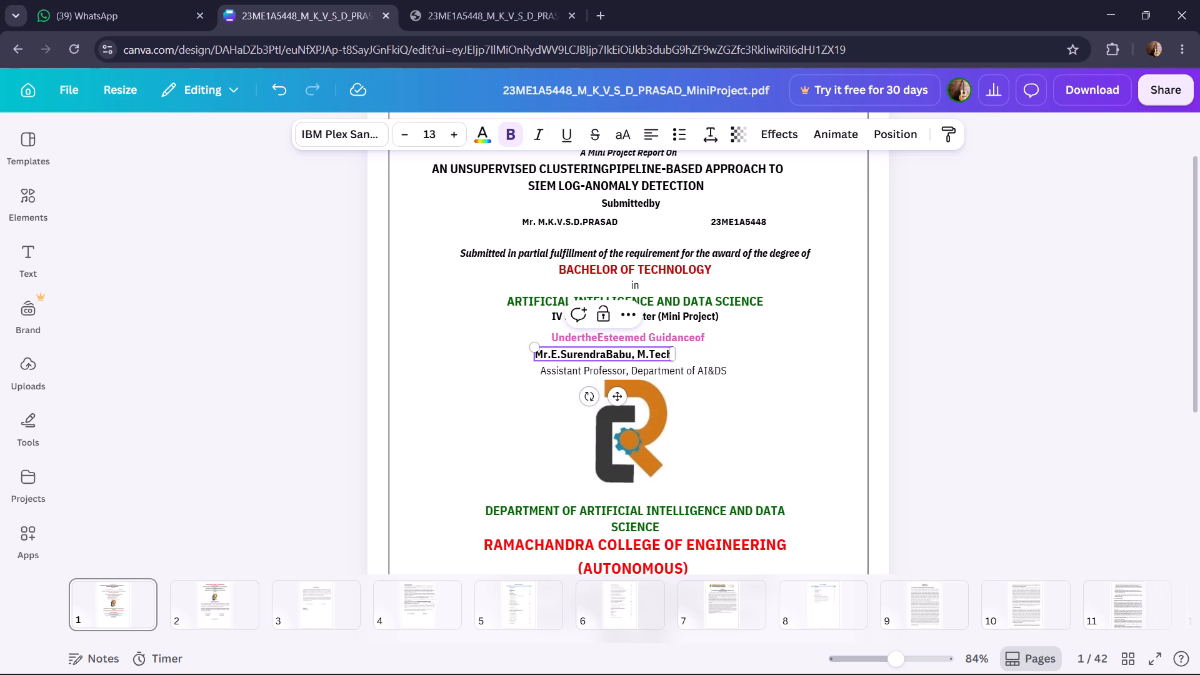
key("period")
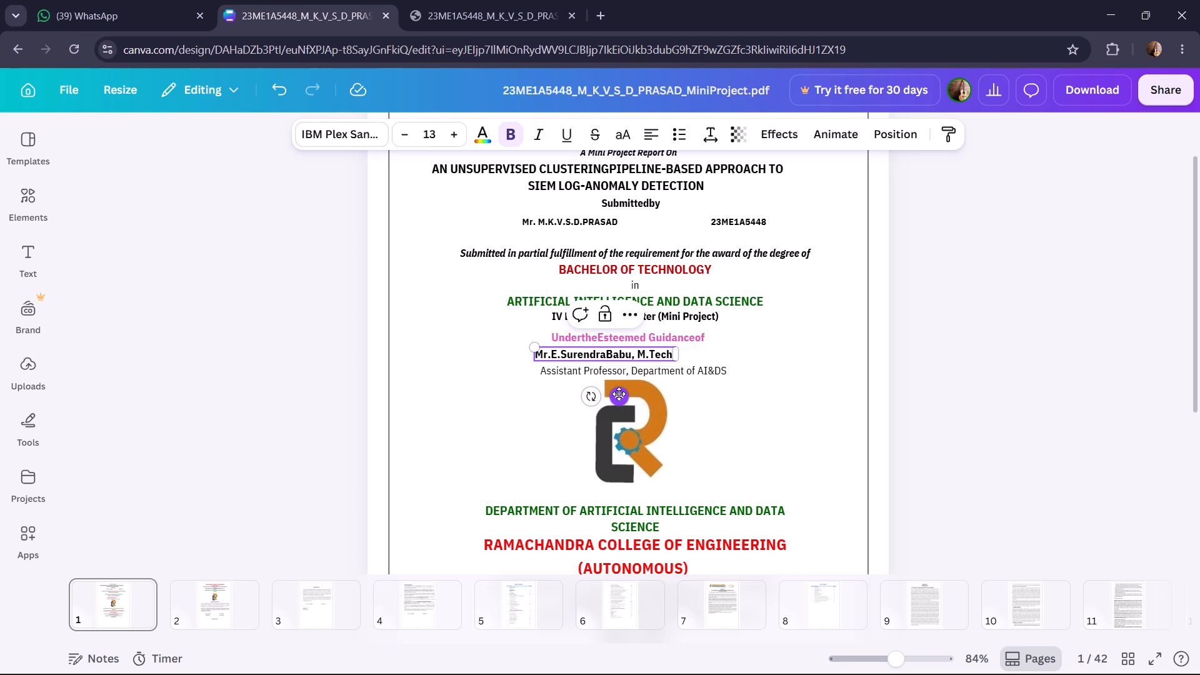
Move the project guide's name line horizontally so it is centred between the guidance heading and the Assistant Professor line.
left_click_drag(617, 393, 629, 393)
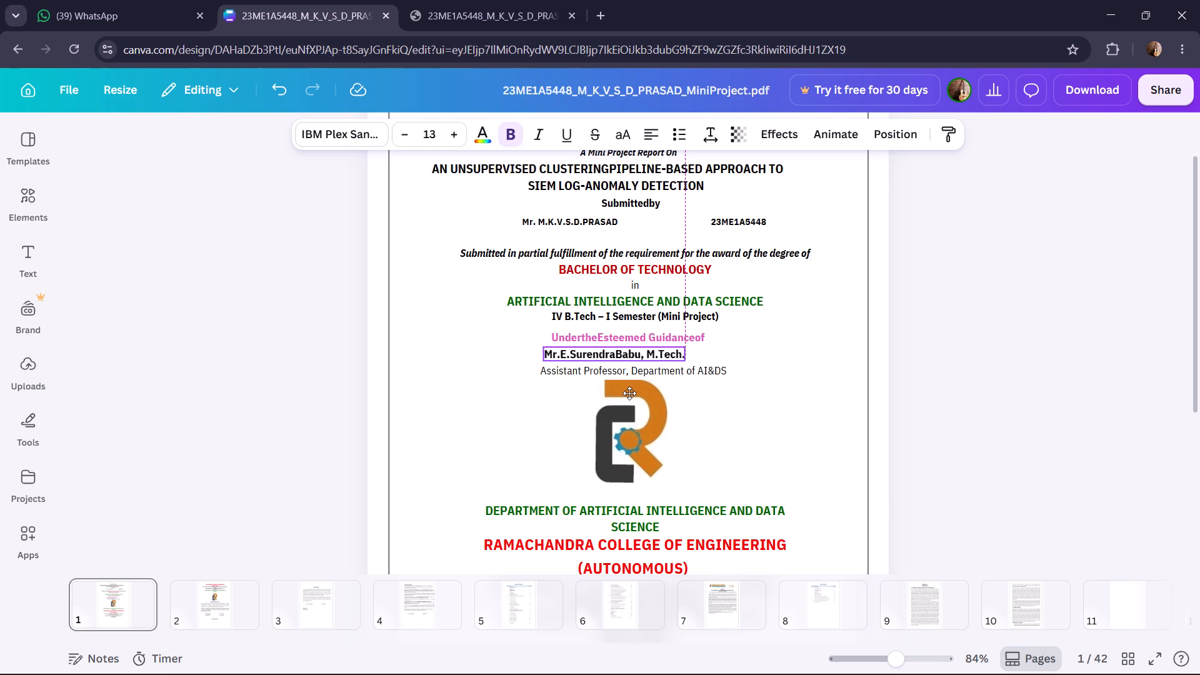
left_click_drag(629, 393, 640, 393)
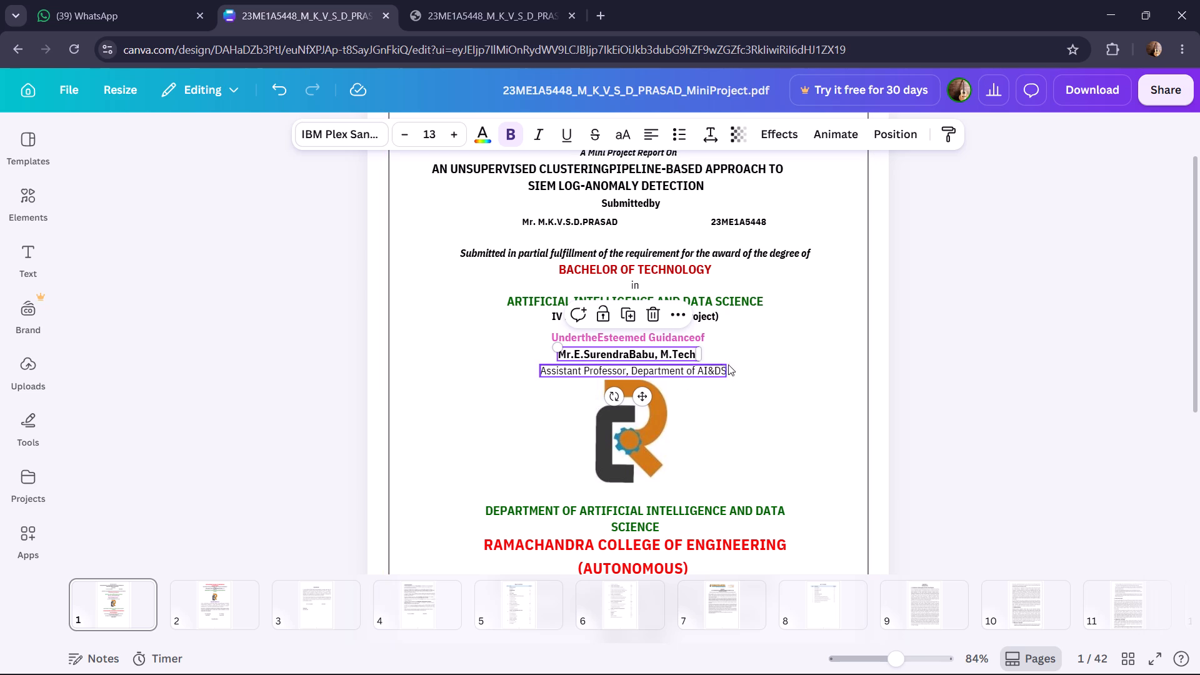
left_click(801, 361)
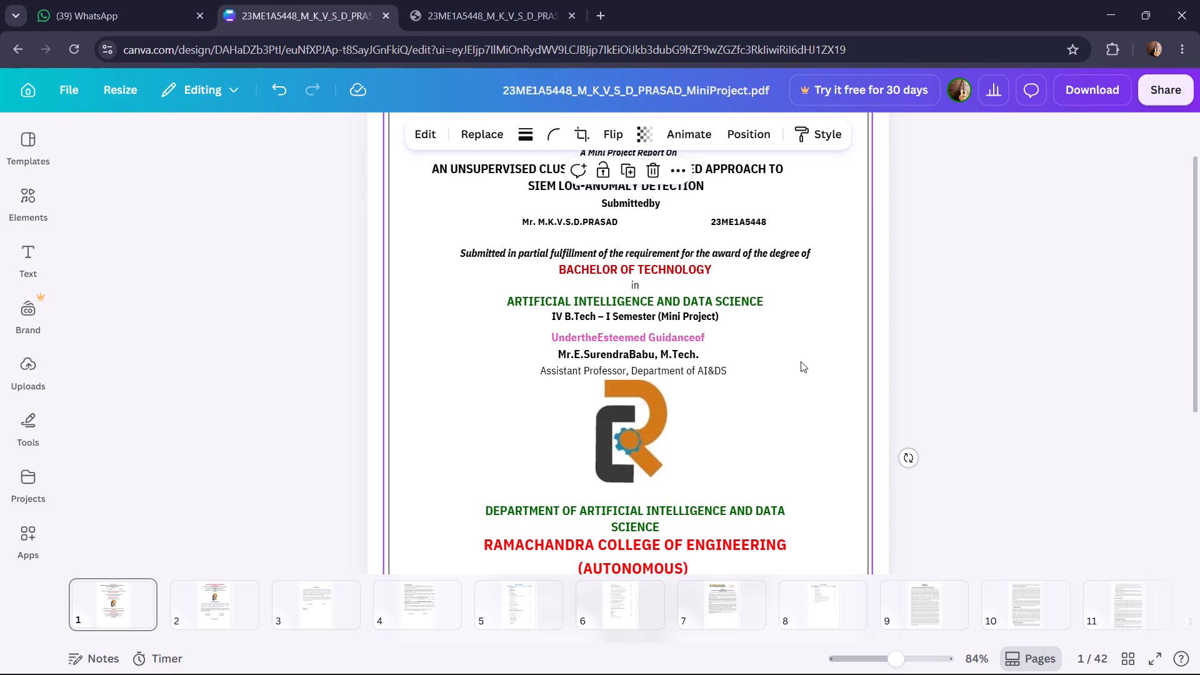
Review the whole cover page, from the report title to the college details and academic year.
scroll(801, 361, "up", 1)
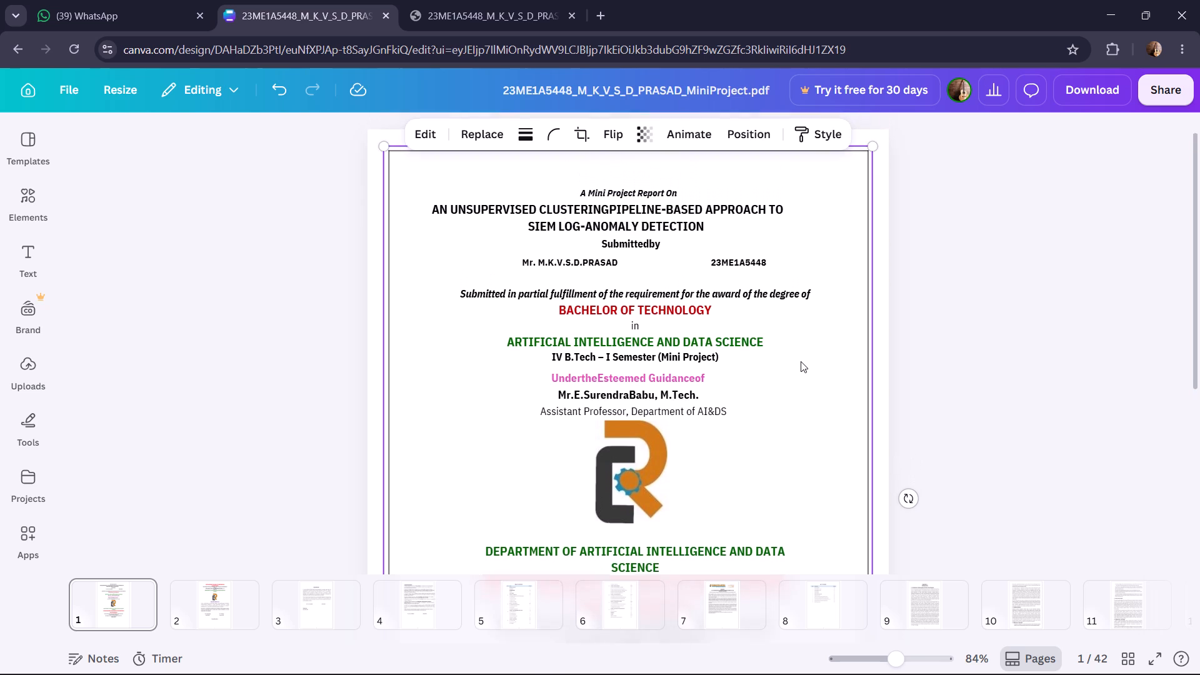
scroll(801, 361, "up", 1)
scroll(801, 361, "down", 1)
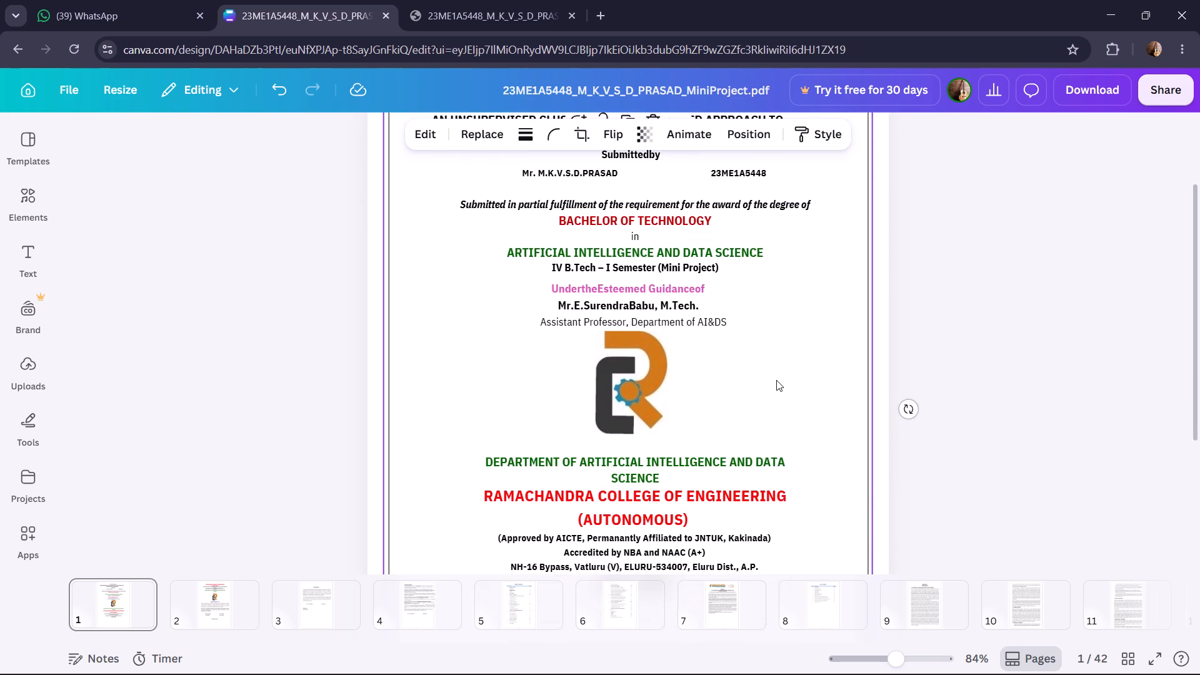
scroll(776, 380, "up", 2)
scroll(776, 380, "down", 2)
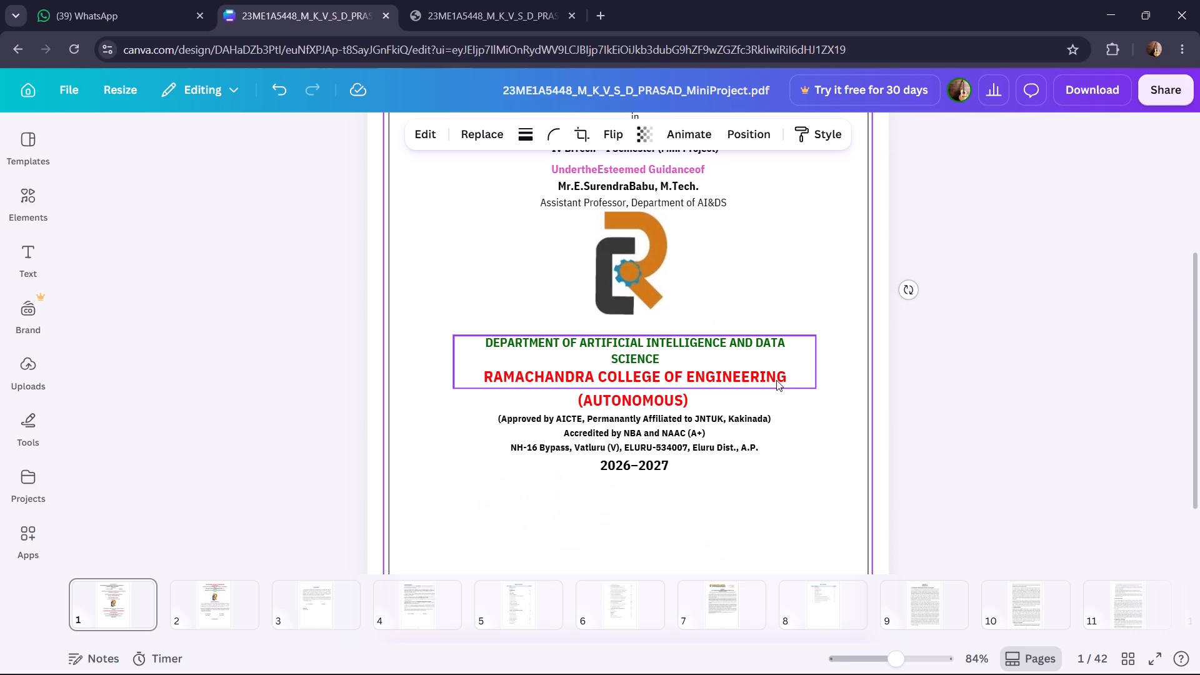
scroll(776, 380, "down", 3)
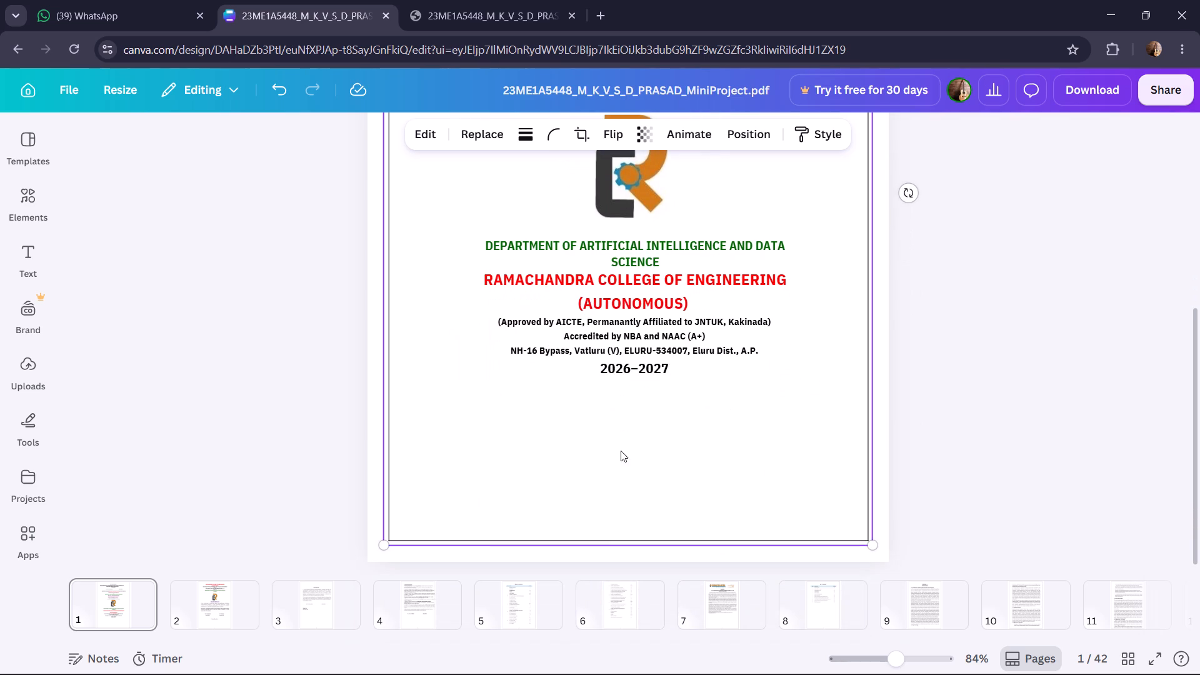
Examine the bonafide certificate on page 2, including the college heading, certificate text and signatory lines.
left_click(236, 610)
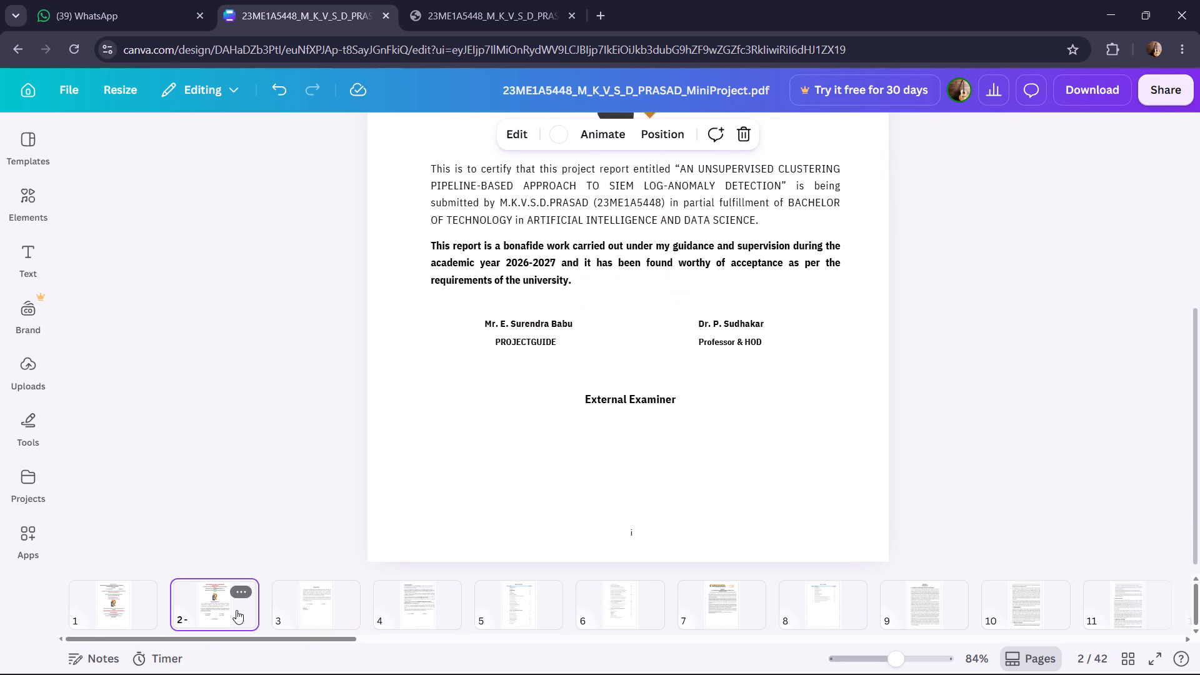
scroll(532, 411, "up", 2)
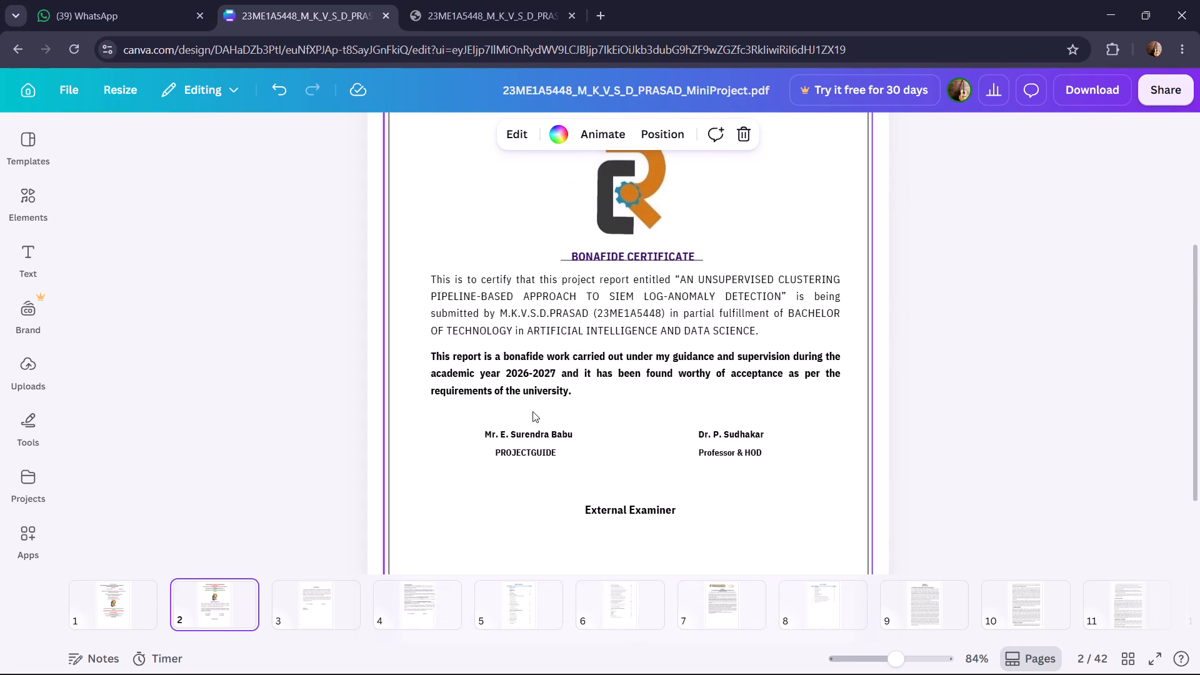
scroll(532, 411, "up", 2)
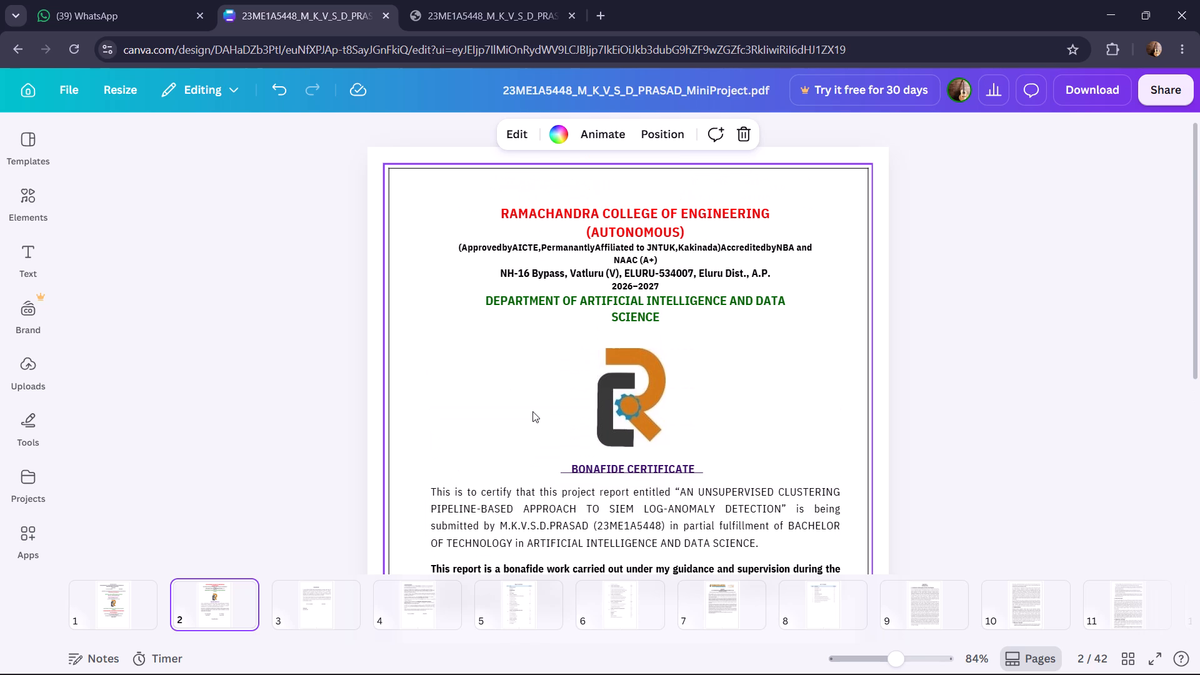
scroll(532, 411, "down", 3)
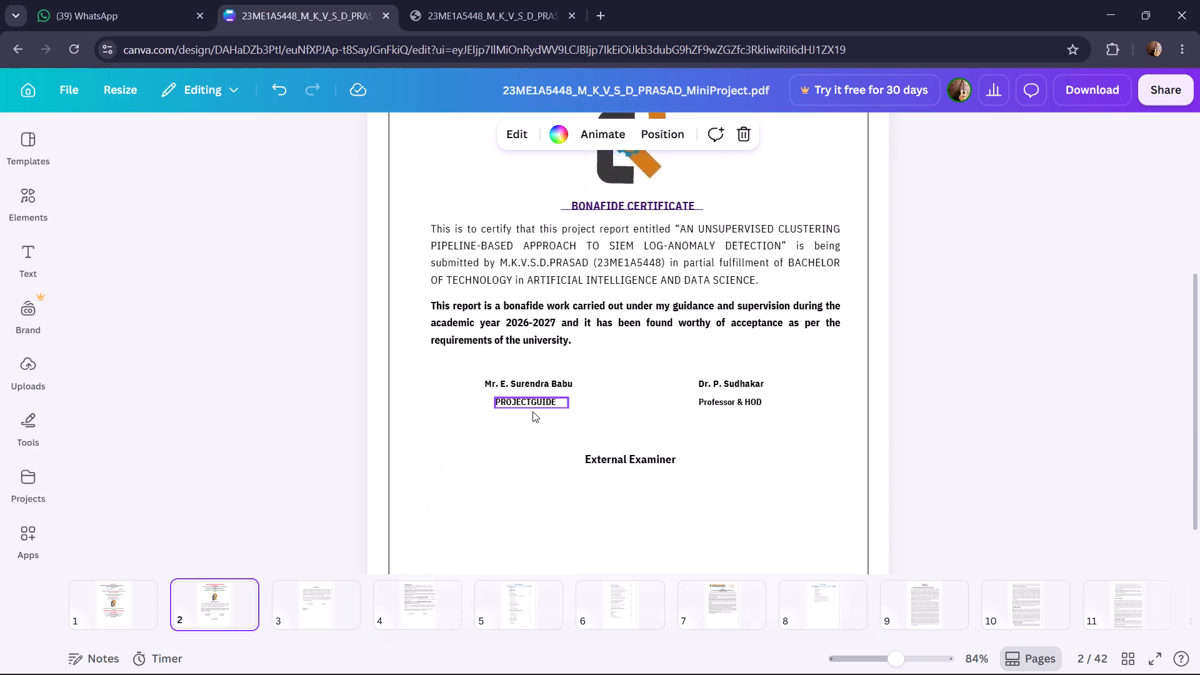
scroll(532, 411, "down", 1)
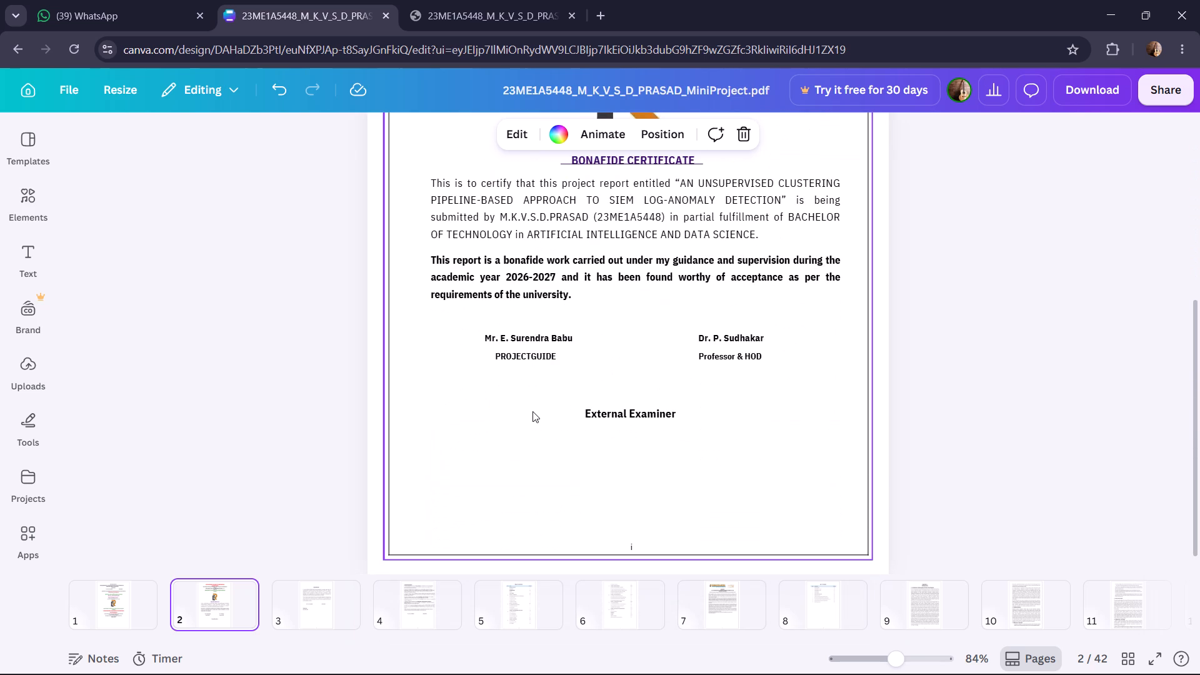
scroll(532, 411, "down", 1)
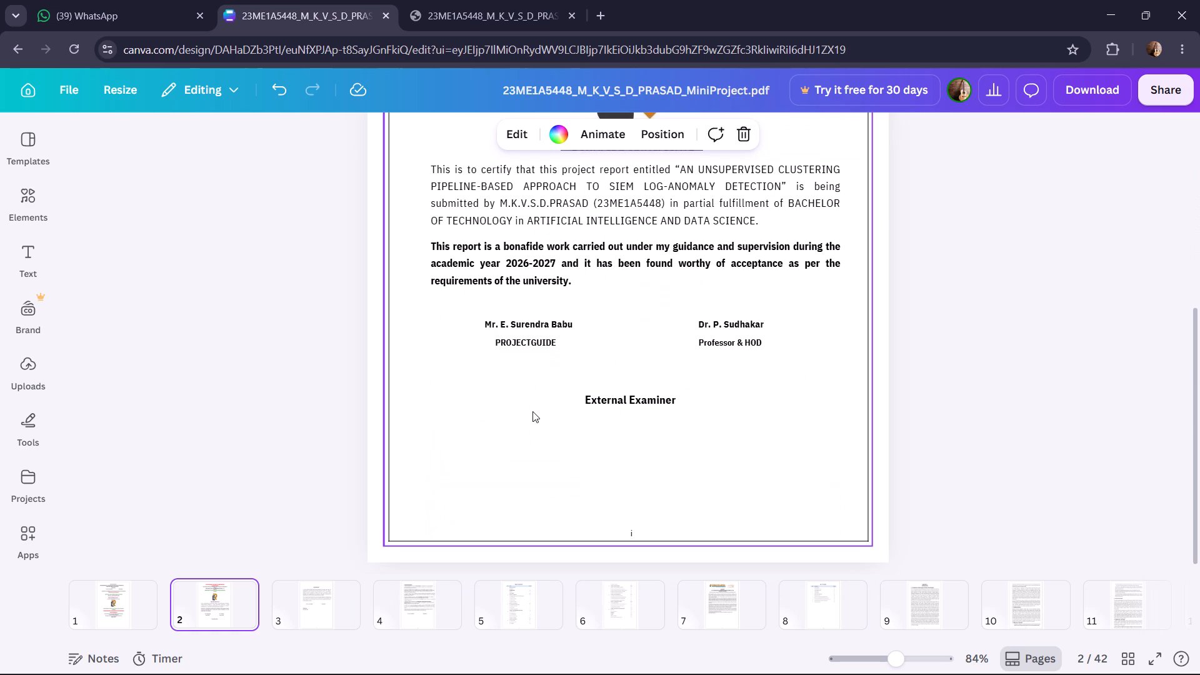
scroll(532, 411, "down", 2)
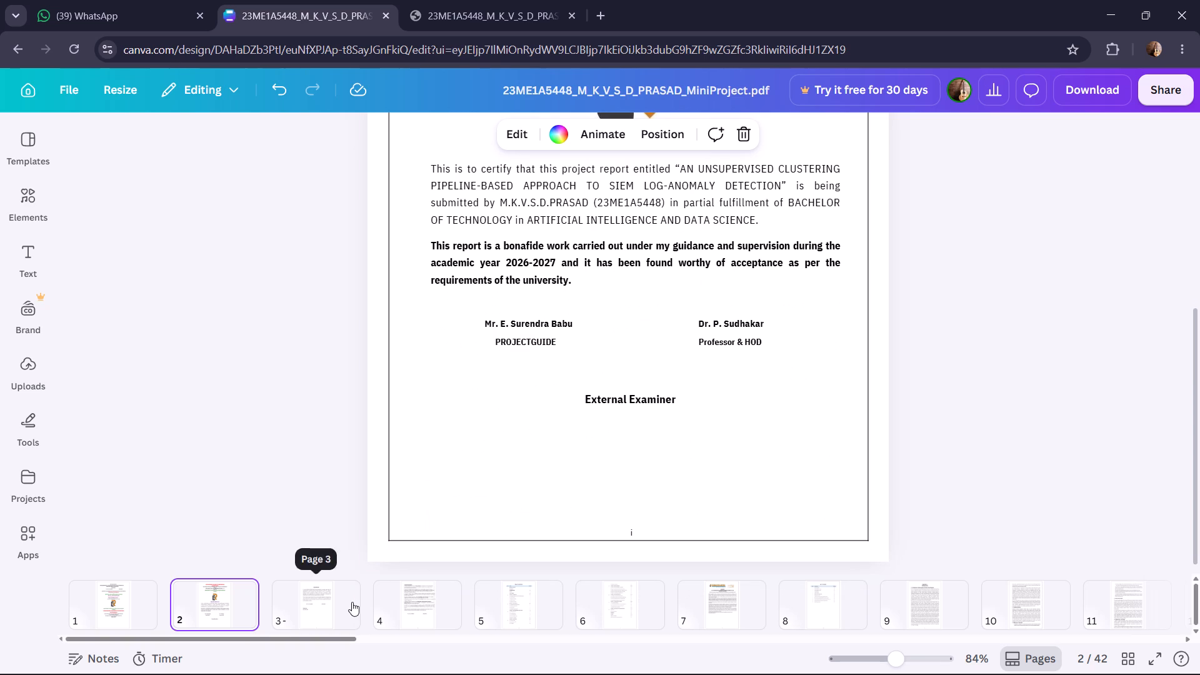
Delete the date value after "Date:" below the declaration on page 3, keeping the label.
left_click(352, 602)
scroll(532, 431, "up", 1)
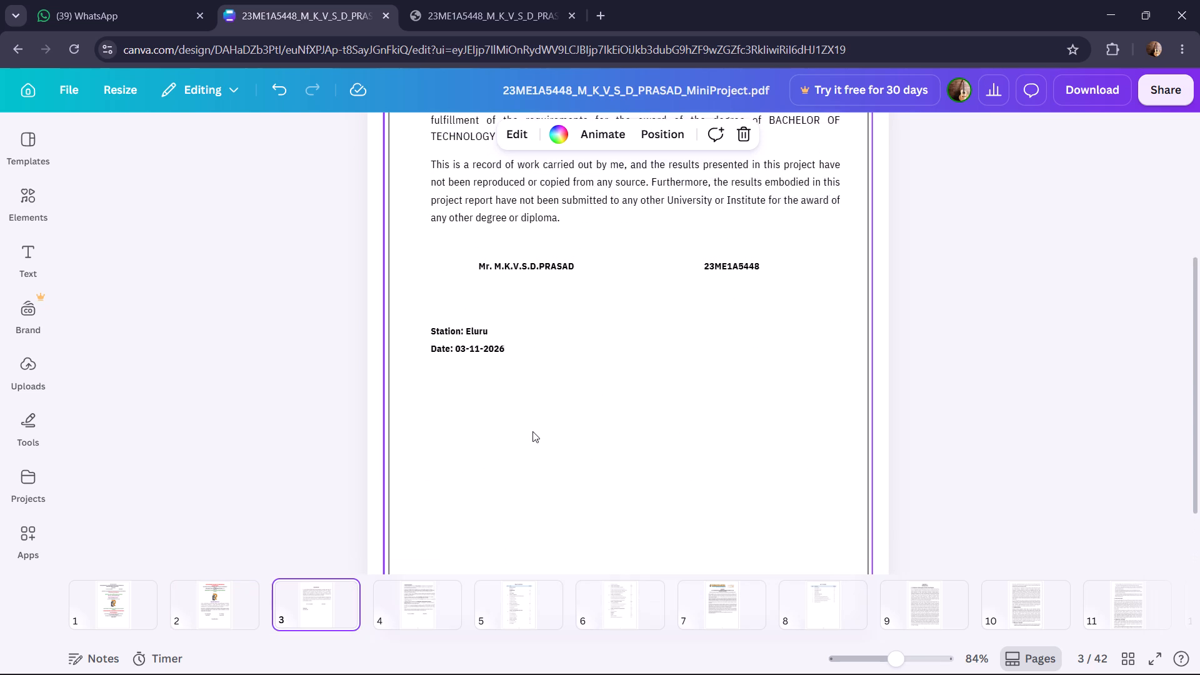
scroll(532, 431, "up", 3)
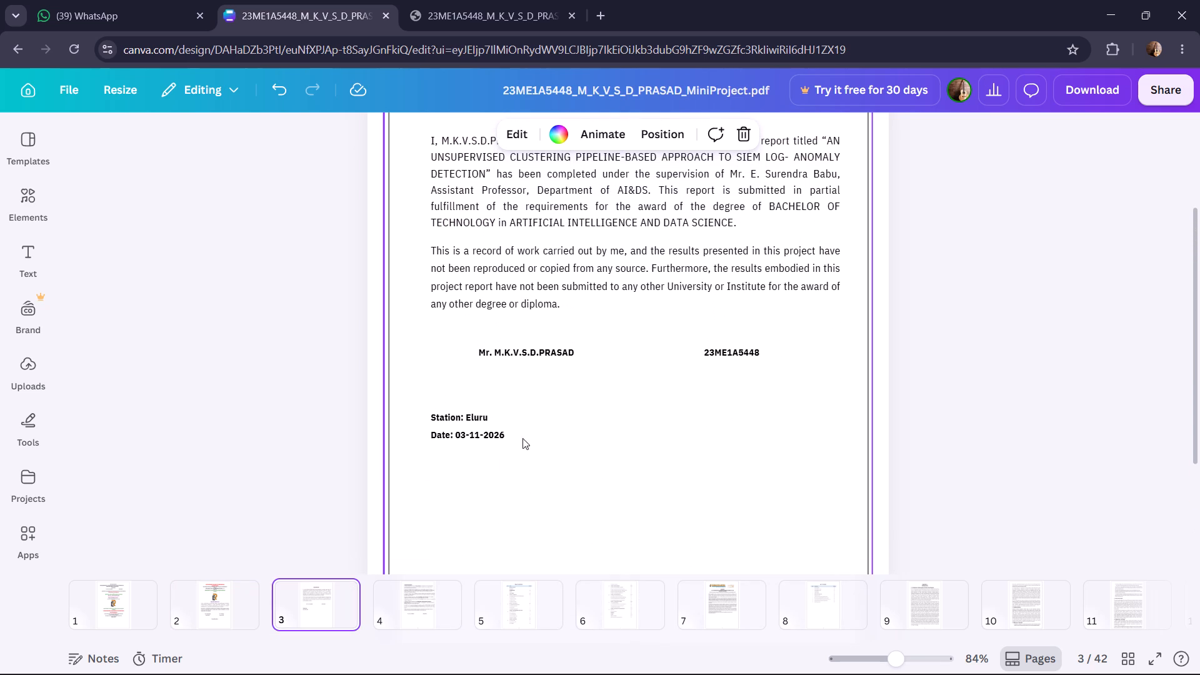
left_click(506, 436)
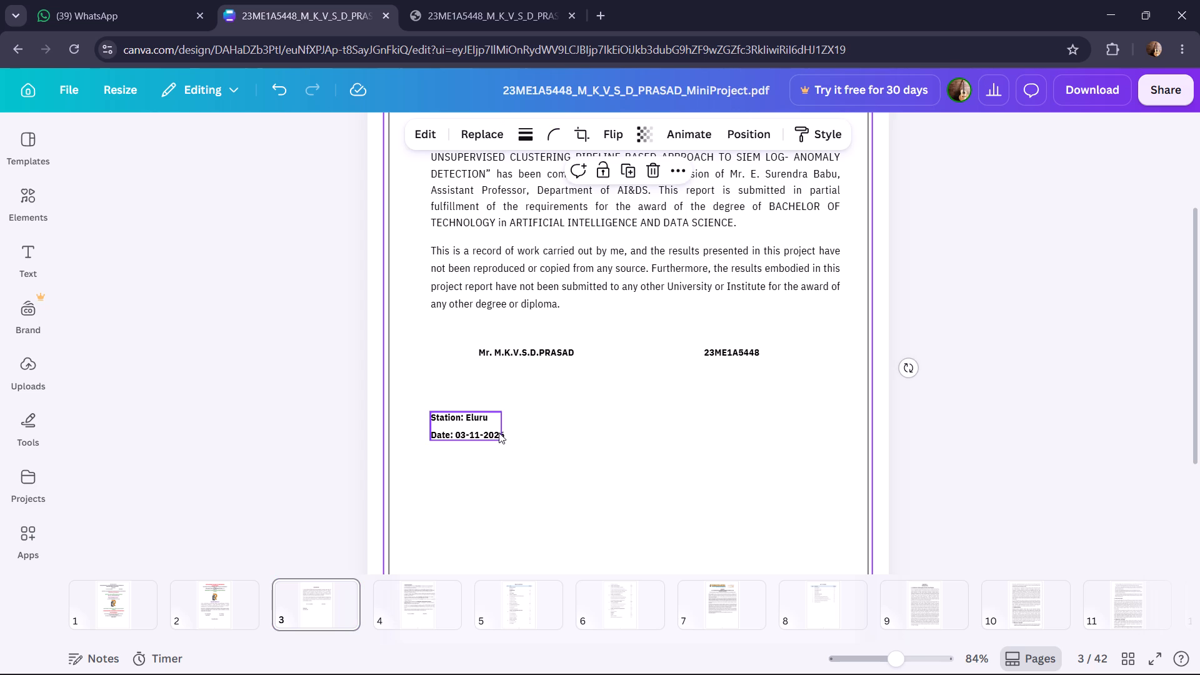
left_click(497, 432)
left_click(497, 432)
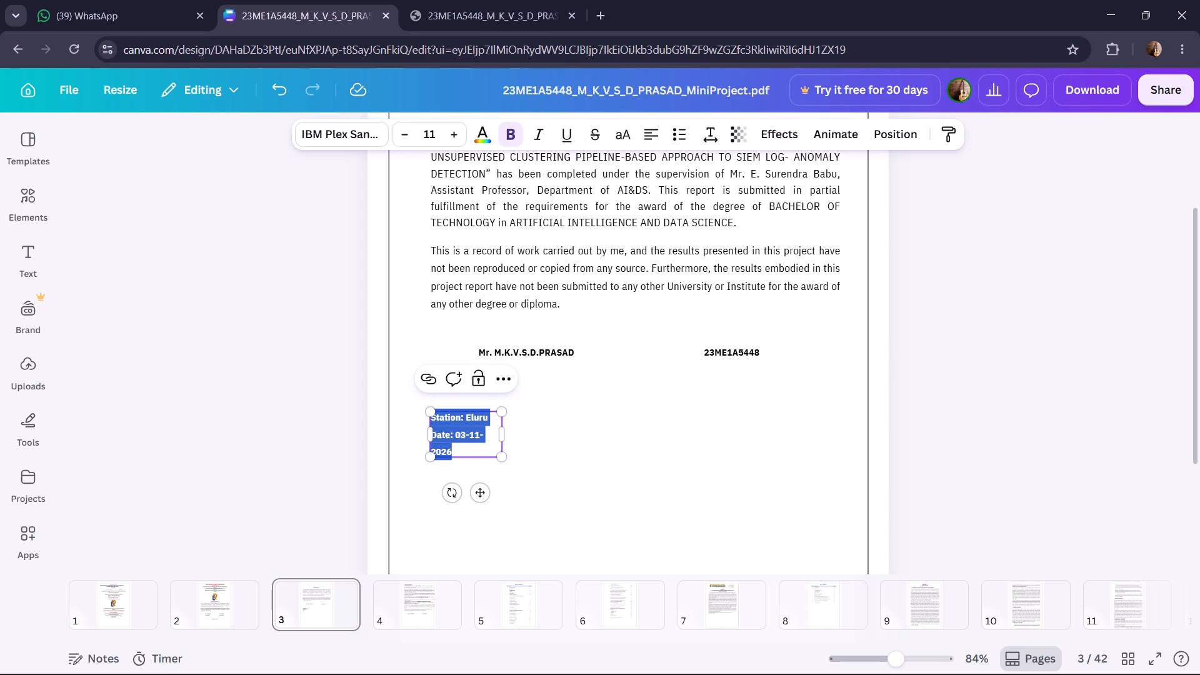
left_click(497, 432)
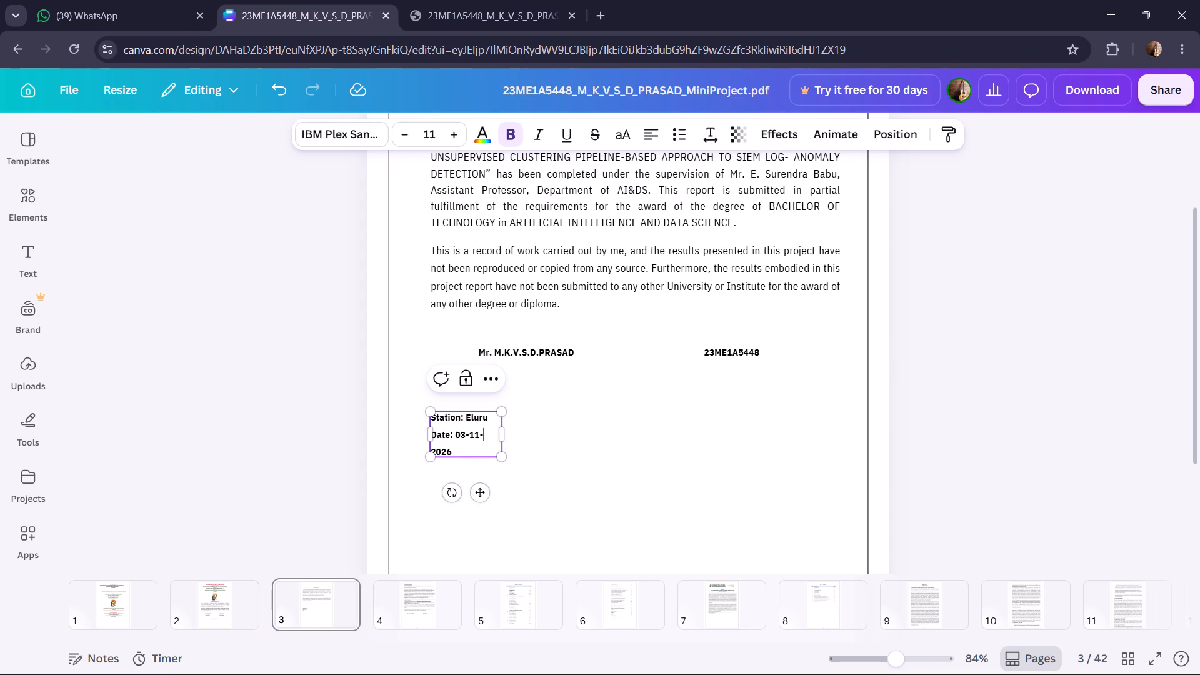
key("Down")
key("BackSpace")
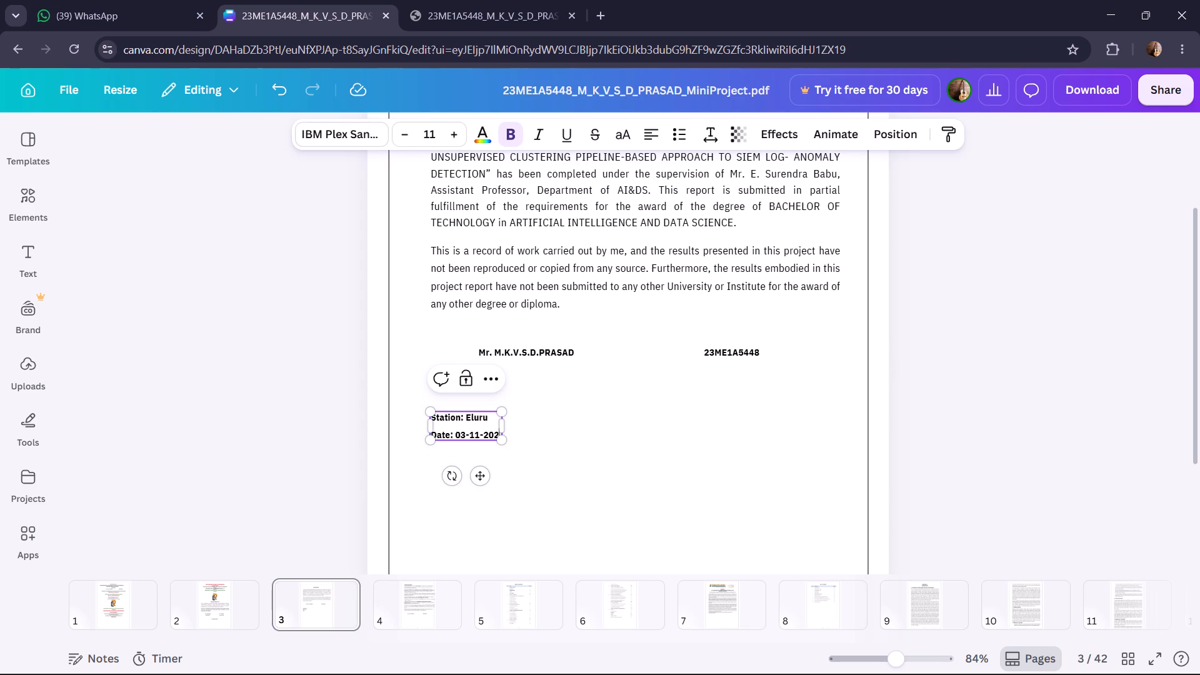
key("BackSpace")
key("BackSpace")
key("BackSpace")
key("BackSpace")
key("BackSpace")
key("BackSpace")
key("BackSpace")
key("BackSpace")
key("BackSpace")
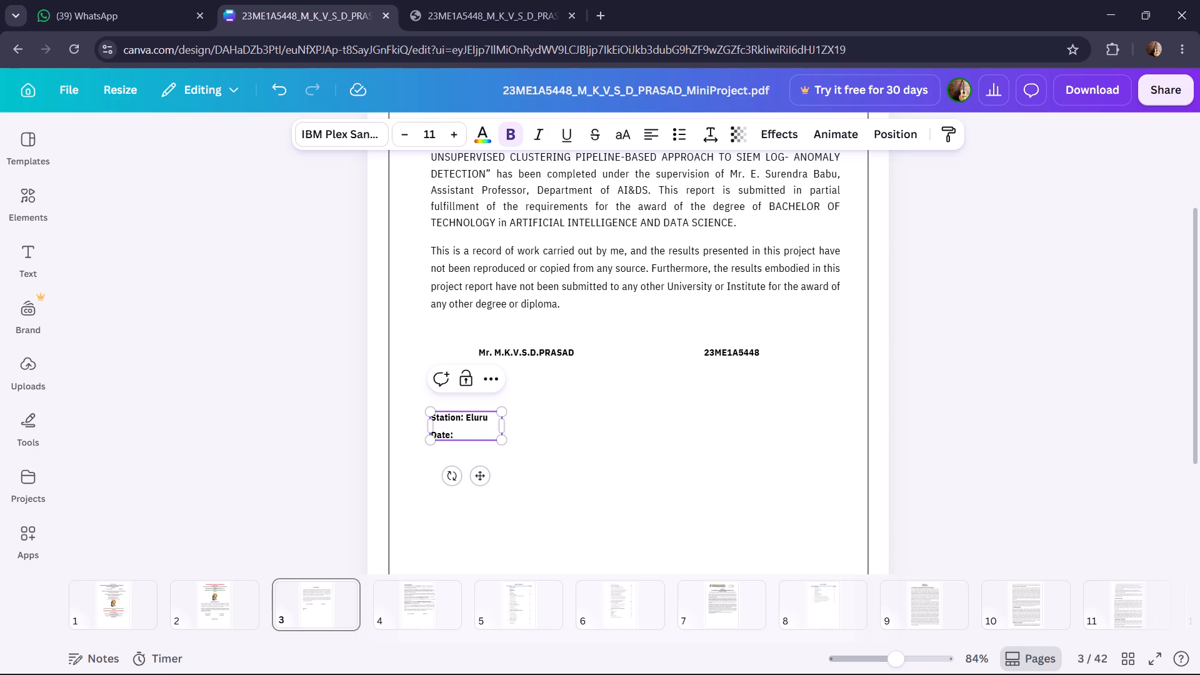
Delete "Eluru" after "Station:" on page 3 and keep the "Date:" label on its own line below.
left_click(494, 417)
key("BackSpace")
key("BackSpace")
key("BackSpace")
key("BackSpace")
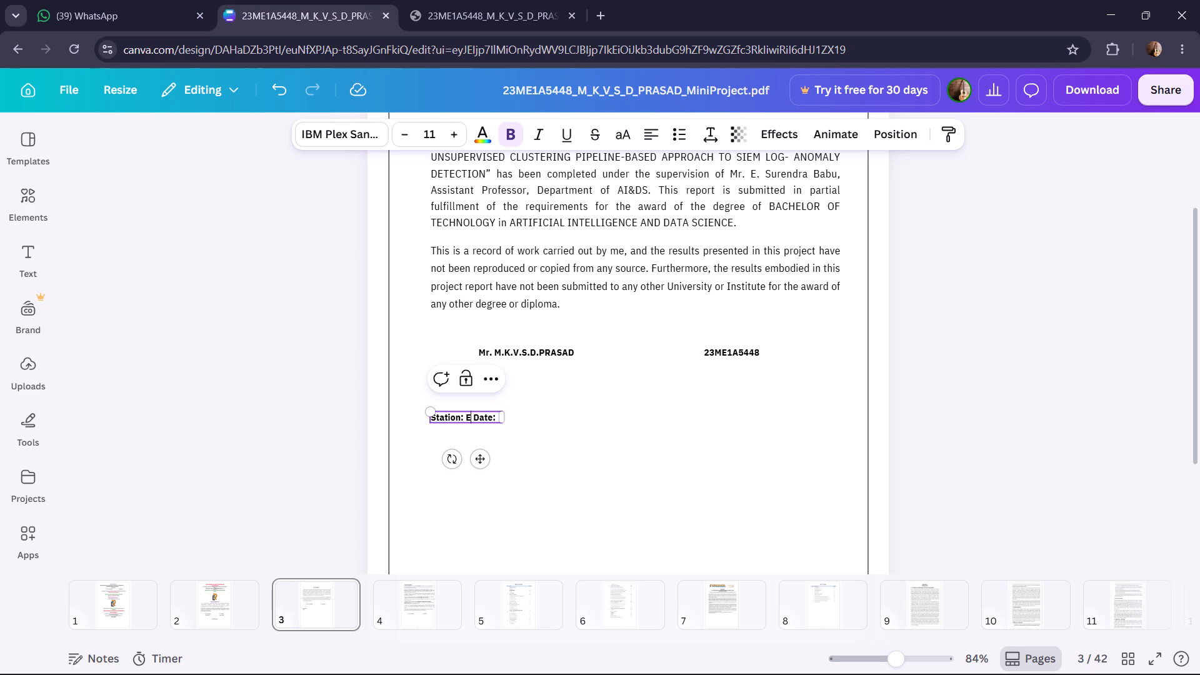
key("BackSpace")
key("Return")
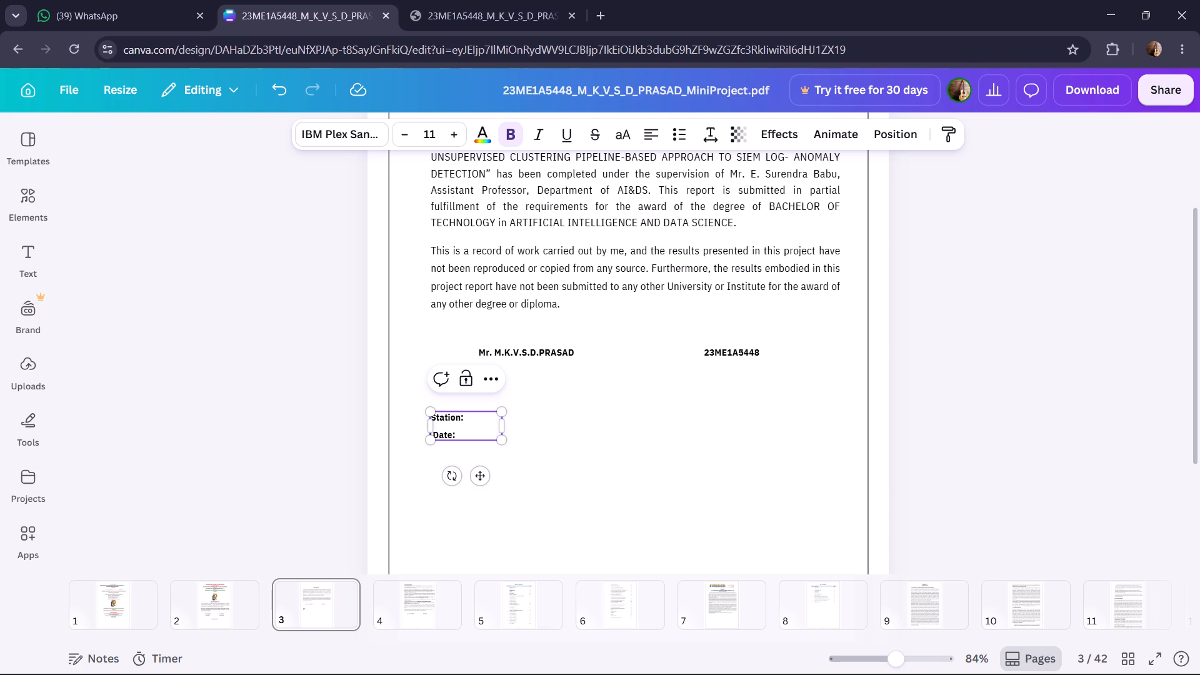
left_click(642, 407)
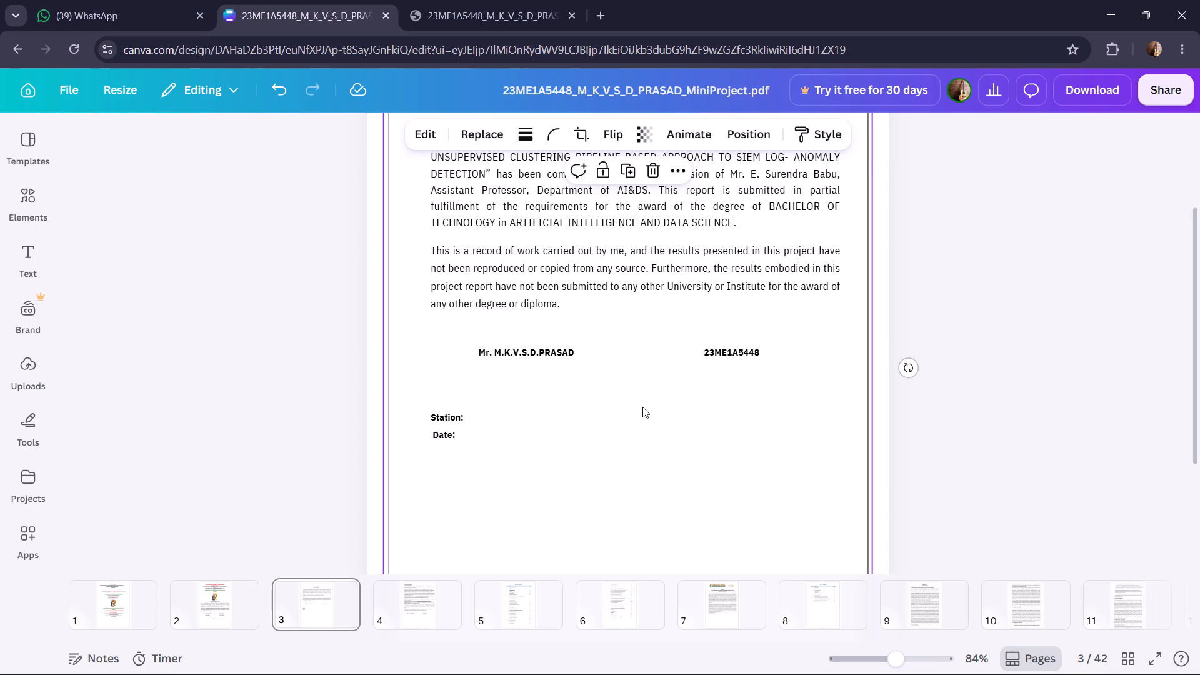
View the acknowledgement on page 4 and download all pages of the design as a PDF with the Digital preset.
scroll(642, 407, "down", 5)
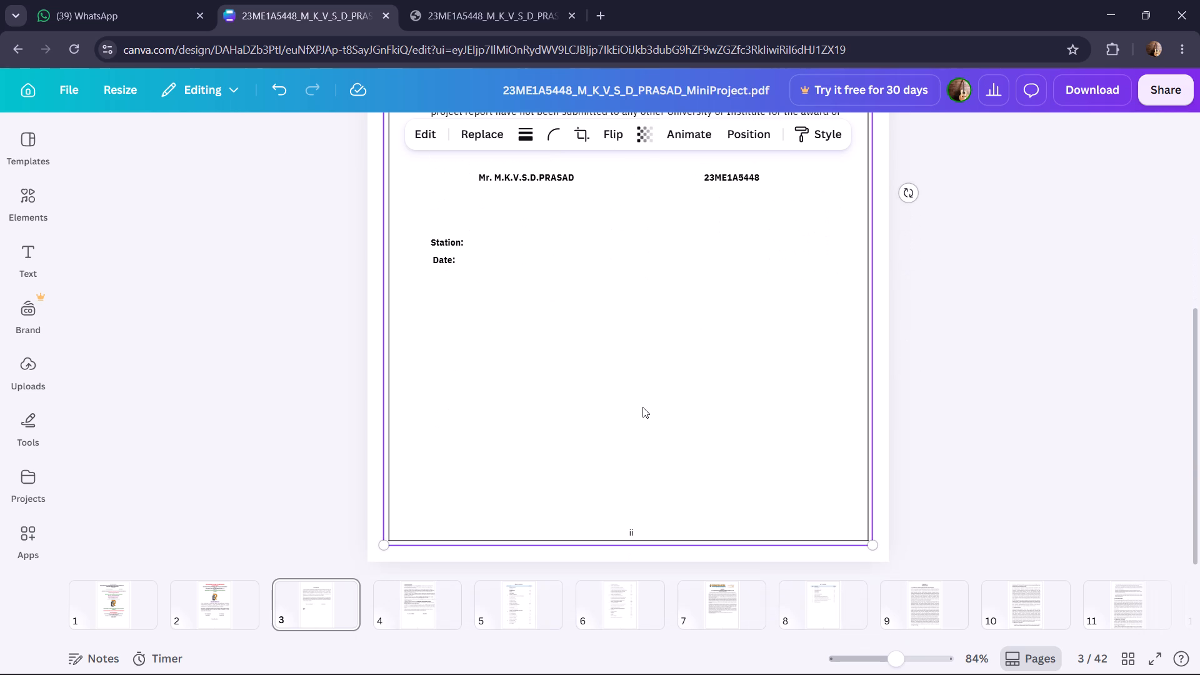
left_click(444, 614)
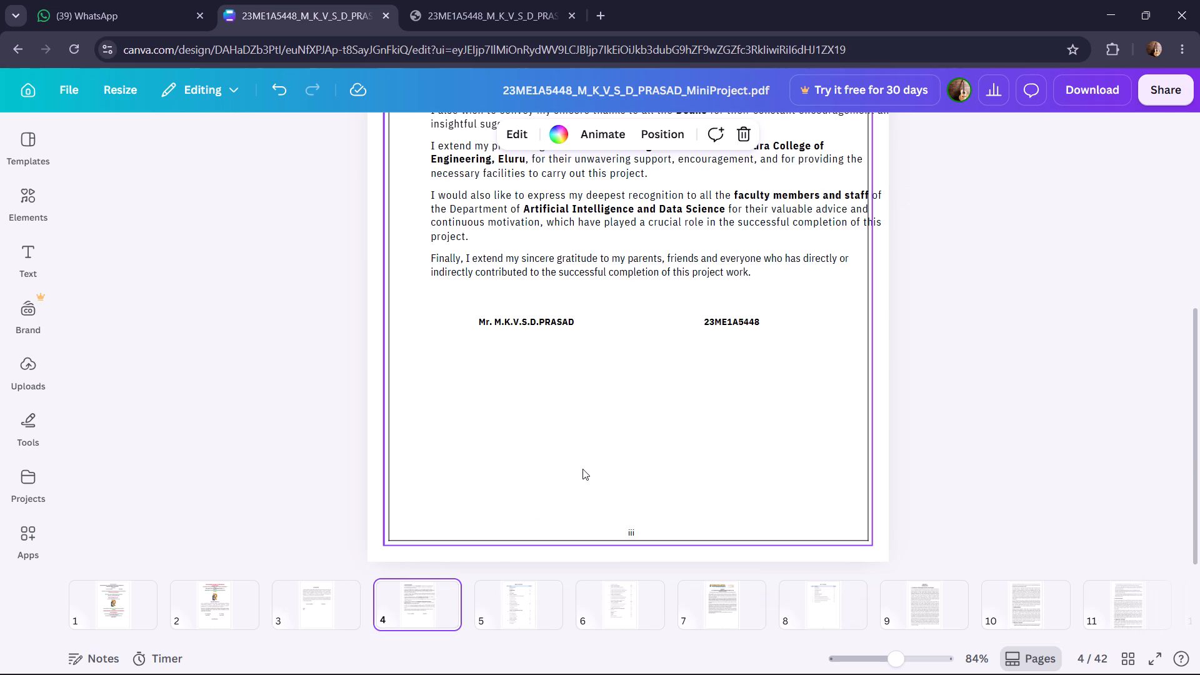
scroll(582, 469, "up", 4)
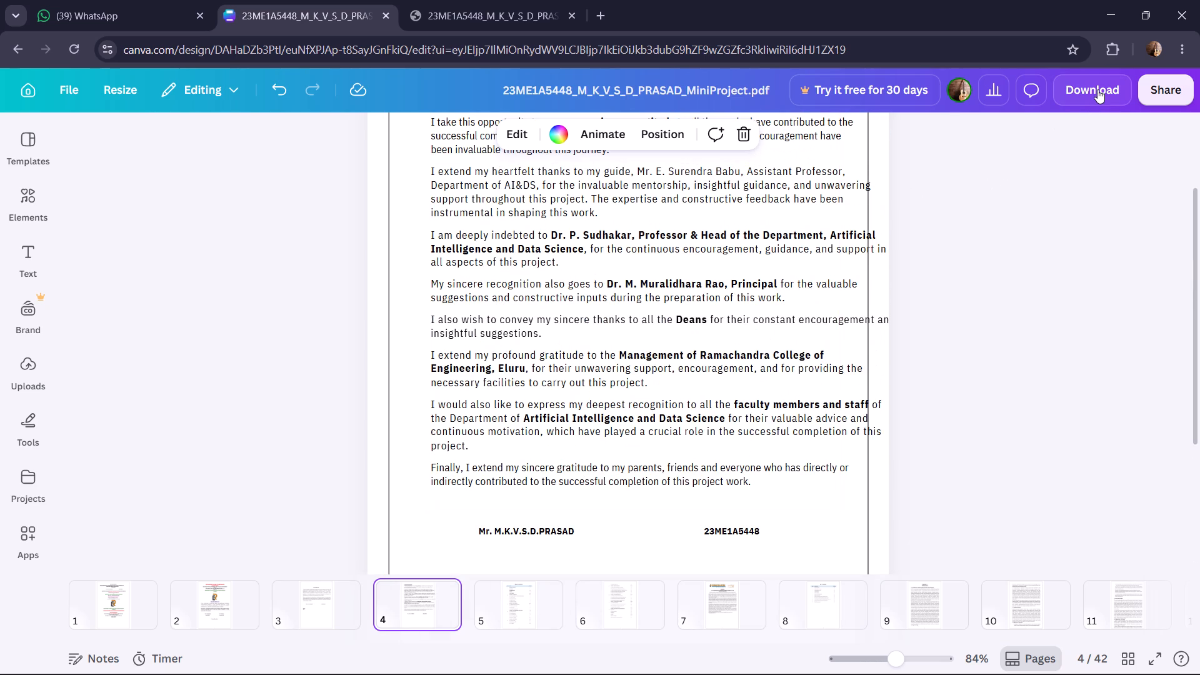
left_click(1098, 89)
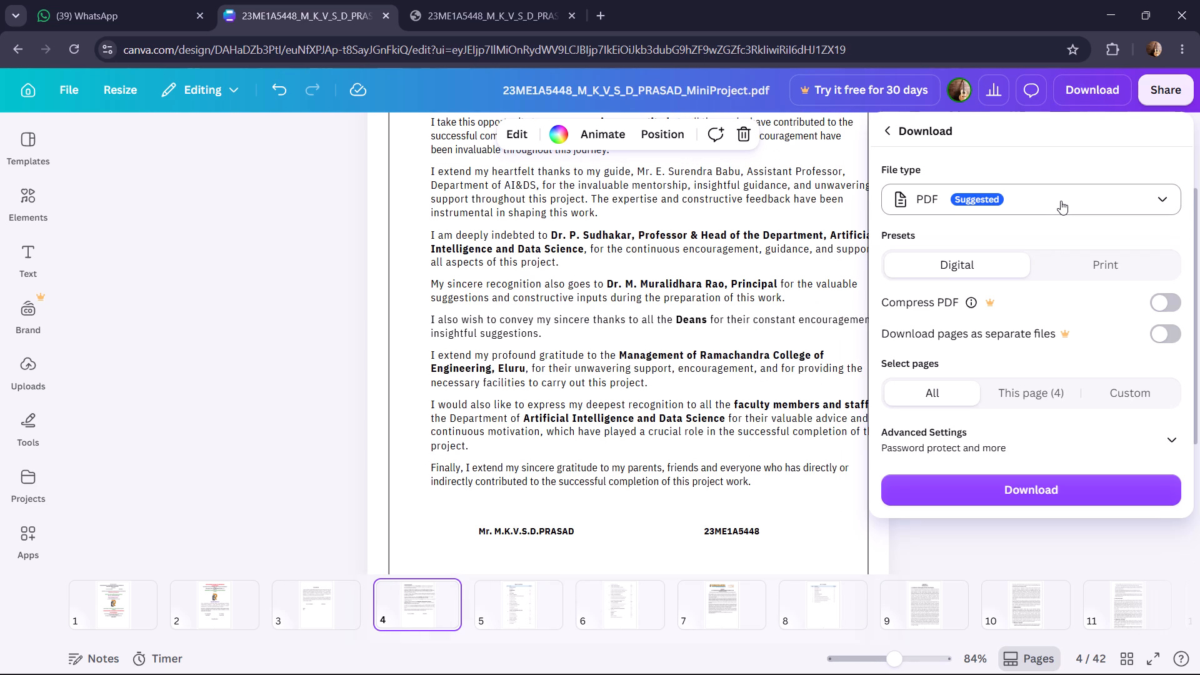
left_click(1031, 484)
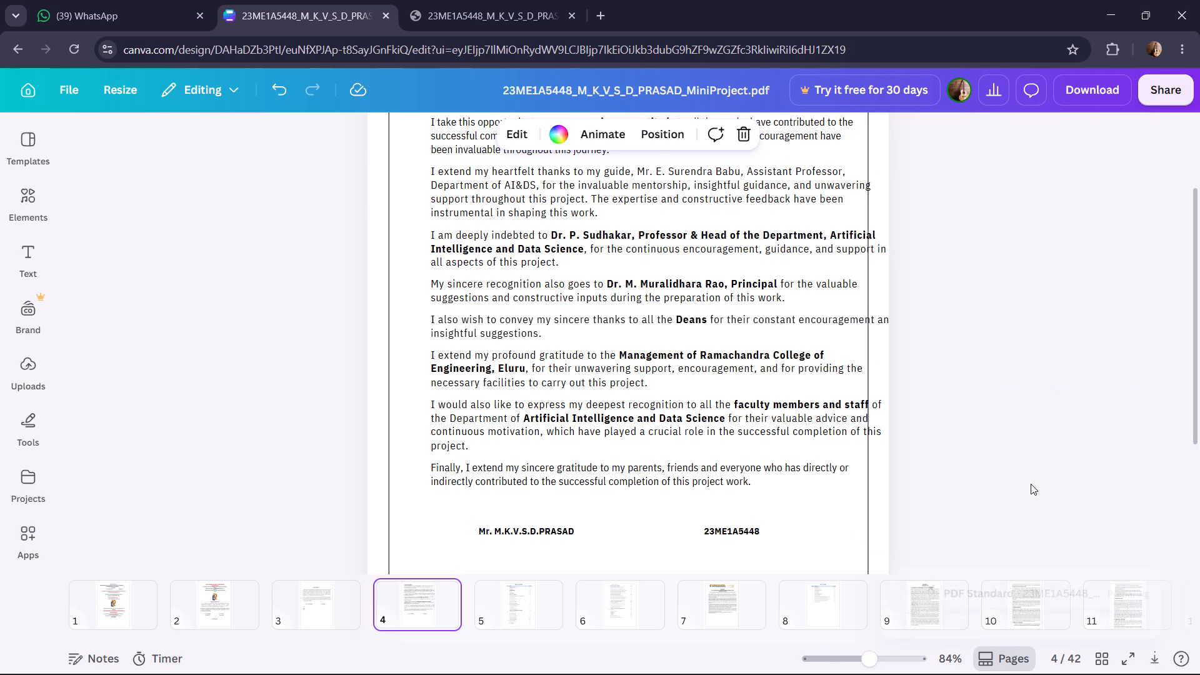
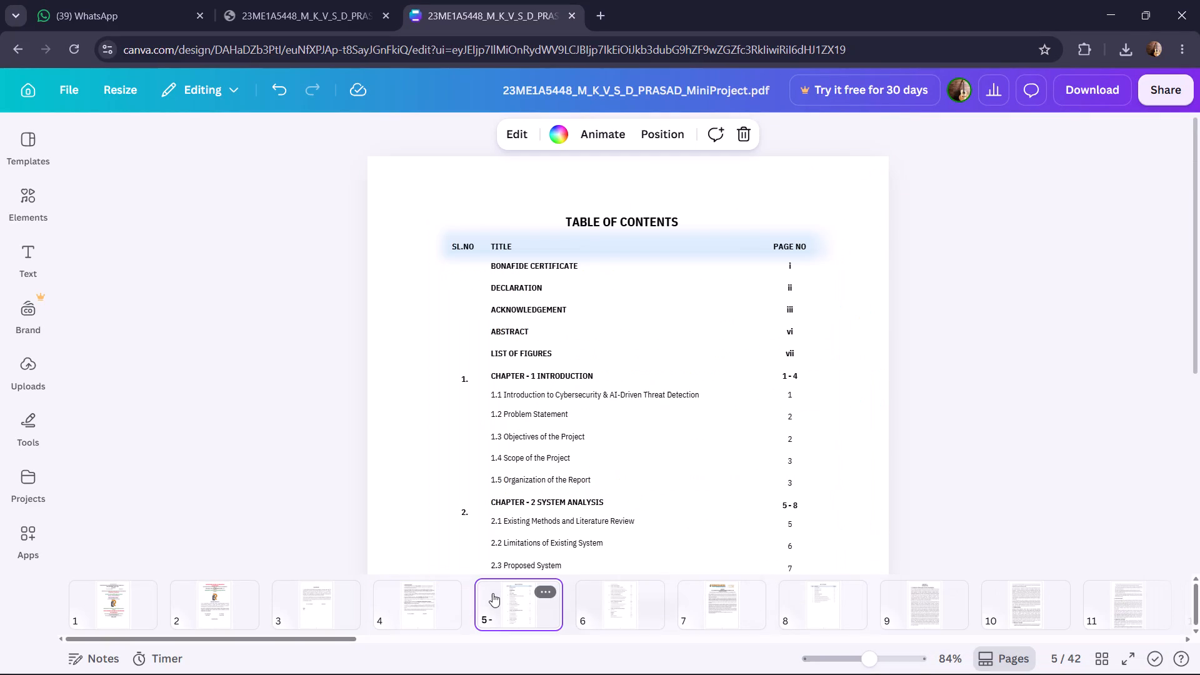
Go back to the declaration on page 3 to review it.
left_click(322, 599)
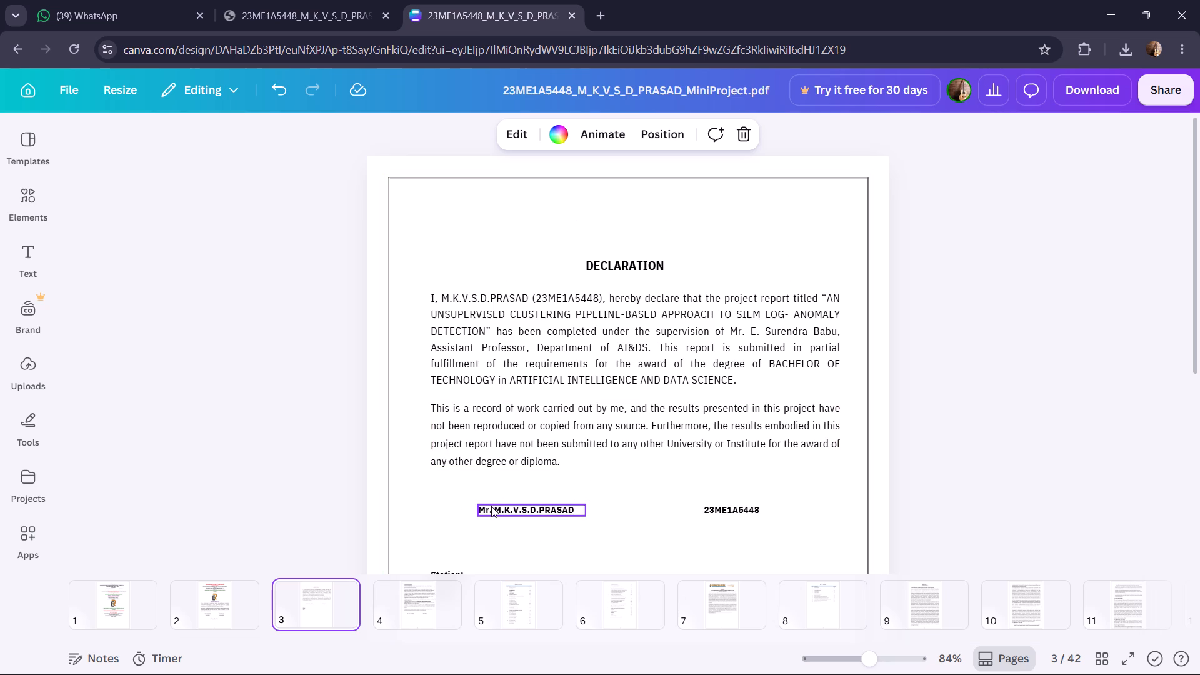
Make the student's name and roll number bold in the opening paragraph of the declaration on page 3.
left_click(445, 295)
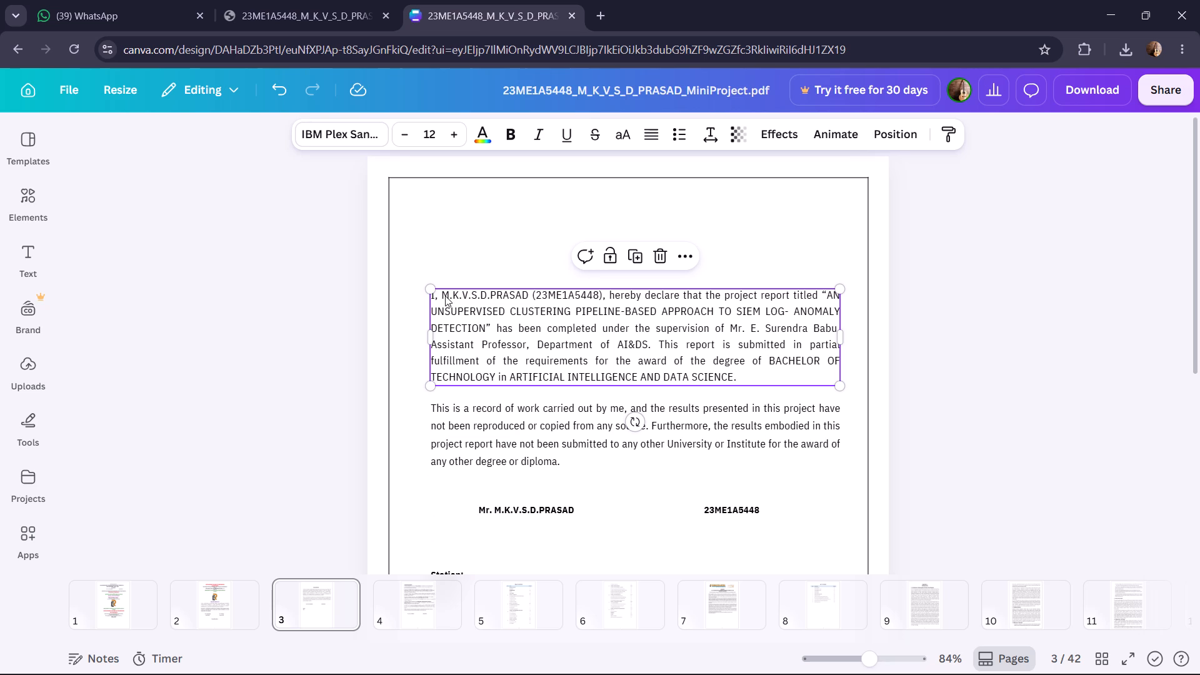
left_click(445, 296)
left_click_drag(445, 296, 437, 292)
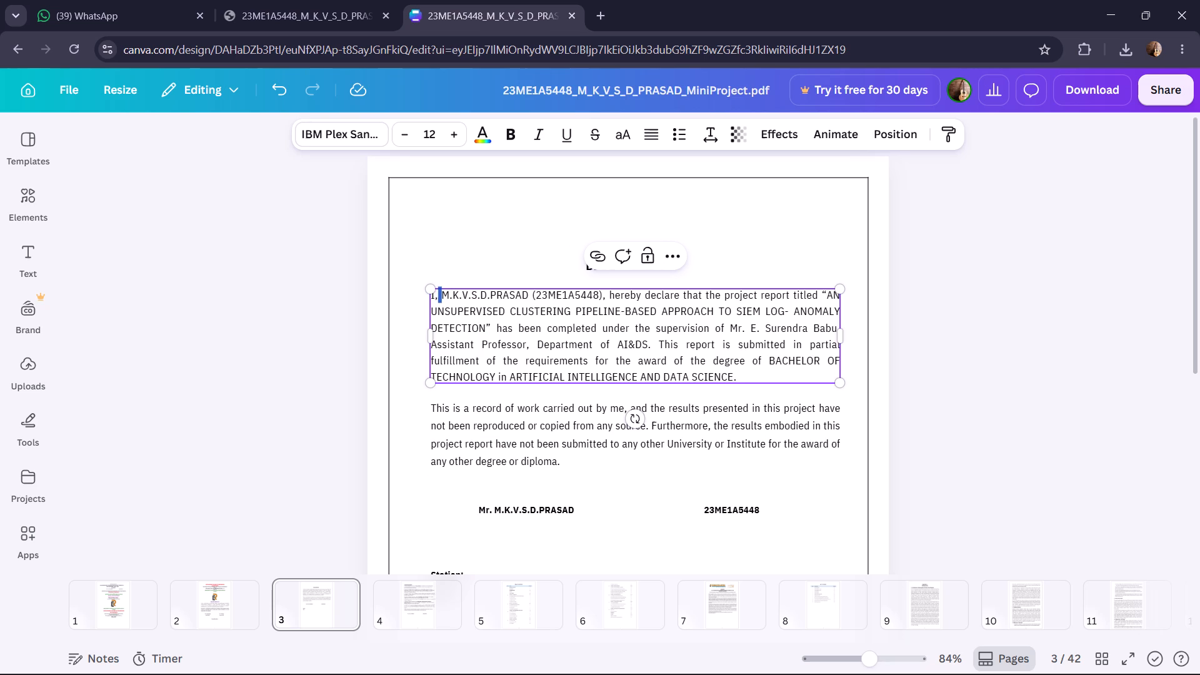
left_click_drag(437, 292, 501, 291)
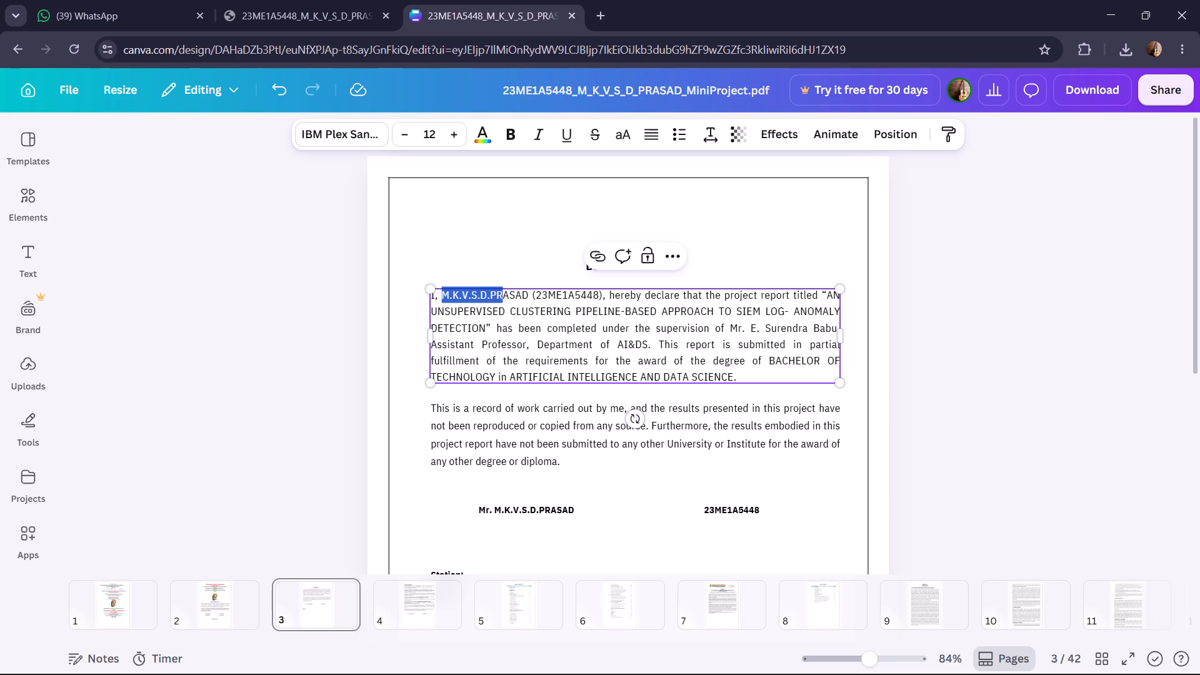
left_click_drag(501, 291, 554, 287)
left_click_drag(554, 287, 631, 284)
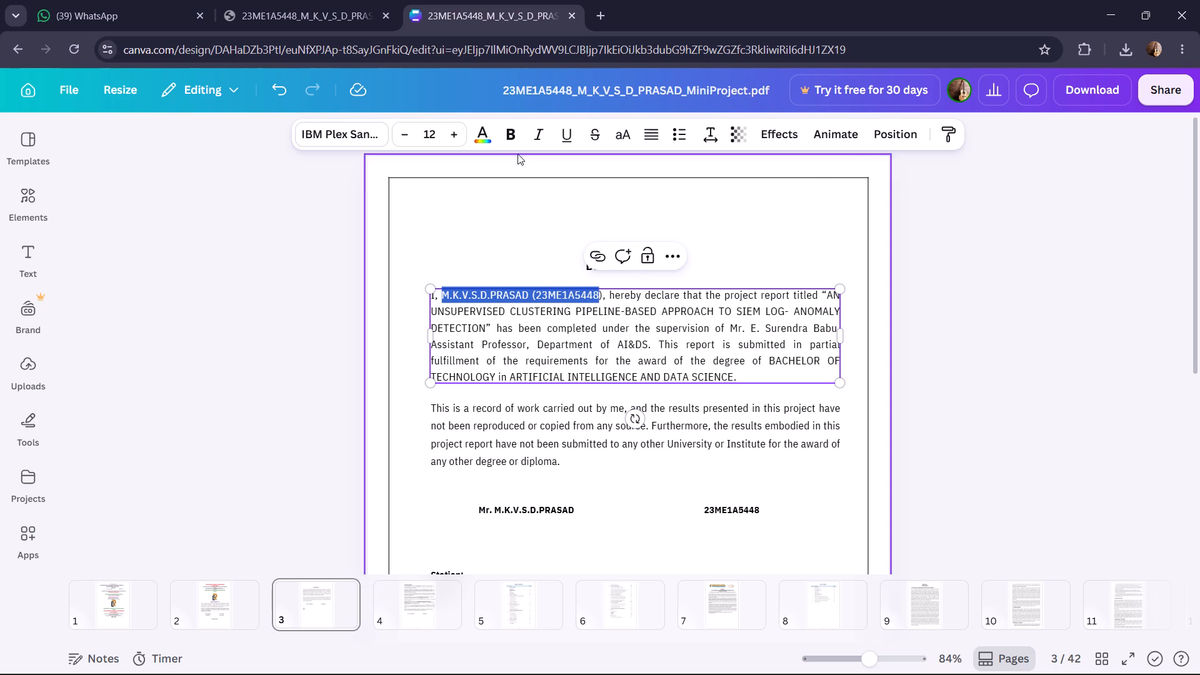
left_click(513, 137)
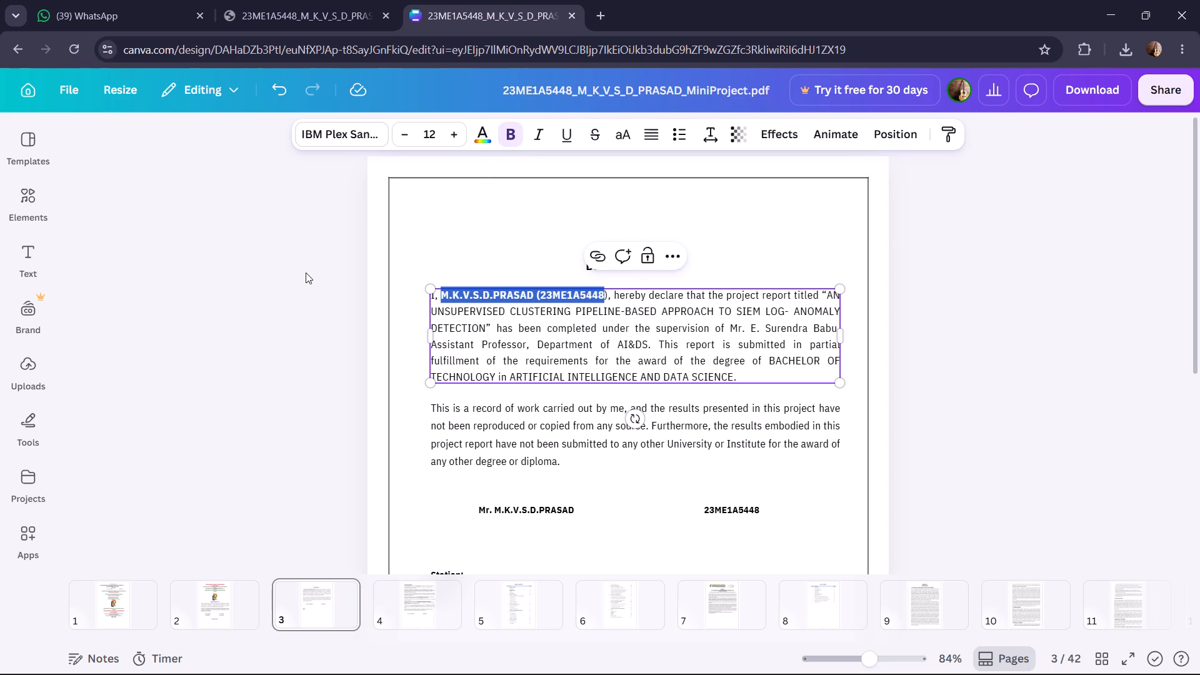
left_click(306, 272)
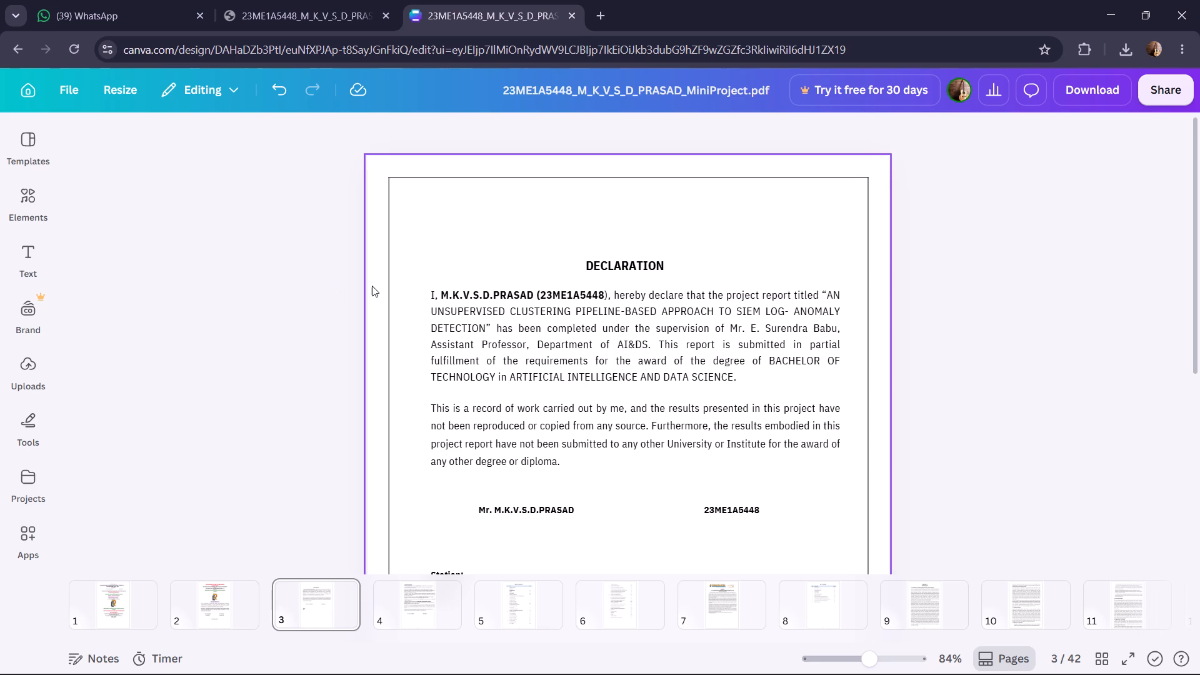
Shift the student's name and roll number left on the cover page to balance them beneath "Submittedby".
scroll(540, 236, "up", 2)
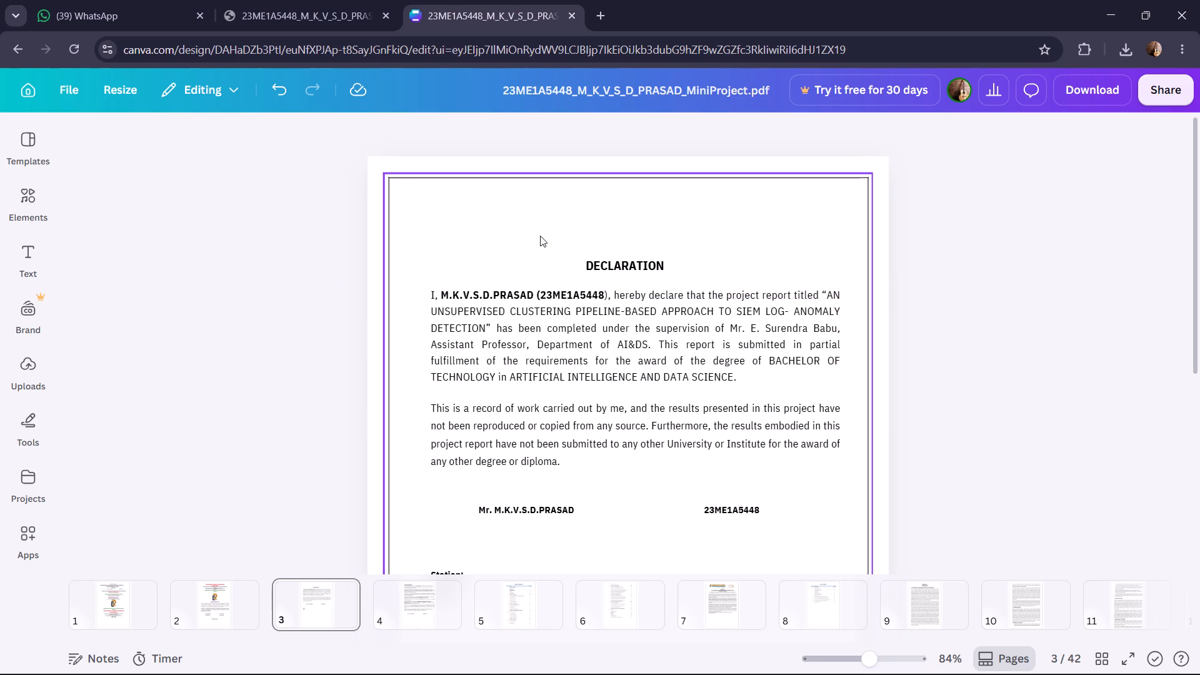
scroll(540, 236, "up", 2)
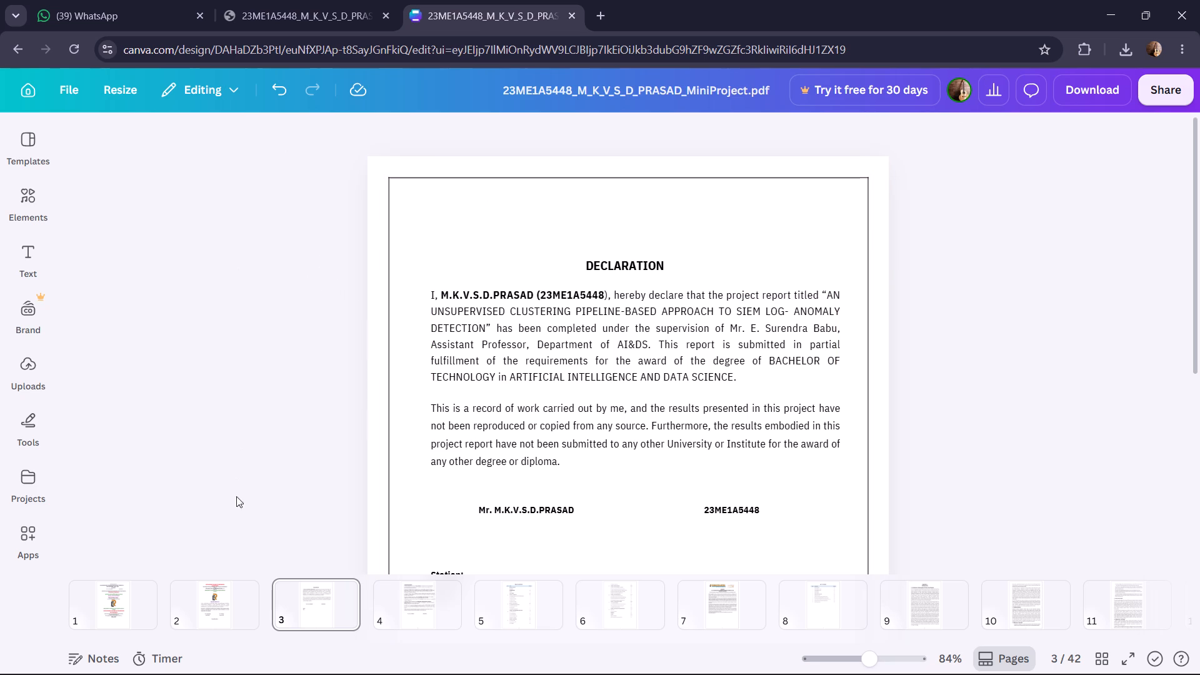
left_click(136, 610)
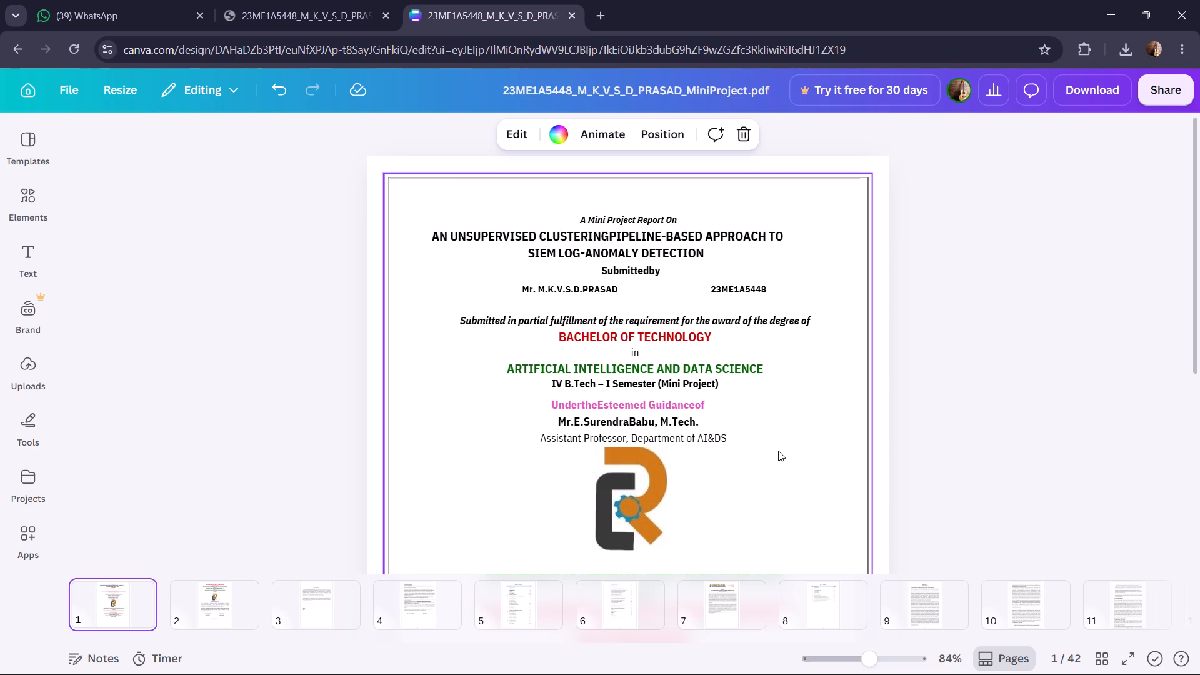
left_click(601, 287)
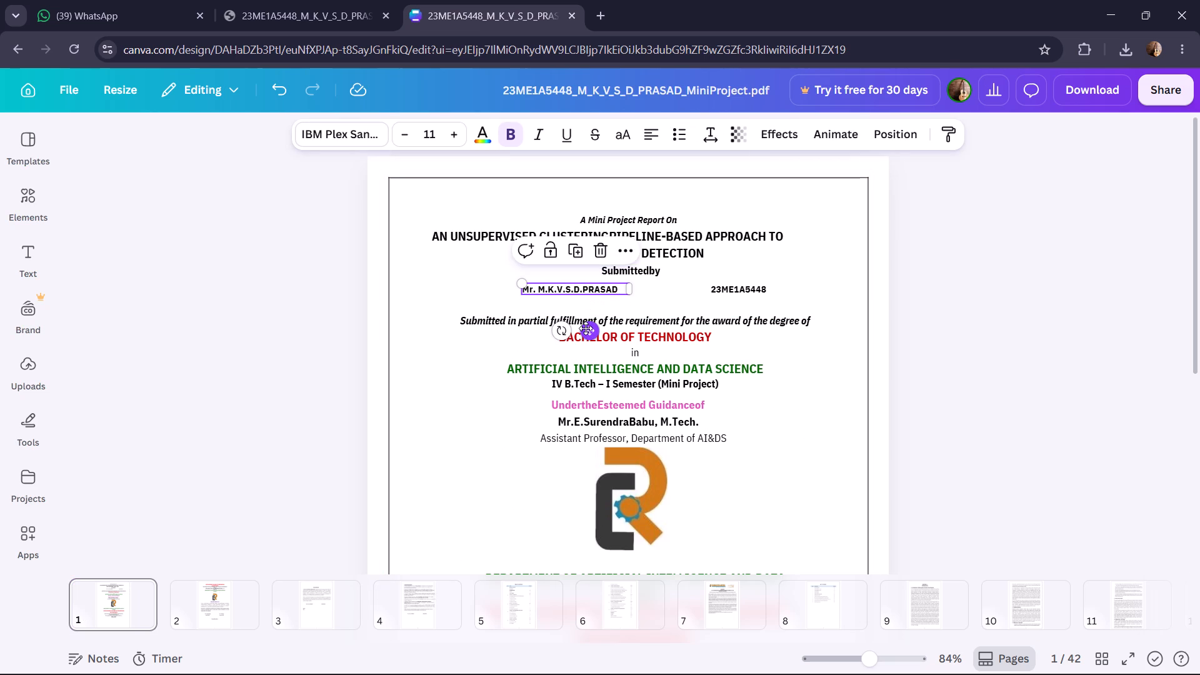
left_click_drag(586, 328, 555, 331)
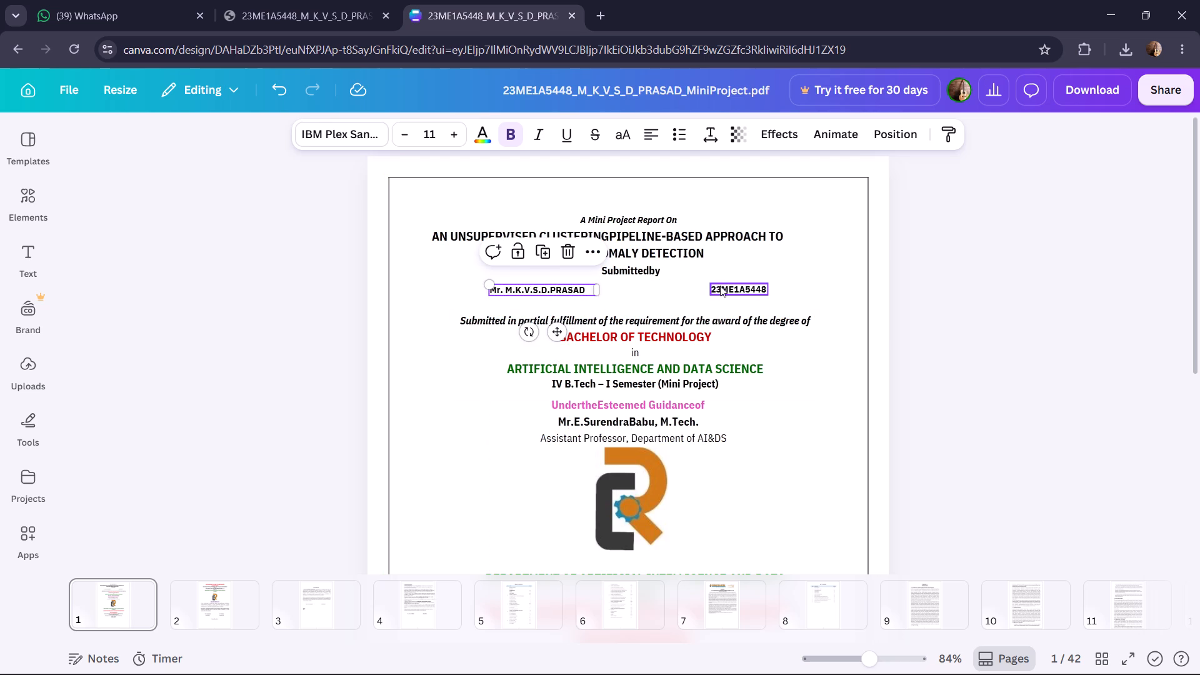
left_click(720, 286)
left_click_drag(752, 329, 731, 332)
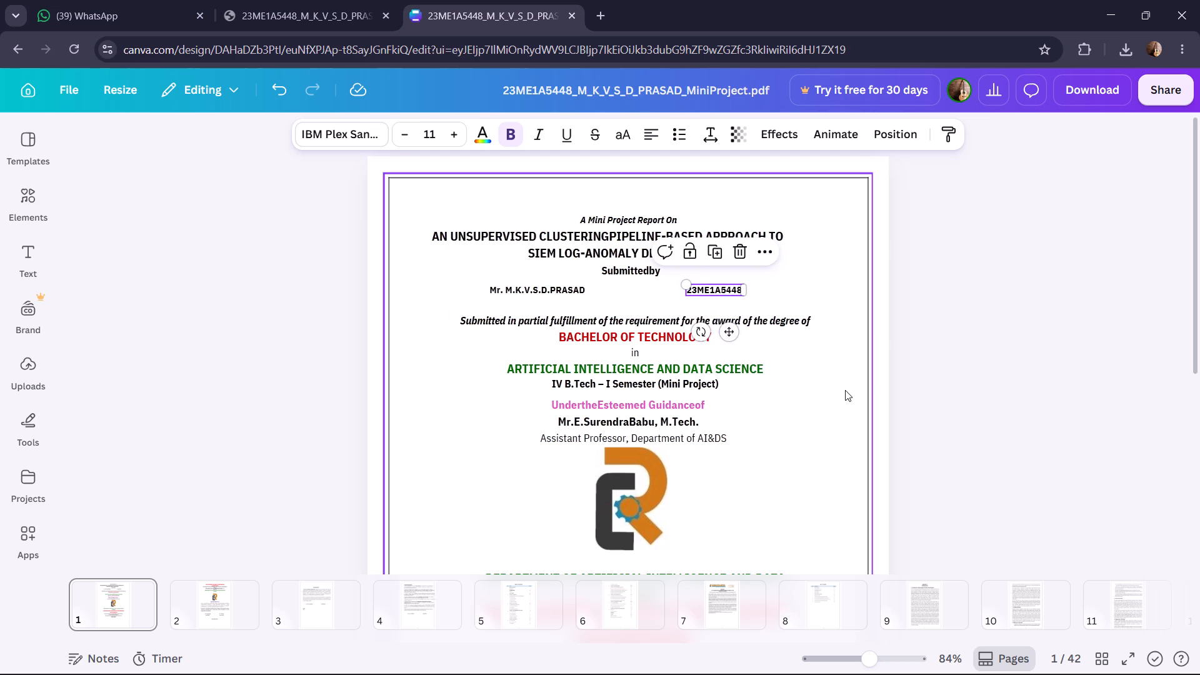
left_click(839, 397)
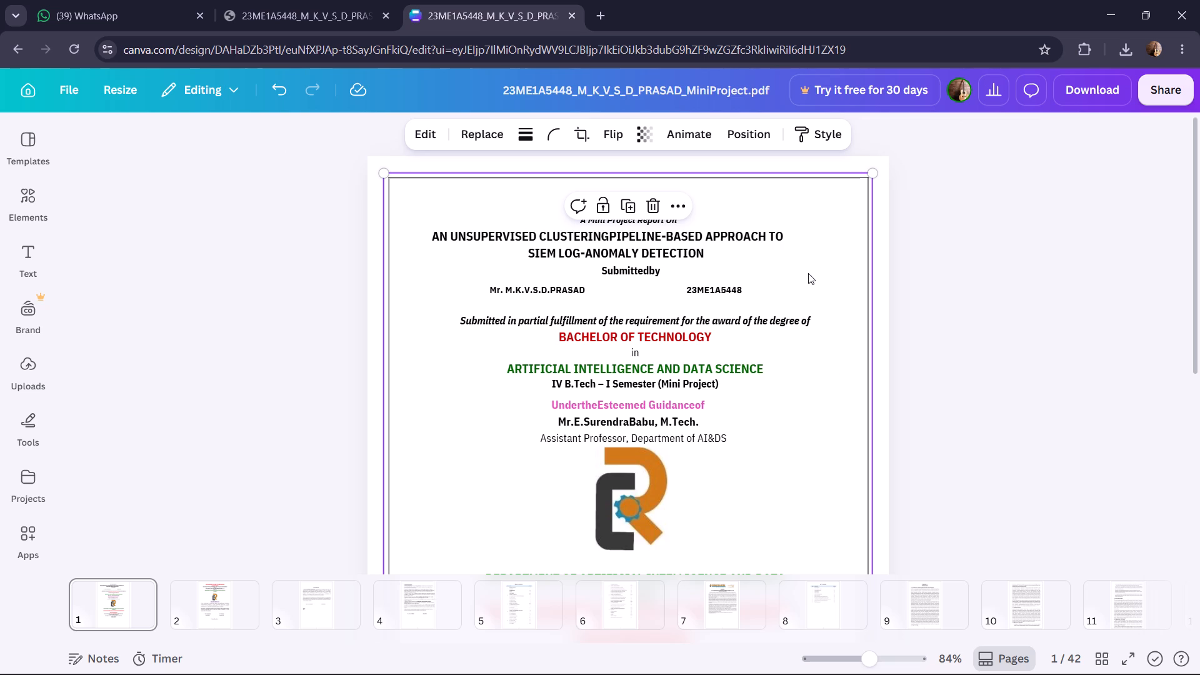
Shift both lines of the project title on the cover page slightly right to centre them, bringing the second line a little closer to the first.
left_click(657, 234)
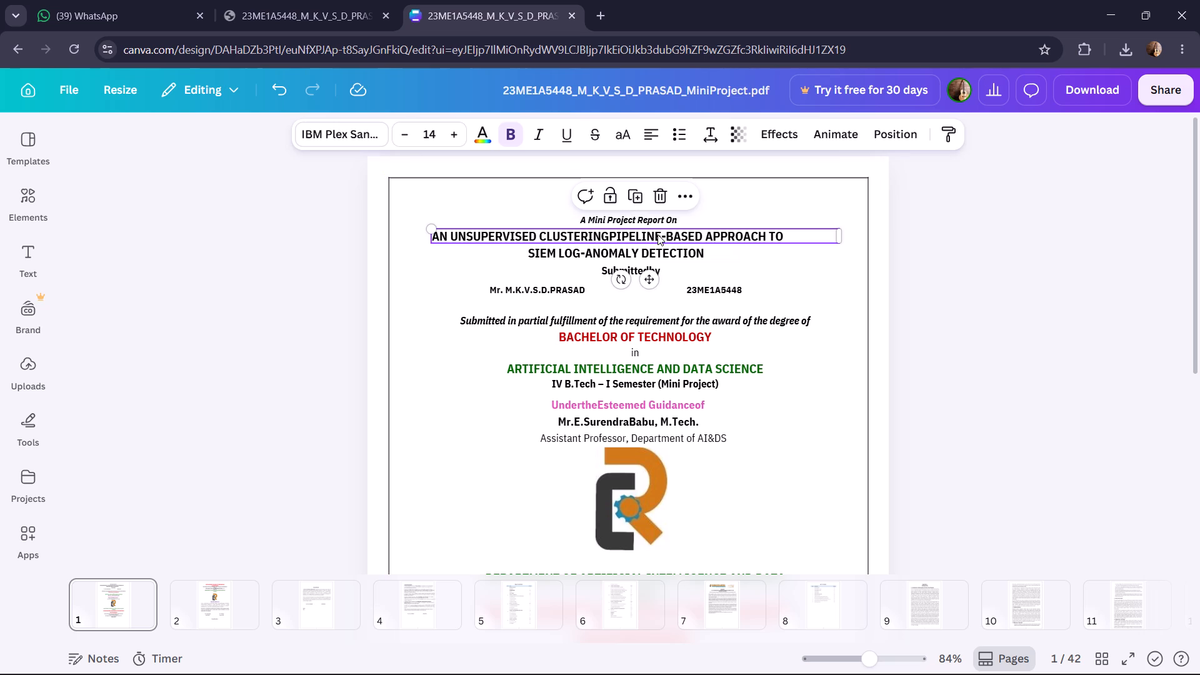
left_click_drag(652, 281, 662, 282)
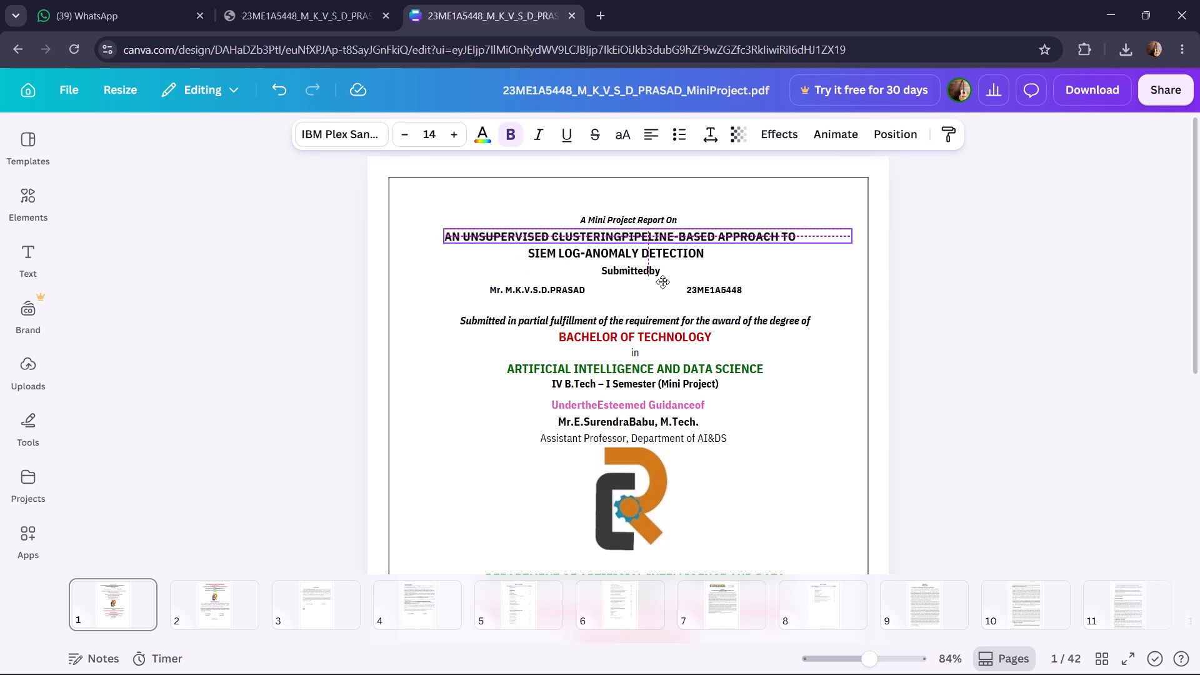
left_click_drag(662, 282, 664, 282)
left_click_drag(664, 282, 665, 282)
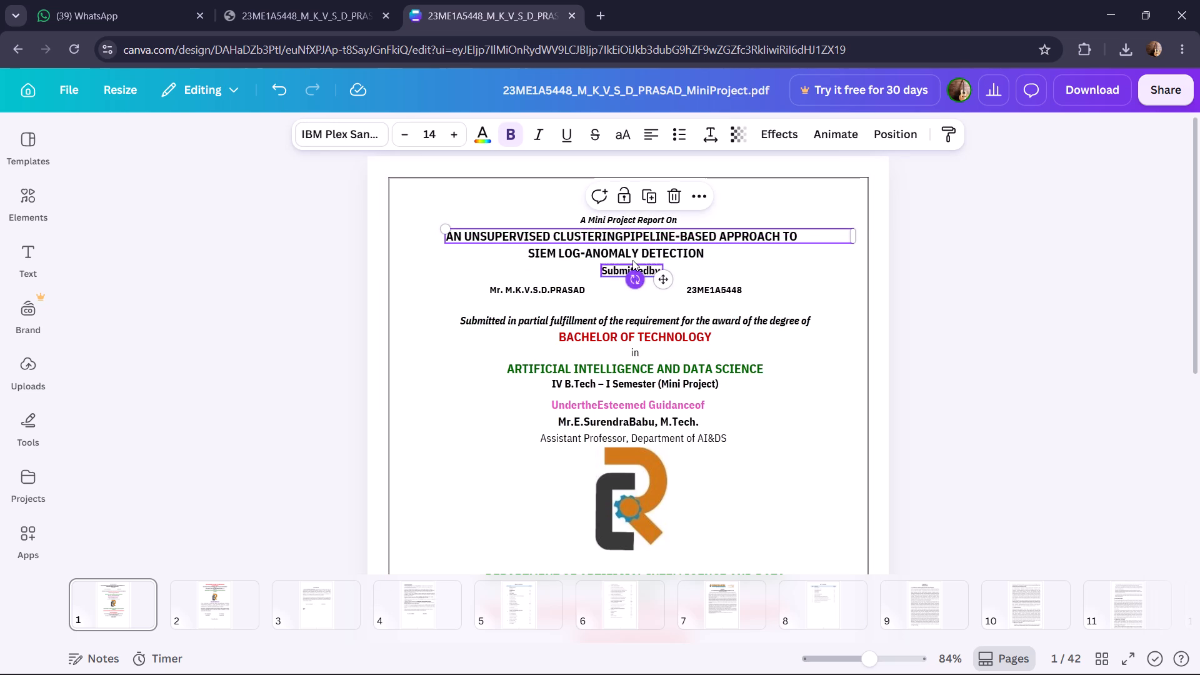
left_click(630, 247)
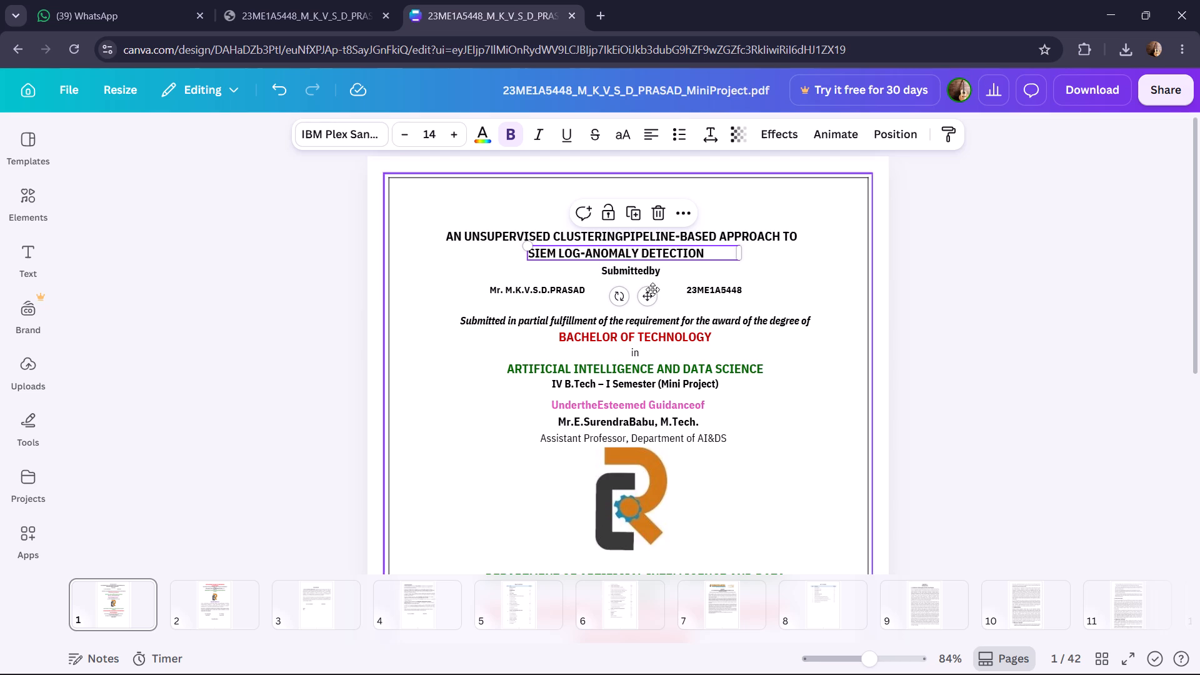
left_click(653, 295)
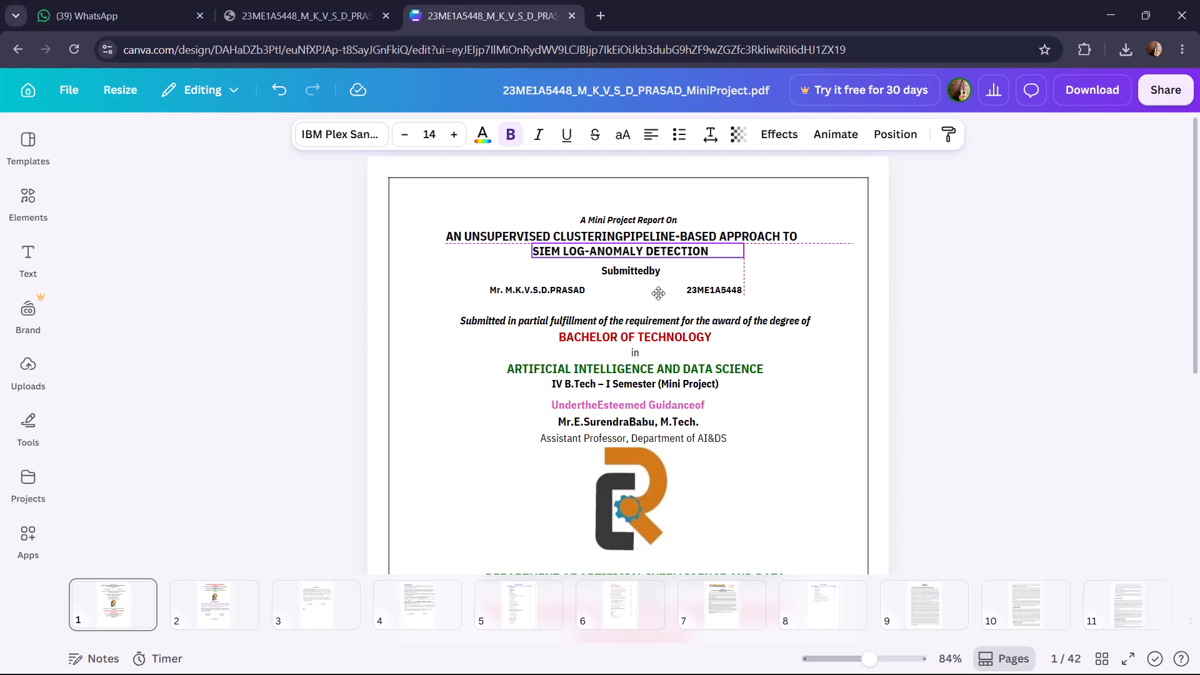
left_click(847, 391)
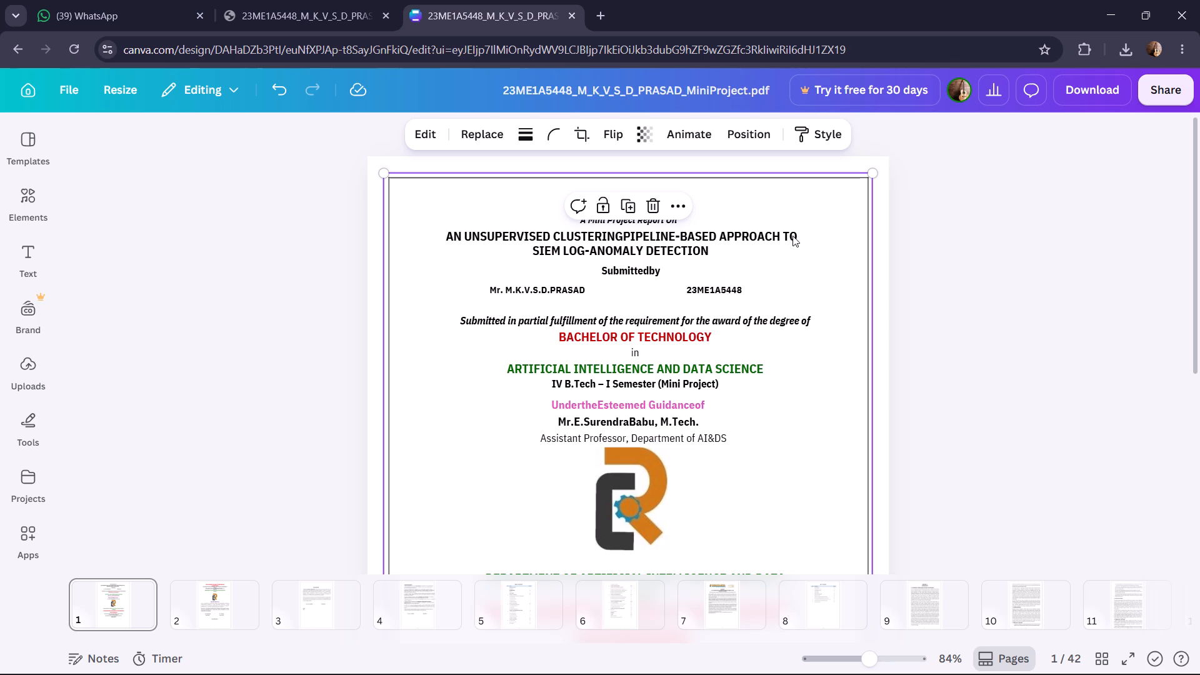
left_click(743, 231)
left_click_drag(666, 276, 672, 276)
left_click(810, 416)
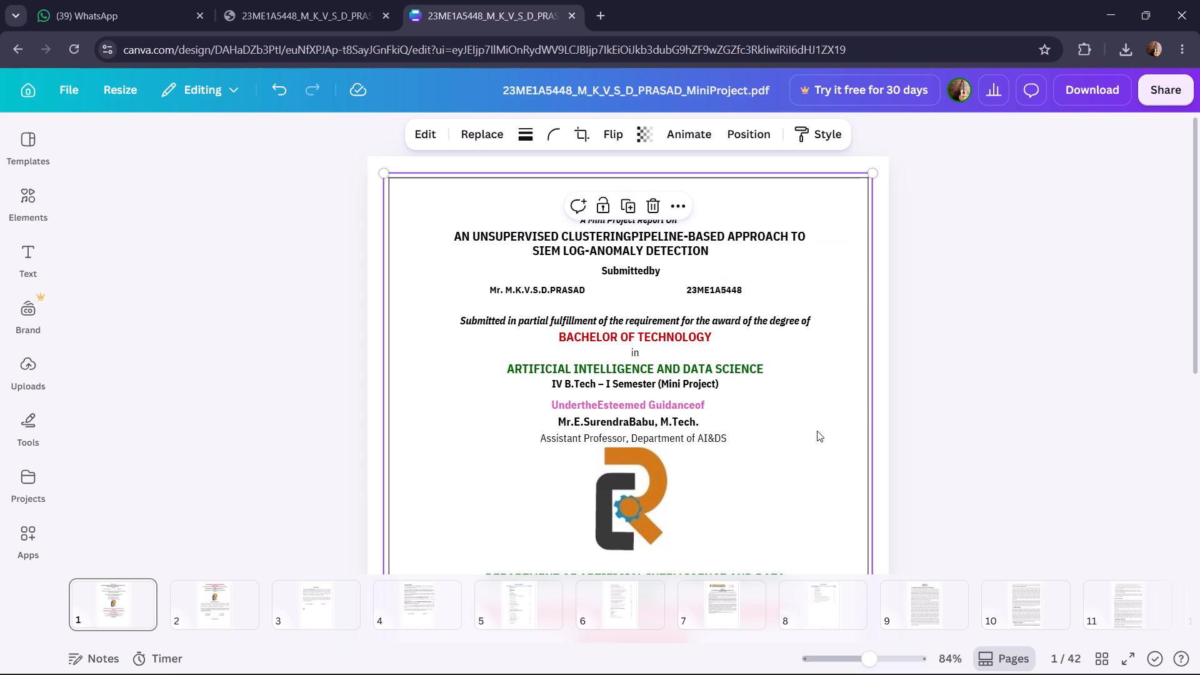
Examine the lower part of the cover page with the college details, and the signatory lines of the certificate on page 2.
scroll(817, 431, "down", 2)
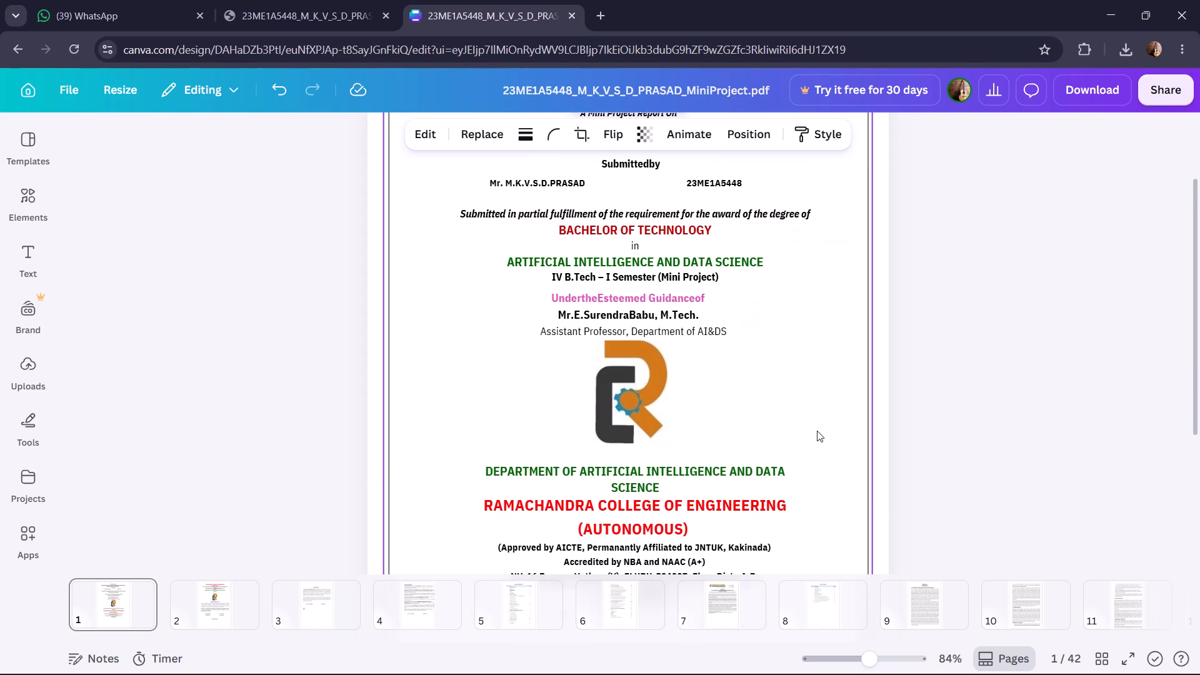
scroll(817, 431, "down", 1)
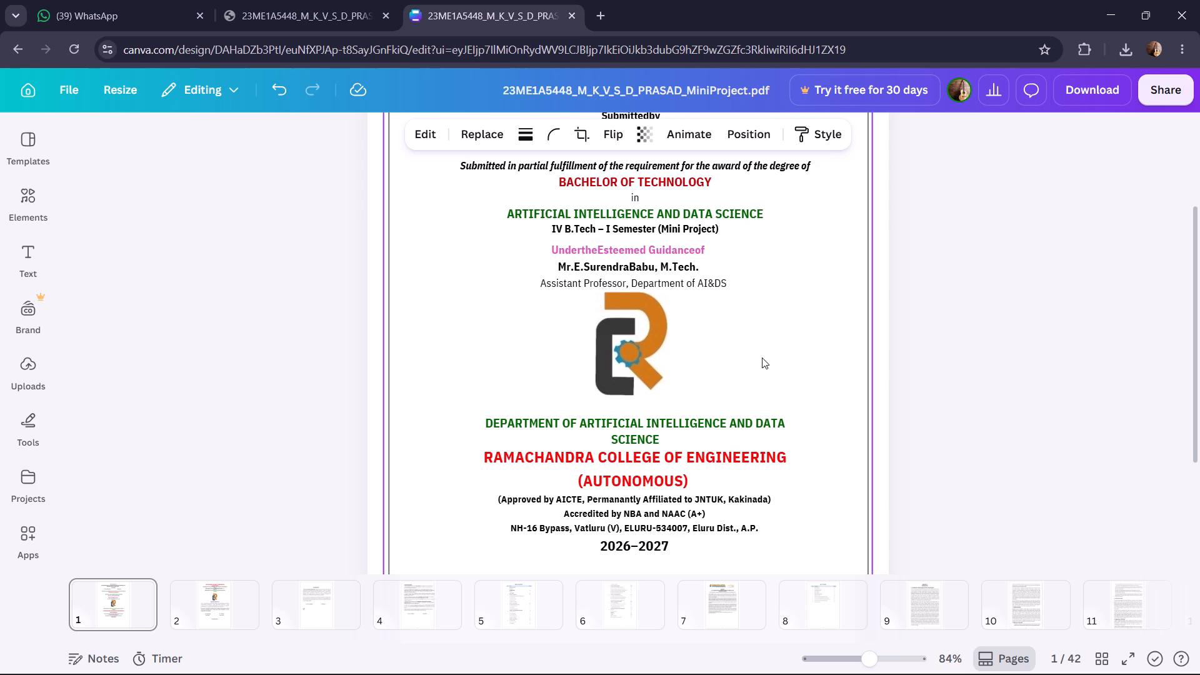
scroll(762, 357, "down", 2)
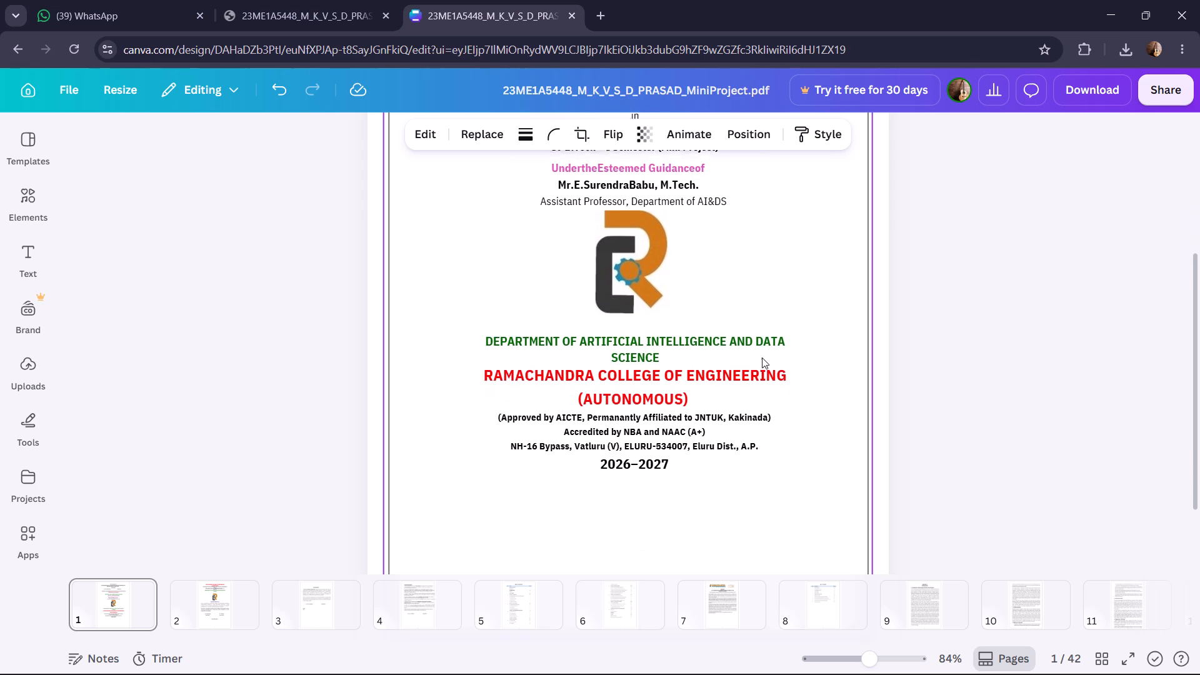
scroll(762, 357, "down", 3)
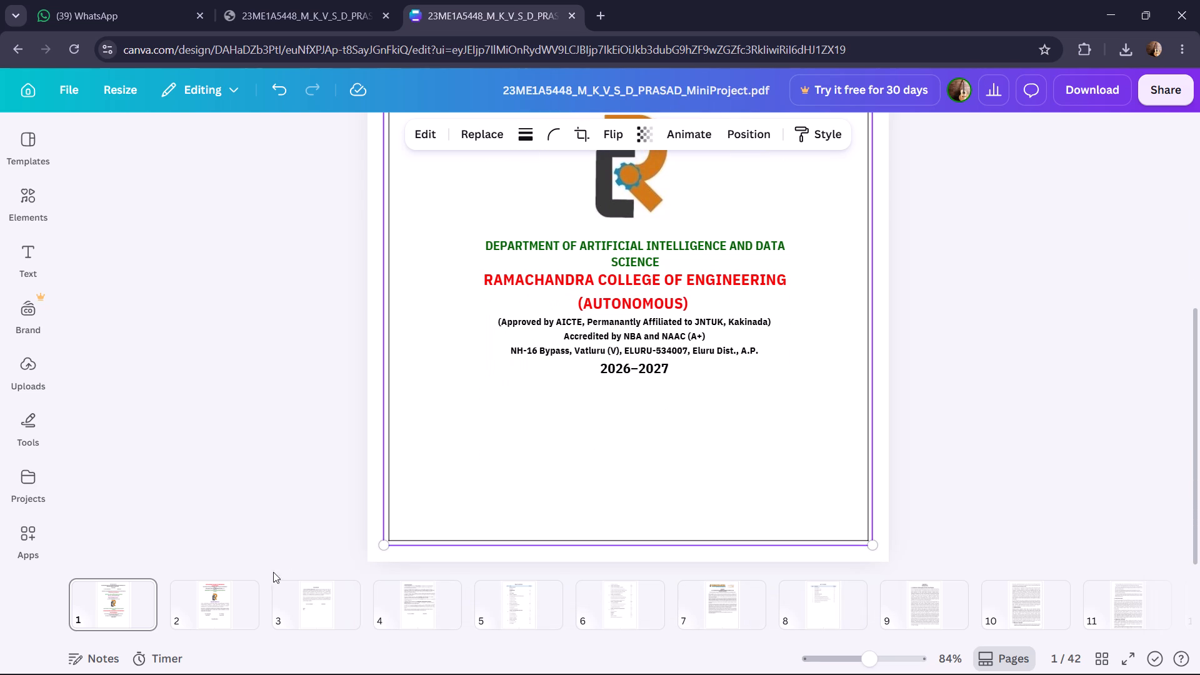
left_click(239, 606)
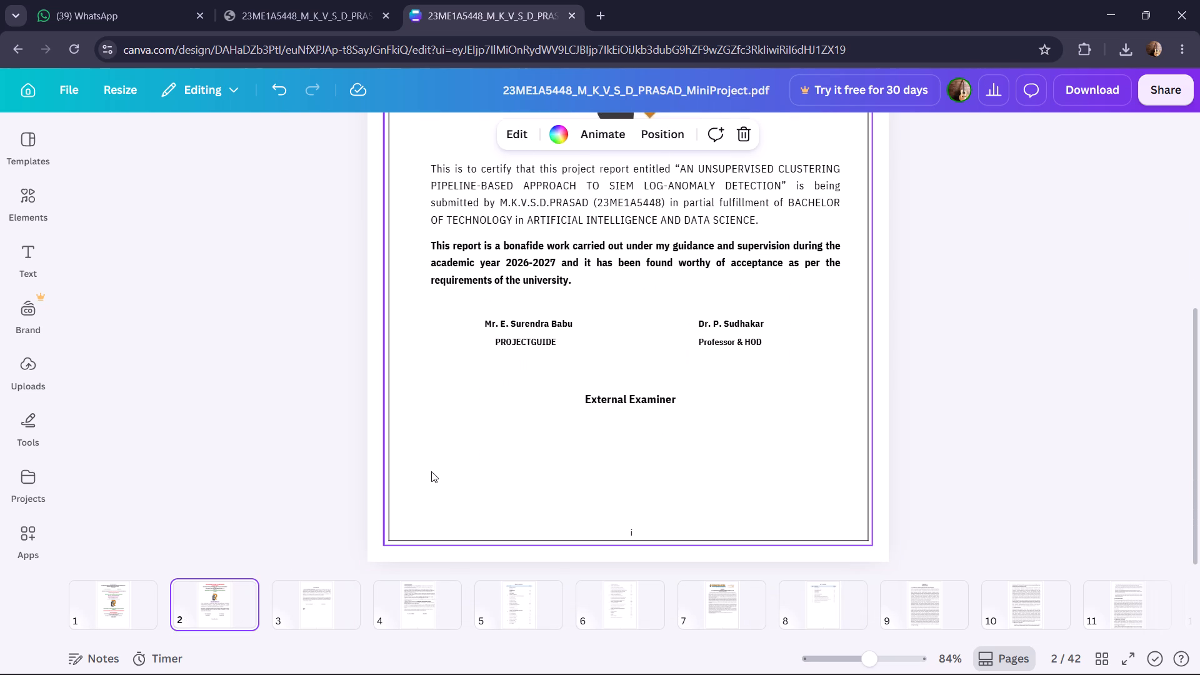
scroll(431, 471, "up", 3)
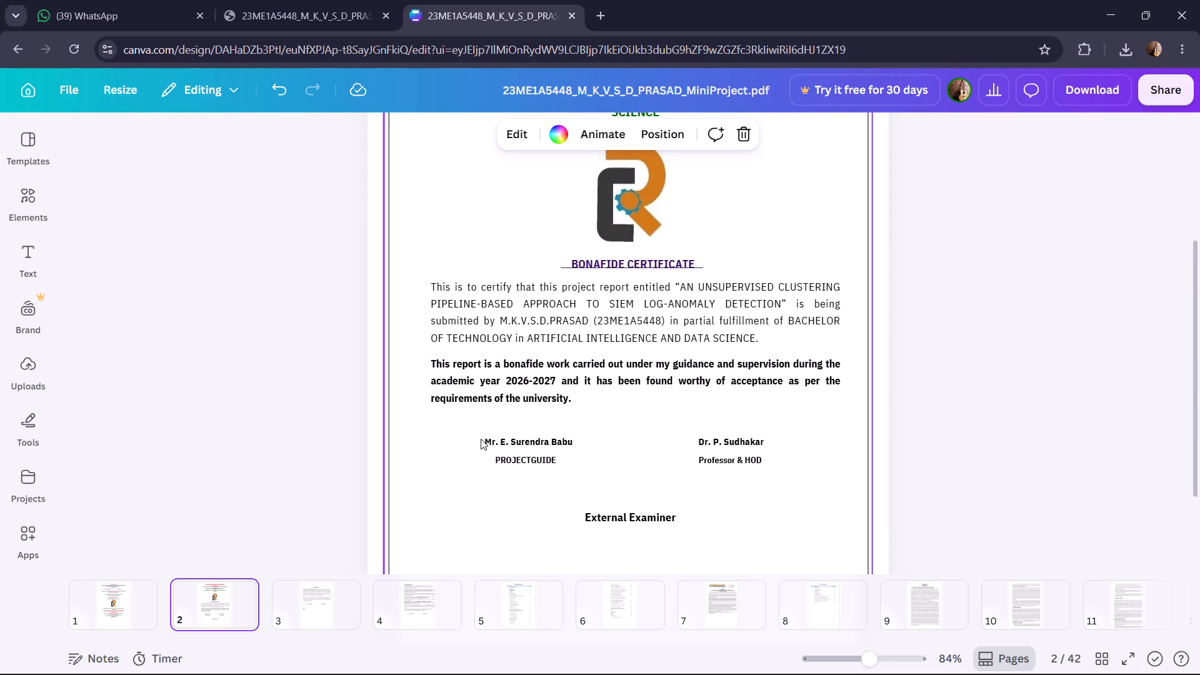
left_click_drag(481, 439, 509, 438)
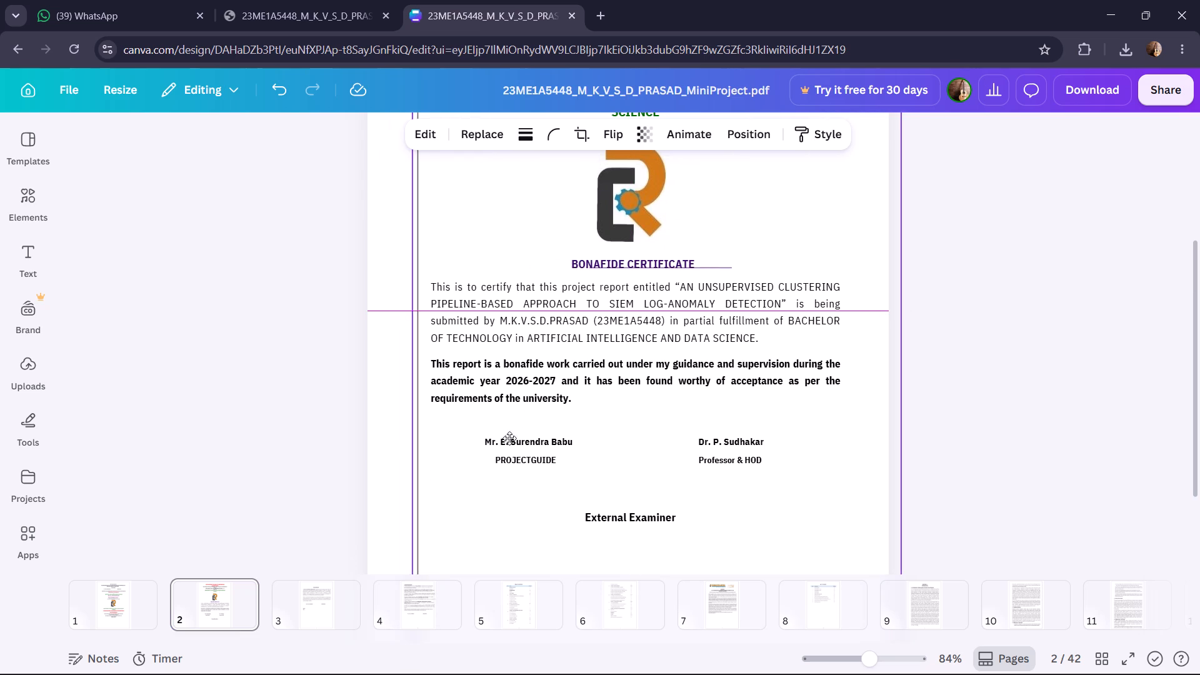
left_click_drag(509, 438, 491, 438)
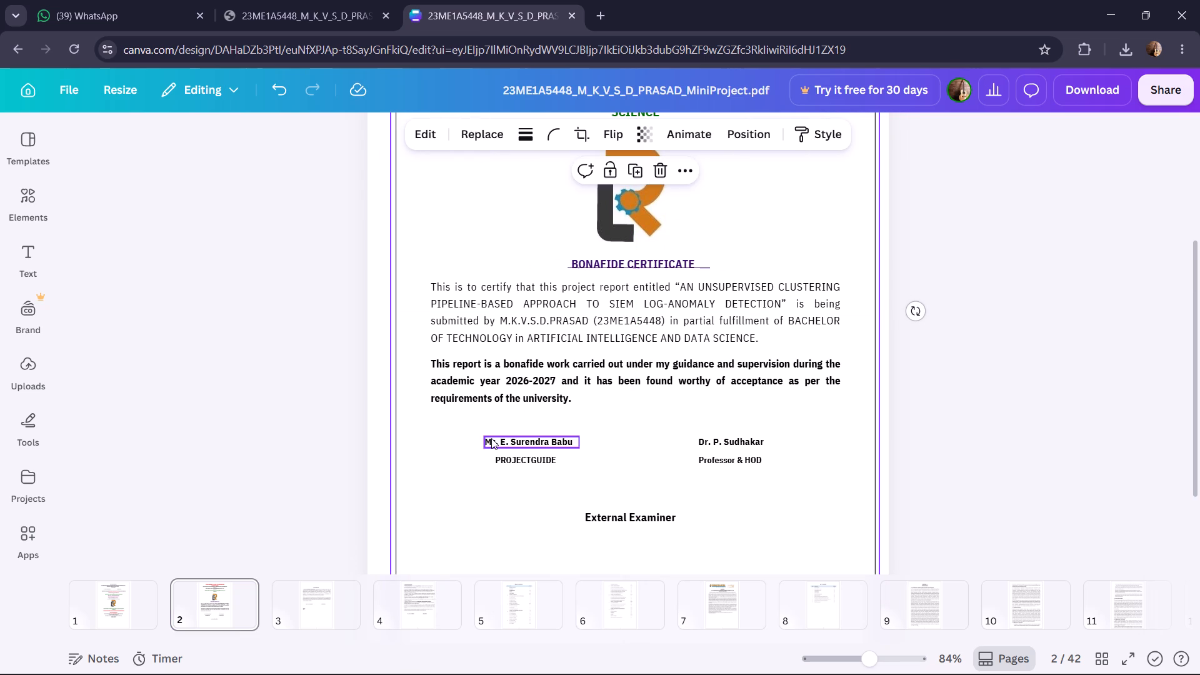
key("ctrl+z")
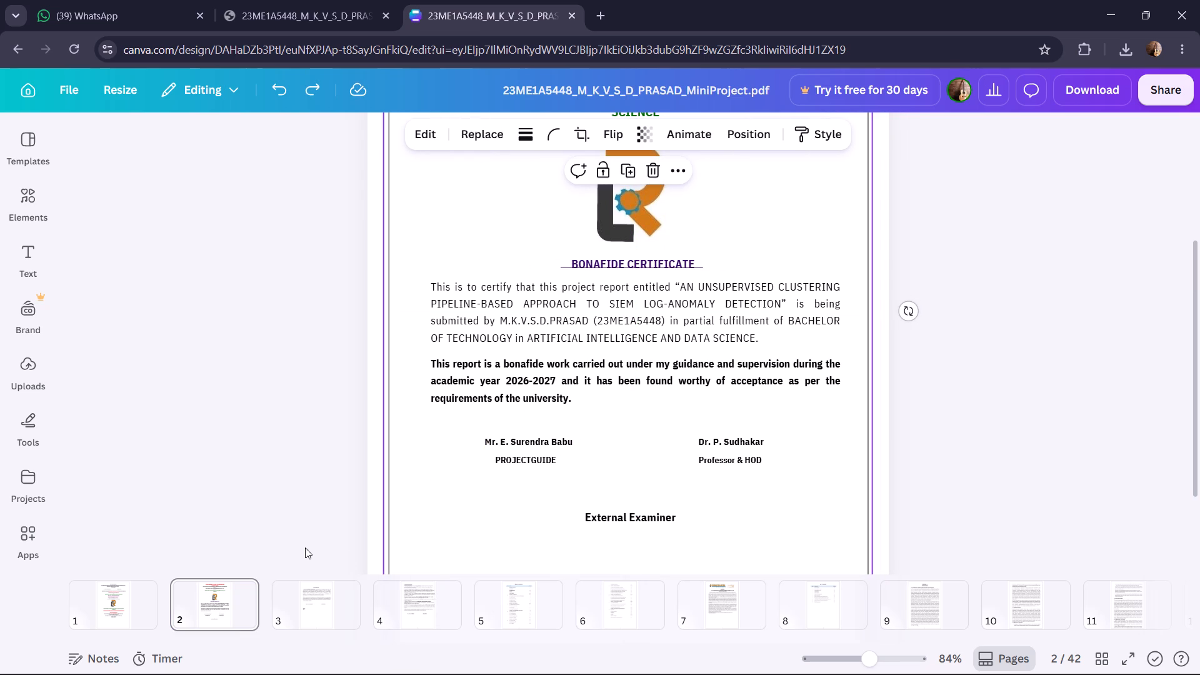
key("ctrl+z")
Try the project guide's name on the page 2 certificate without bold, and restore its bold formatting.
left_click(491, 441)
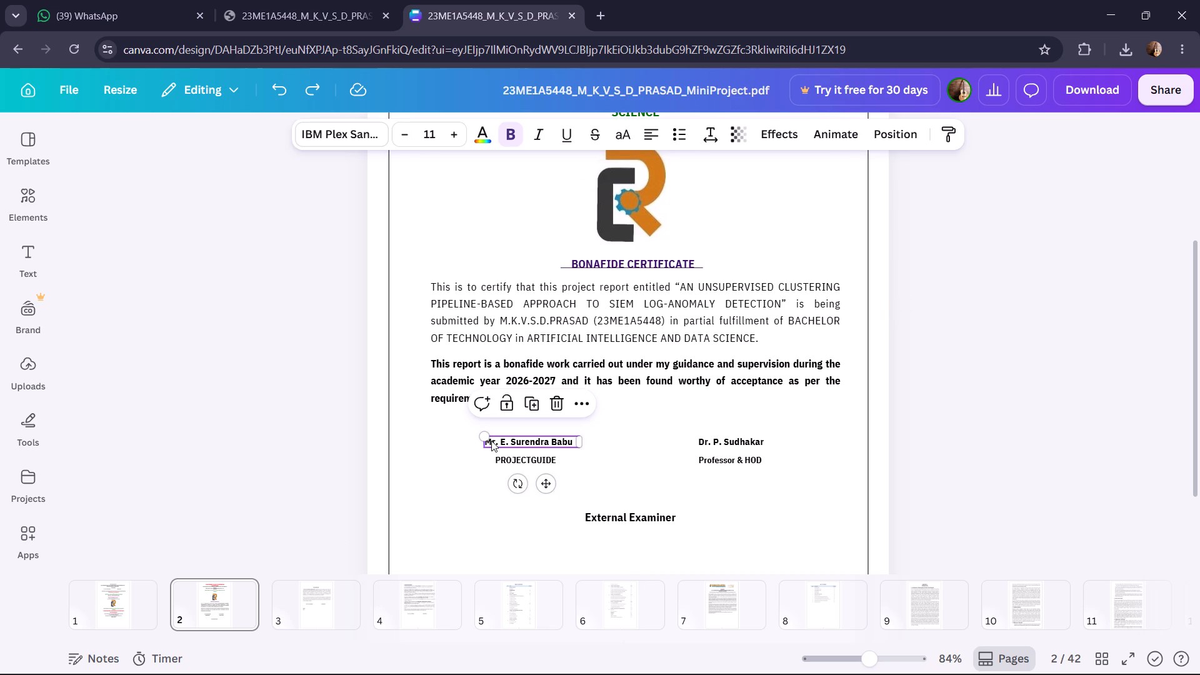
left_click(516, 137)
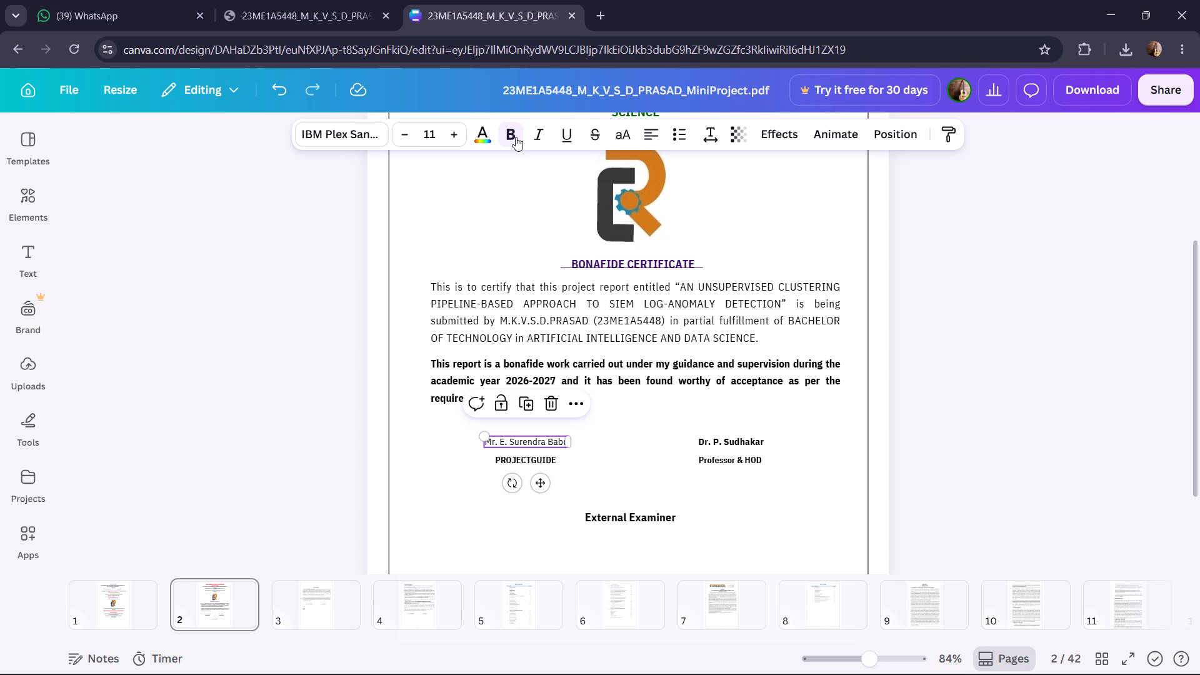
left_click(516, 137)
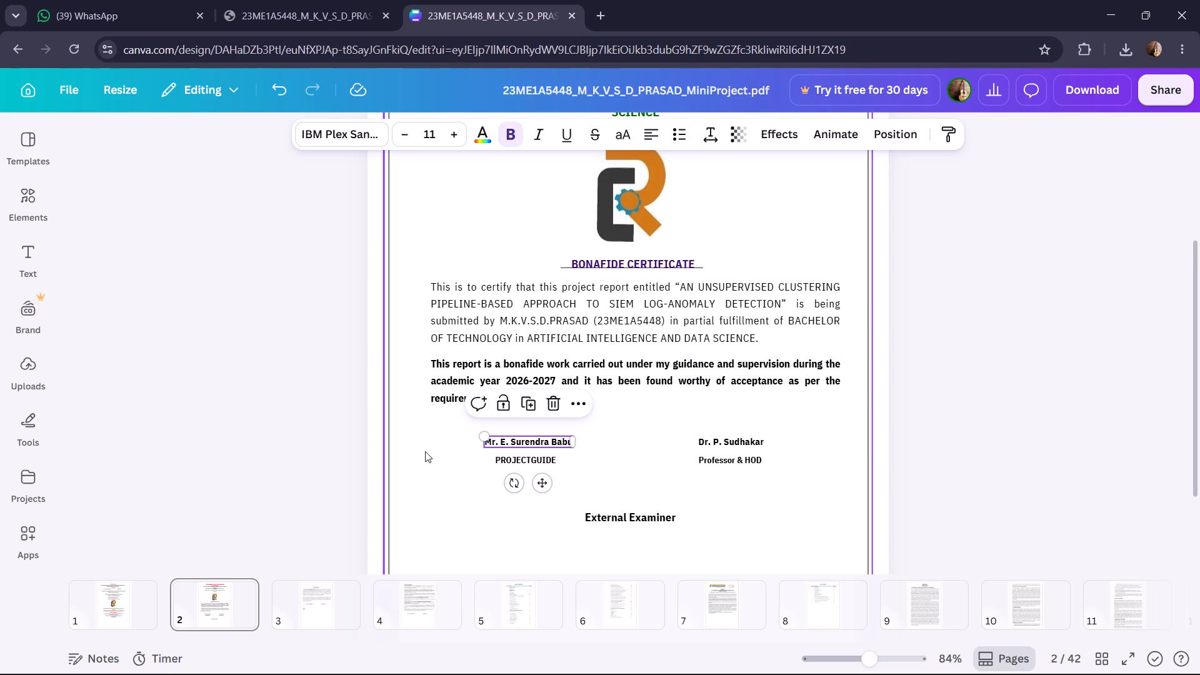
Review the upper part of the page 2 certificate and the whole cover page down to the college details and year.
left_click(424, 469)
scroll(424, 469, "up", 1)
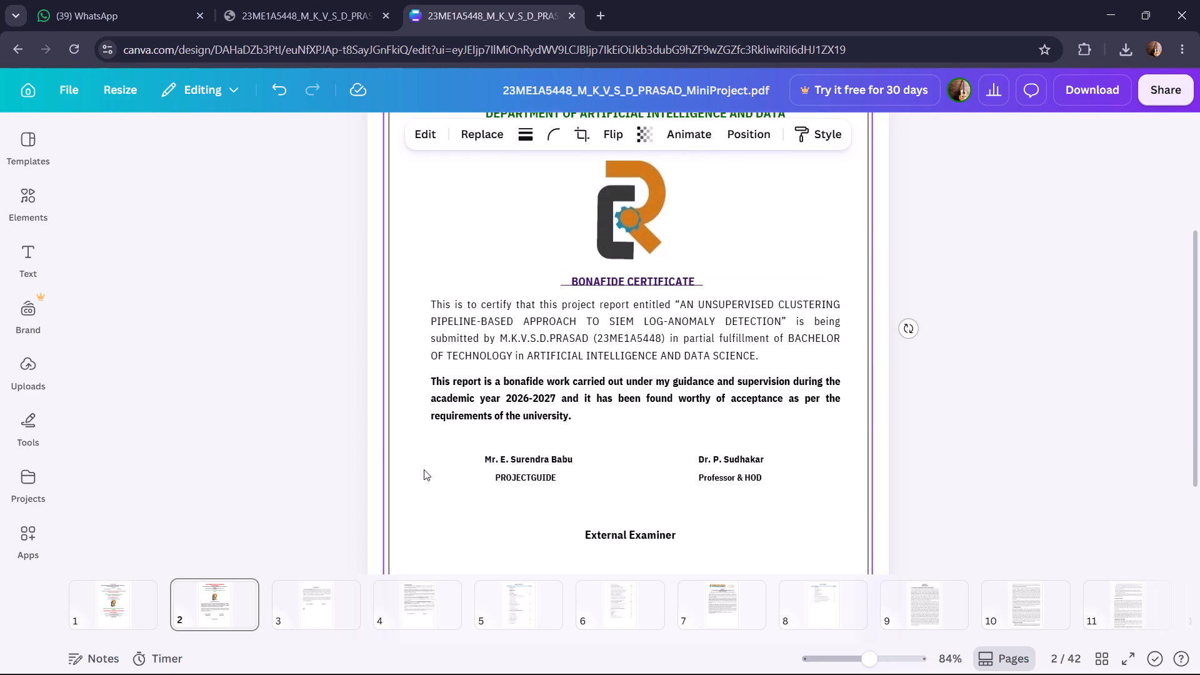
scroll(424, 469, "up", 5)
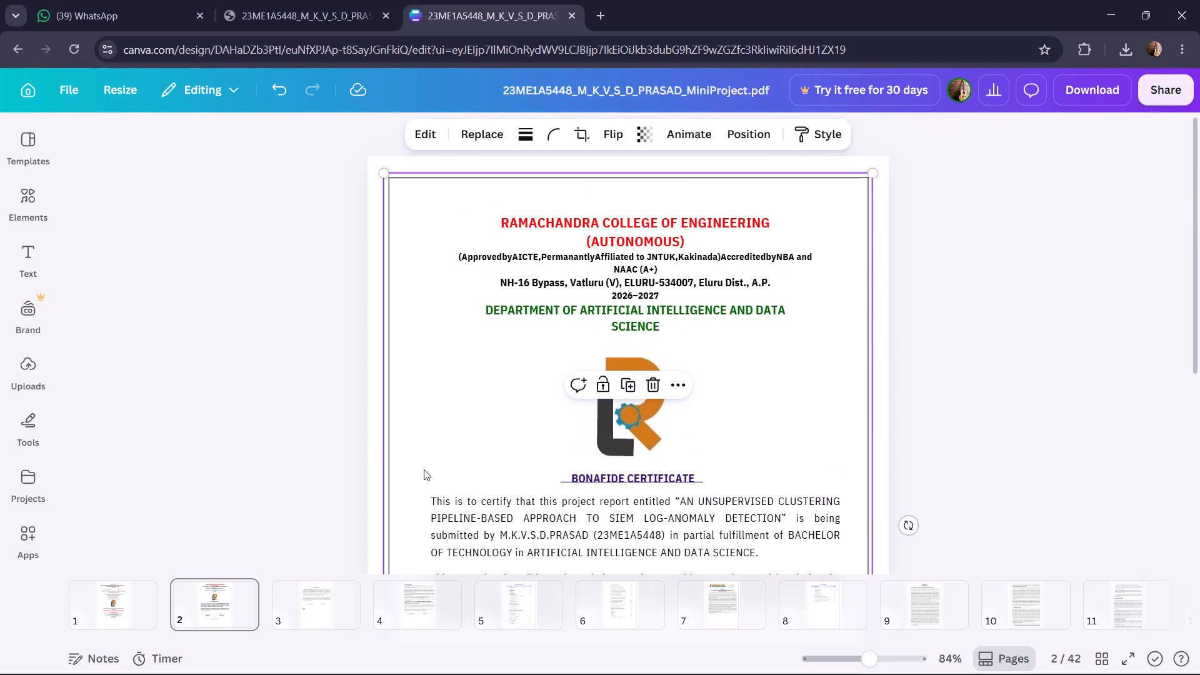
left_click(146, 596)
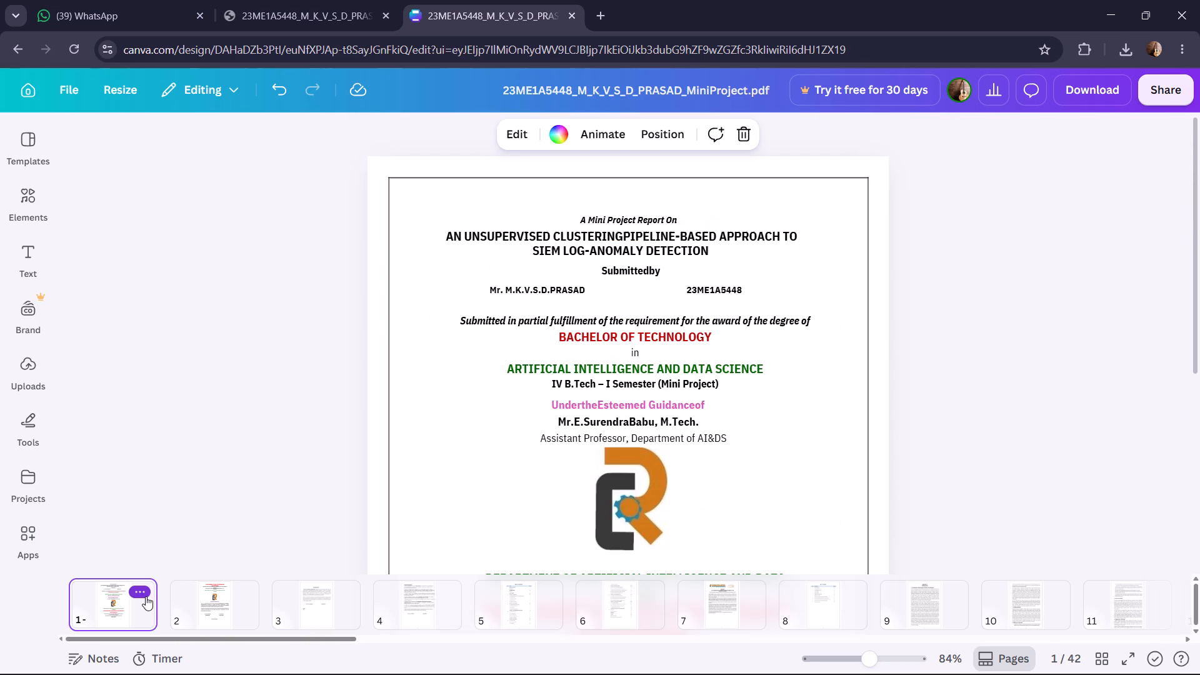
left_click(443, 492)
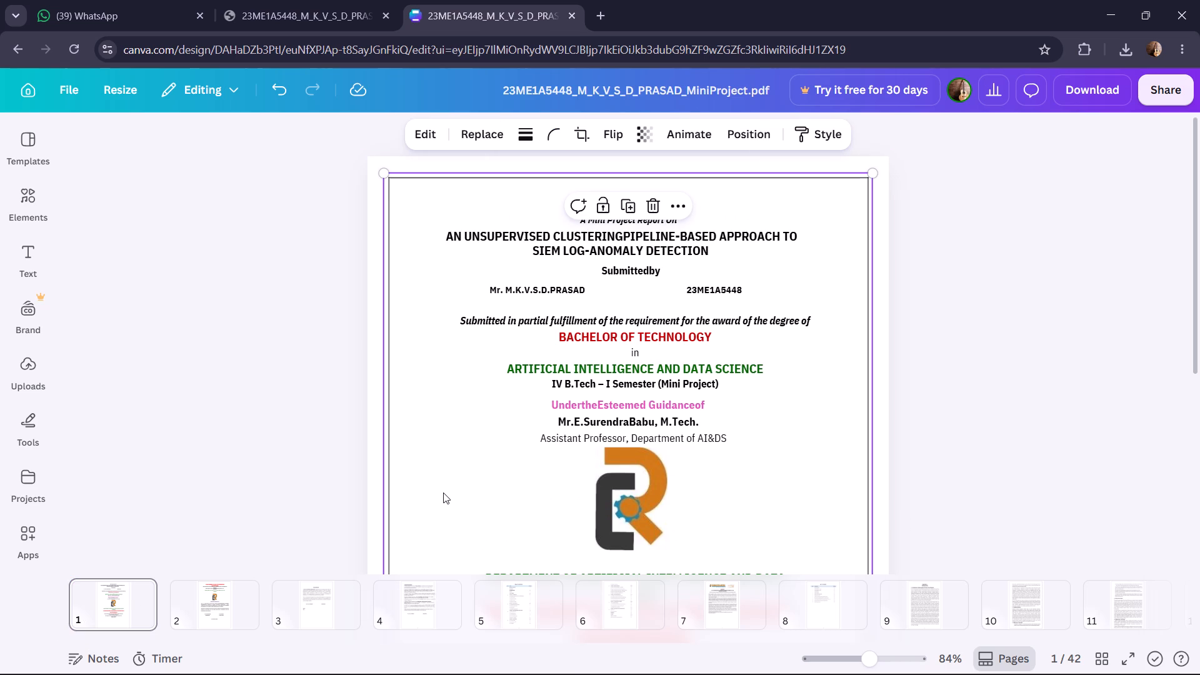
scroll(443, 492, "down", 4)
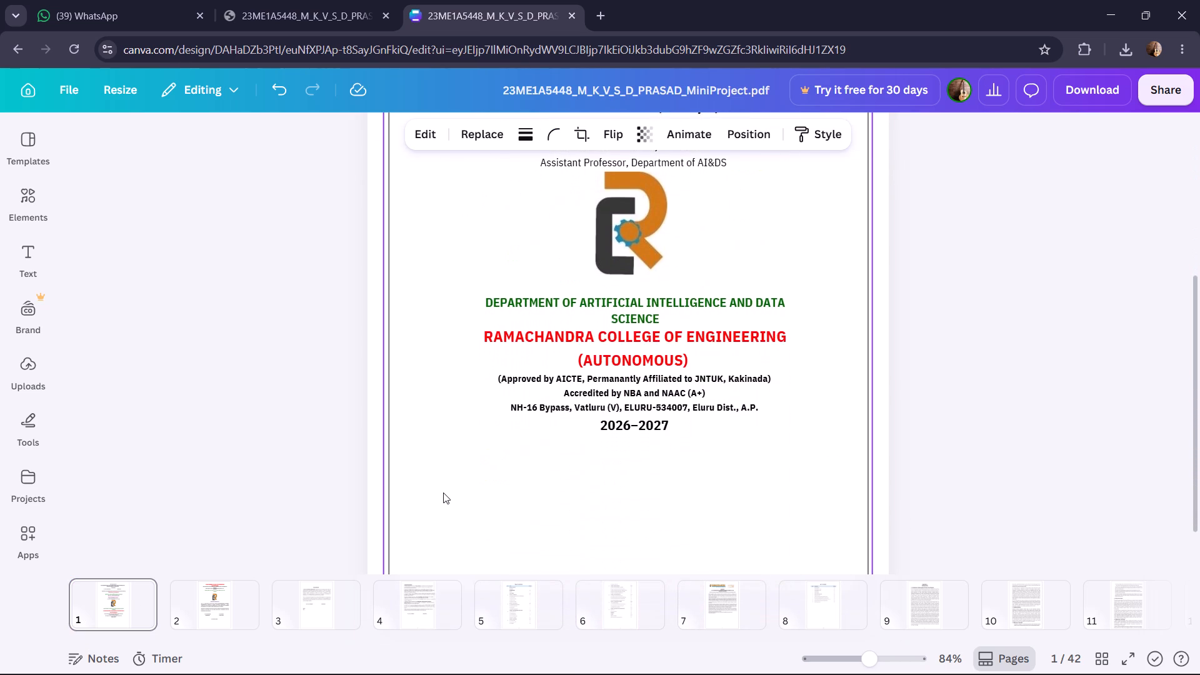
scroll(443, 492, "down", 3)
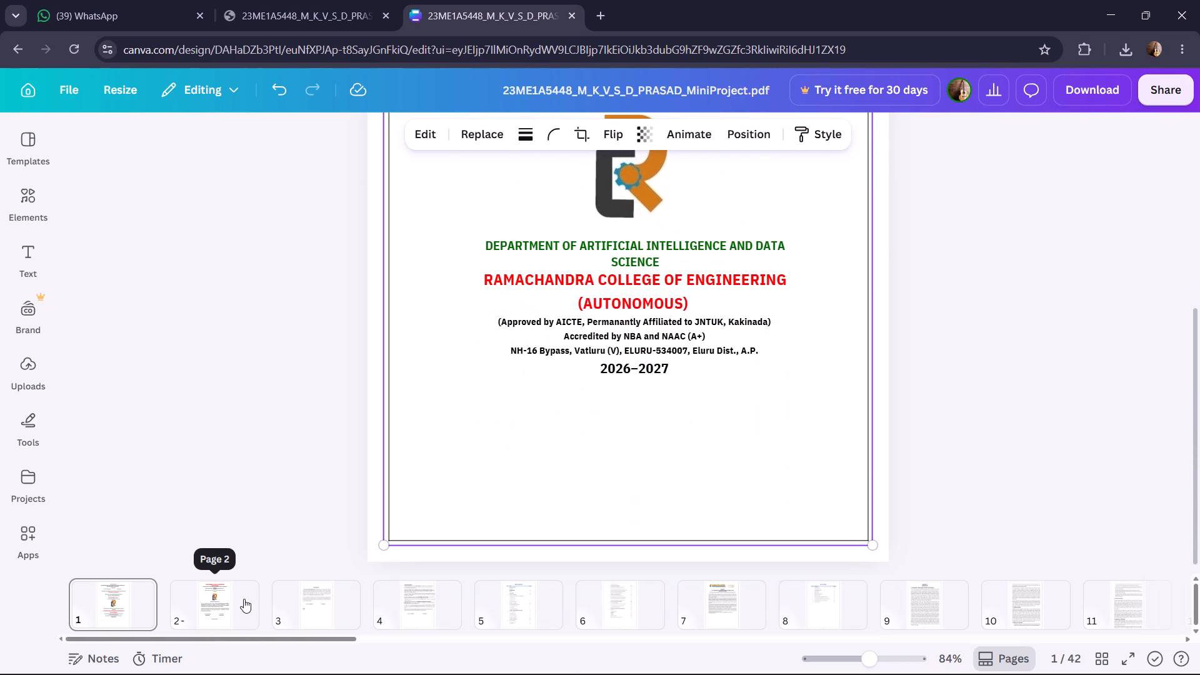
Make the quoted project title "AN UNSUPERVISED CLUSTERING PIPELINE-BASED APPROACH TO SIEM LOG-ANOMALY DETECTION" bold in the page 2 certificate paragraph.
left_click(244, 599)
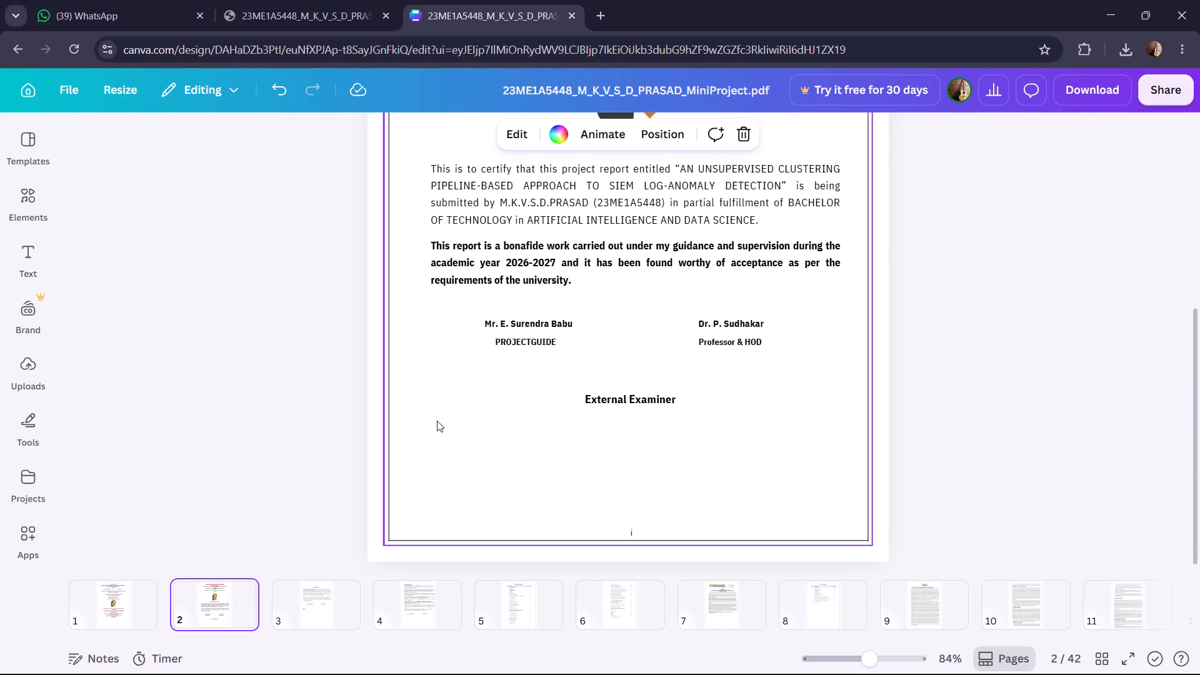
scroll(437, 421, "right", 1)
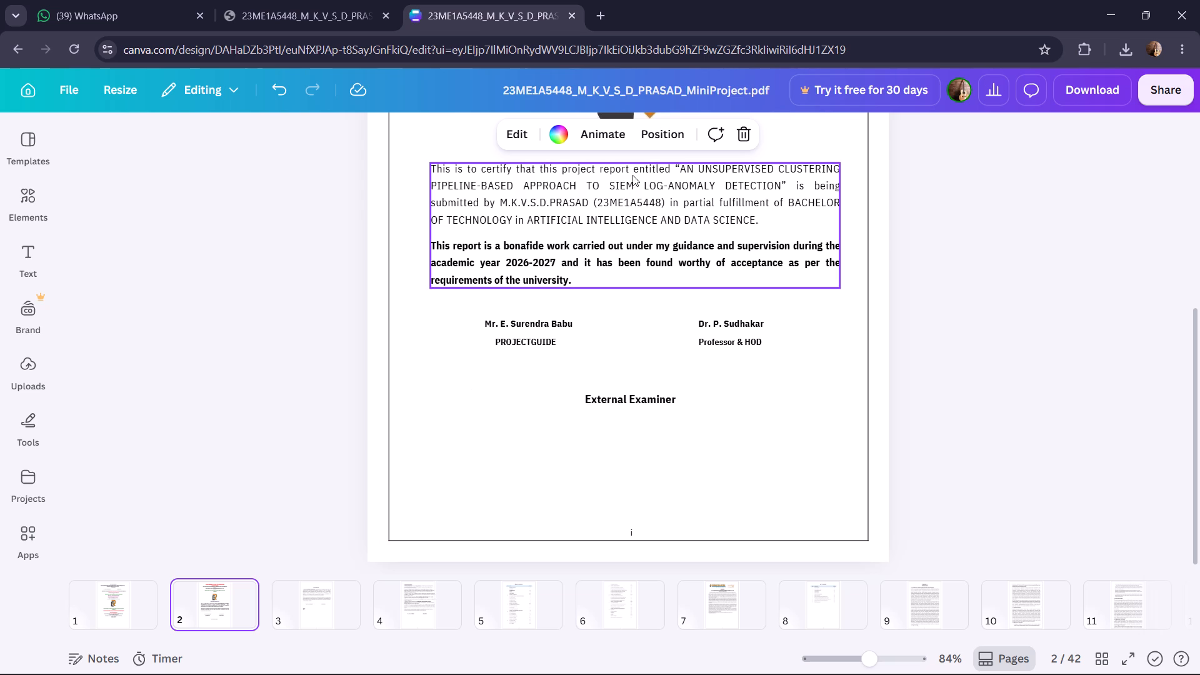
left_click(683, 166)
left_click(683, 166)
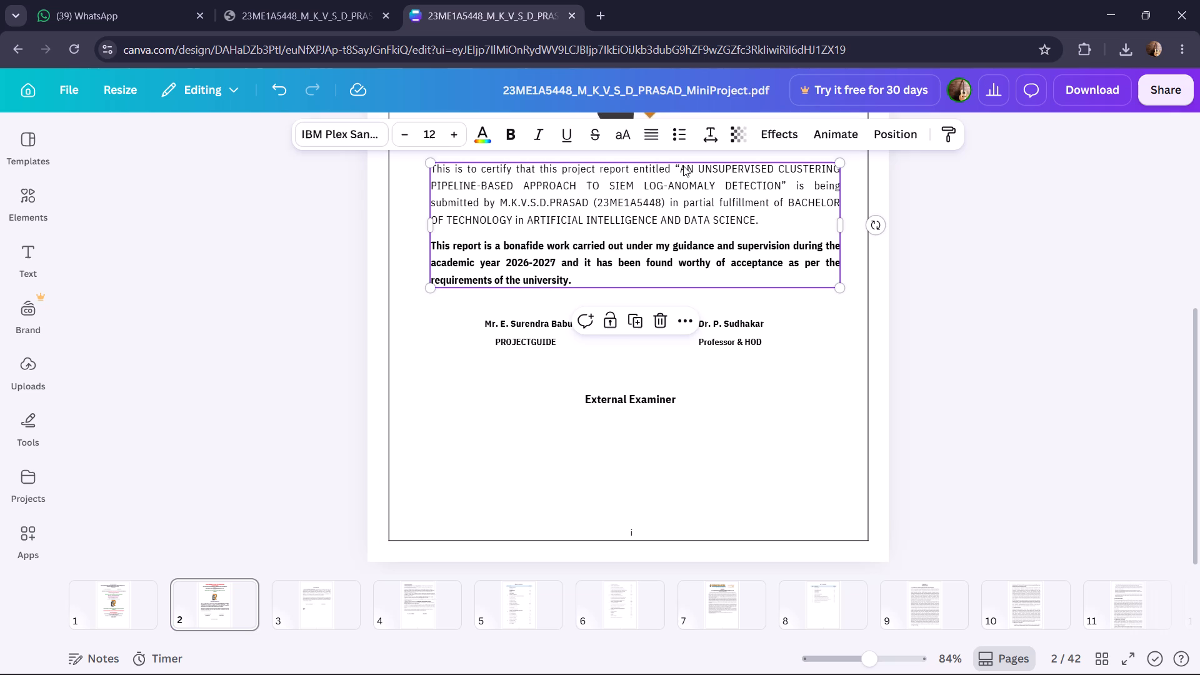
left_click(683, 166)
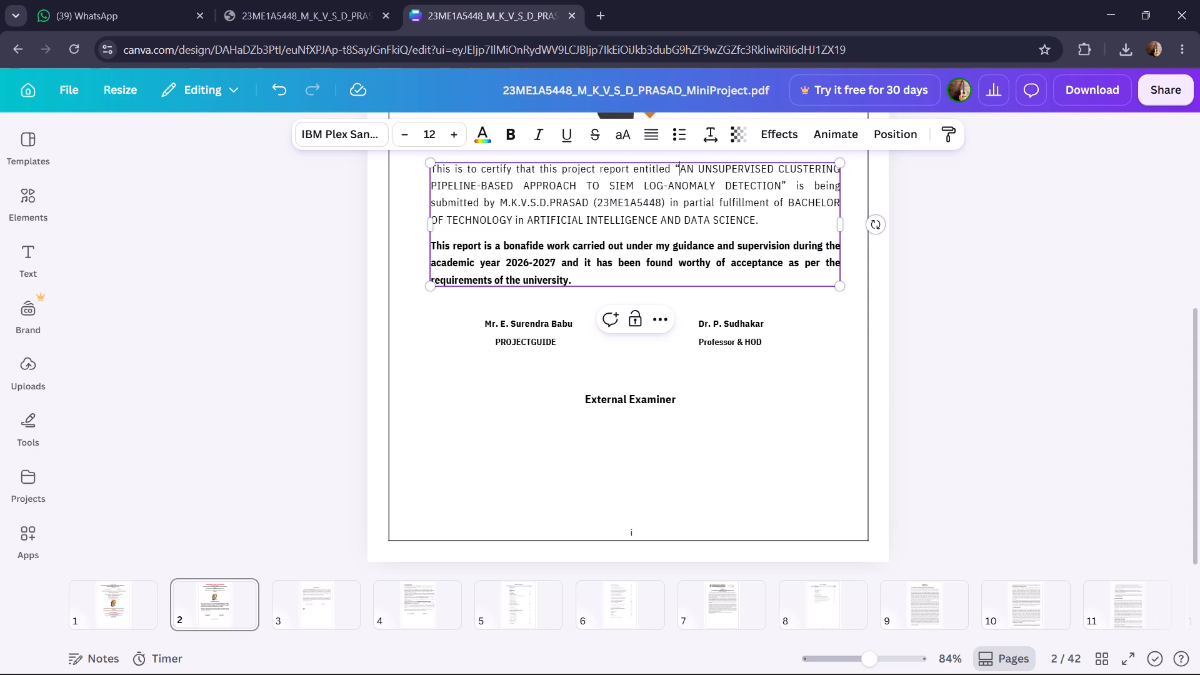
left_click_drag(676, 165, 817, 165)
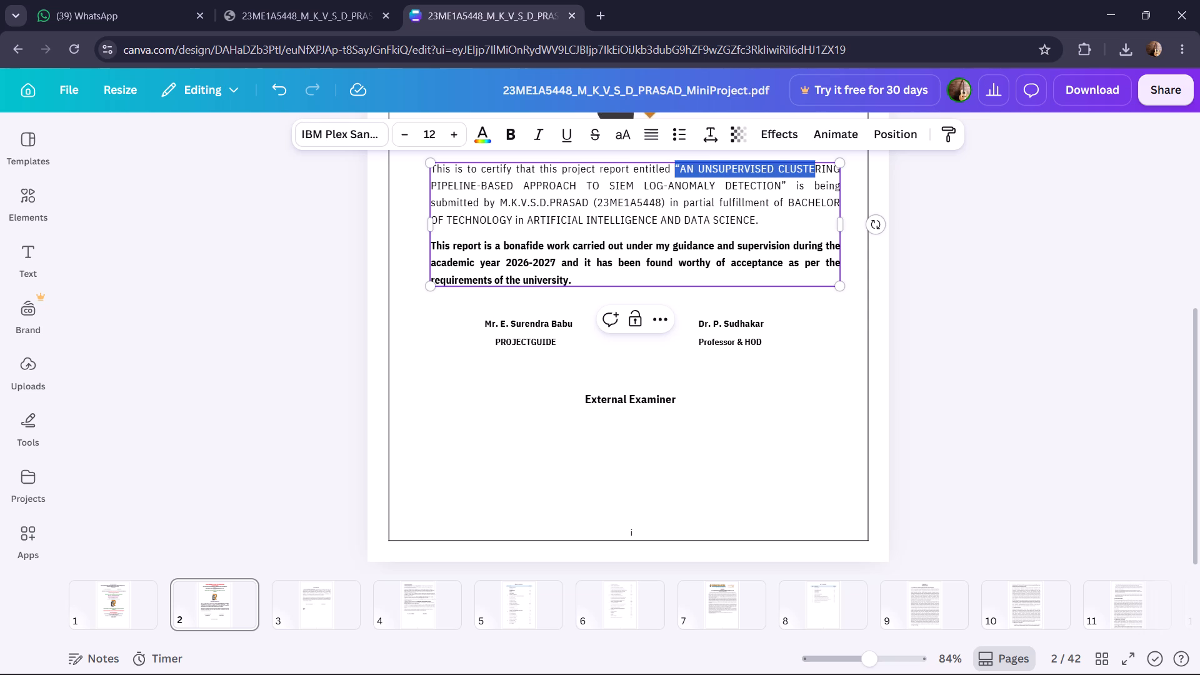
left_click_drag(817, 165, 839, 176)
left_click_drag(839, 176, 789, 198)
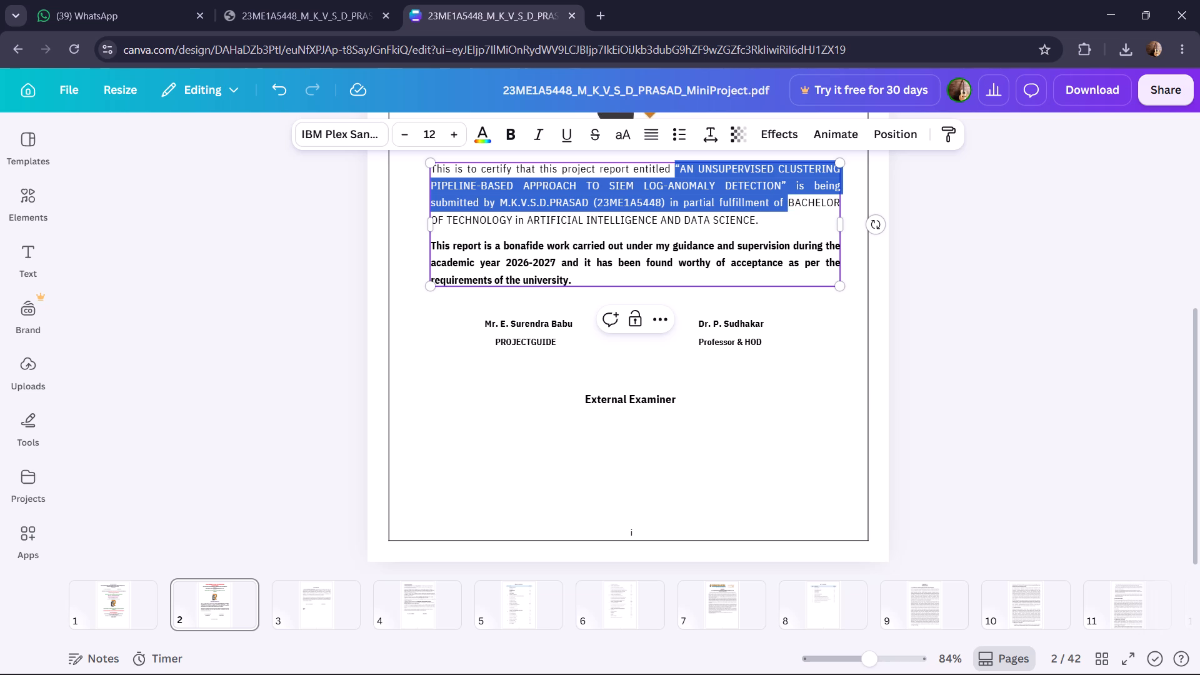
left_click_drag(789, 198, 787, 187)
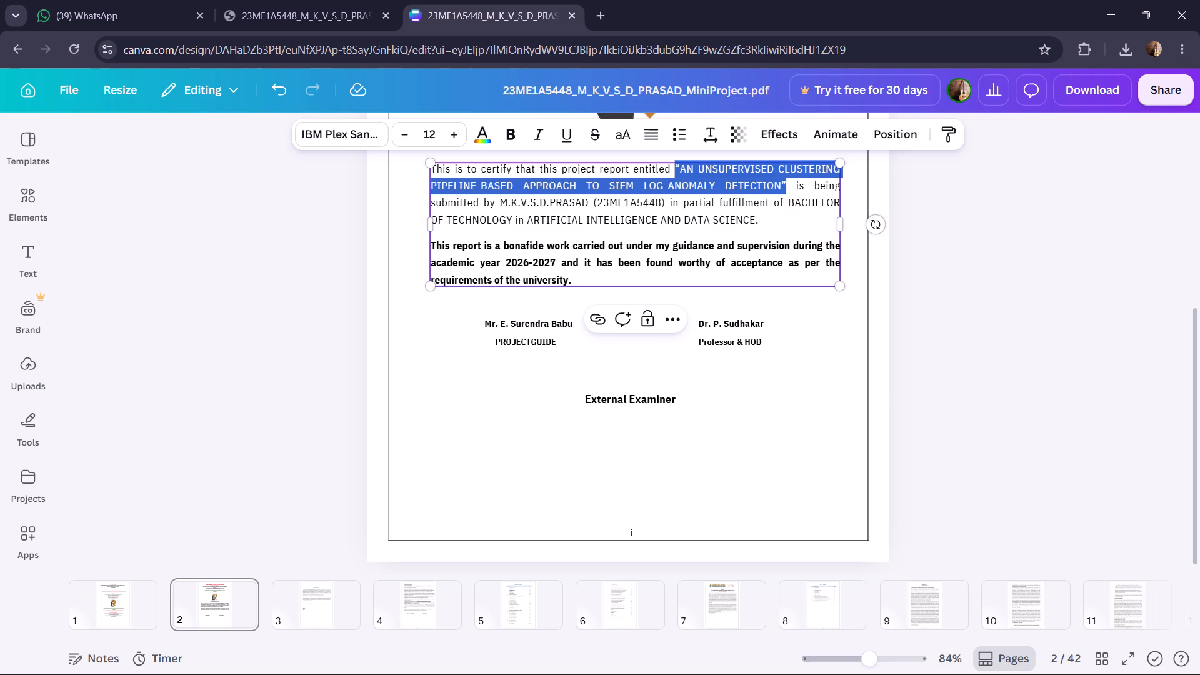
left_click(512, 136)
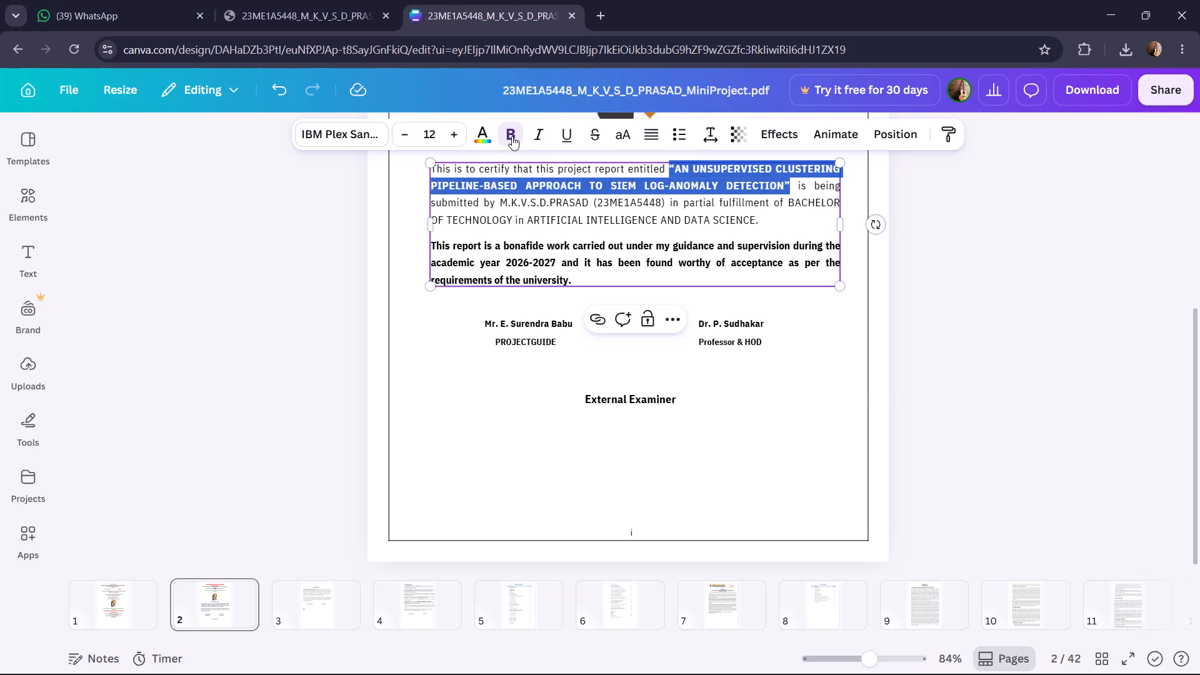
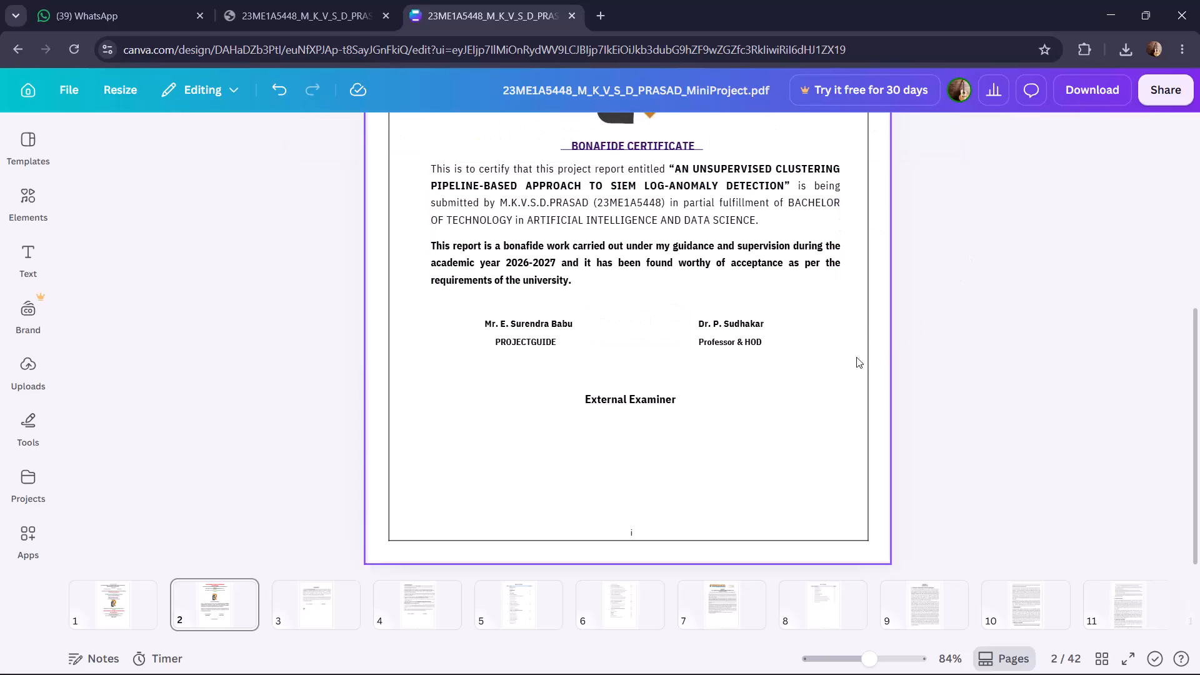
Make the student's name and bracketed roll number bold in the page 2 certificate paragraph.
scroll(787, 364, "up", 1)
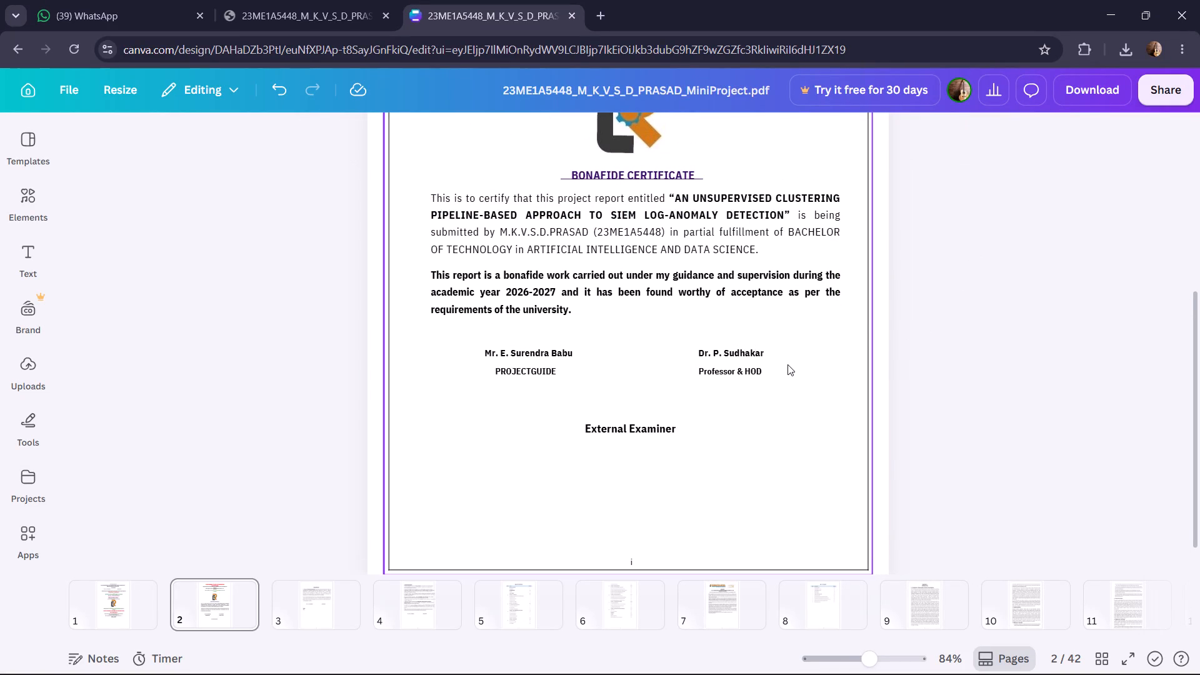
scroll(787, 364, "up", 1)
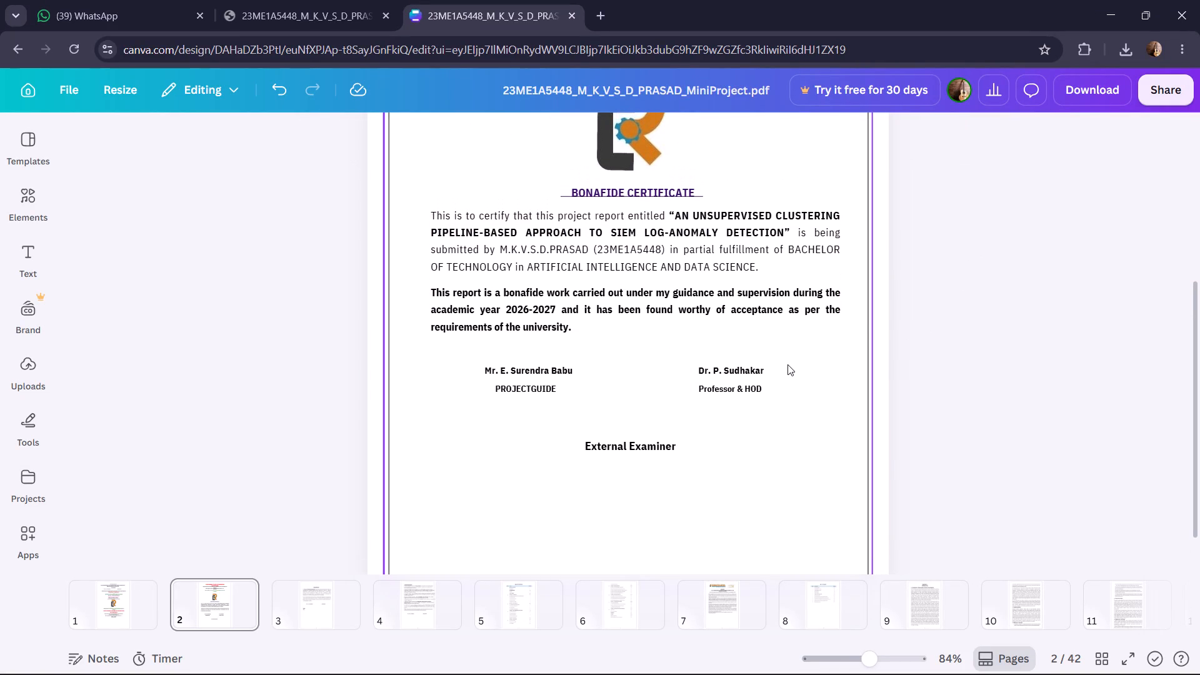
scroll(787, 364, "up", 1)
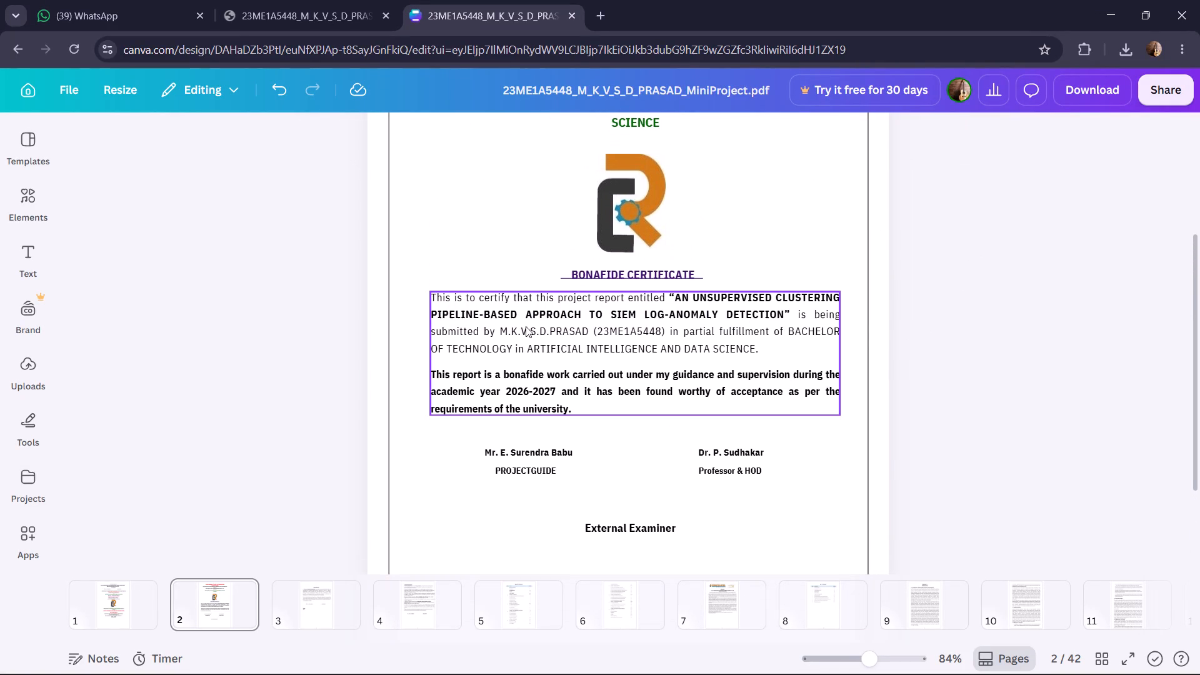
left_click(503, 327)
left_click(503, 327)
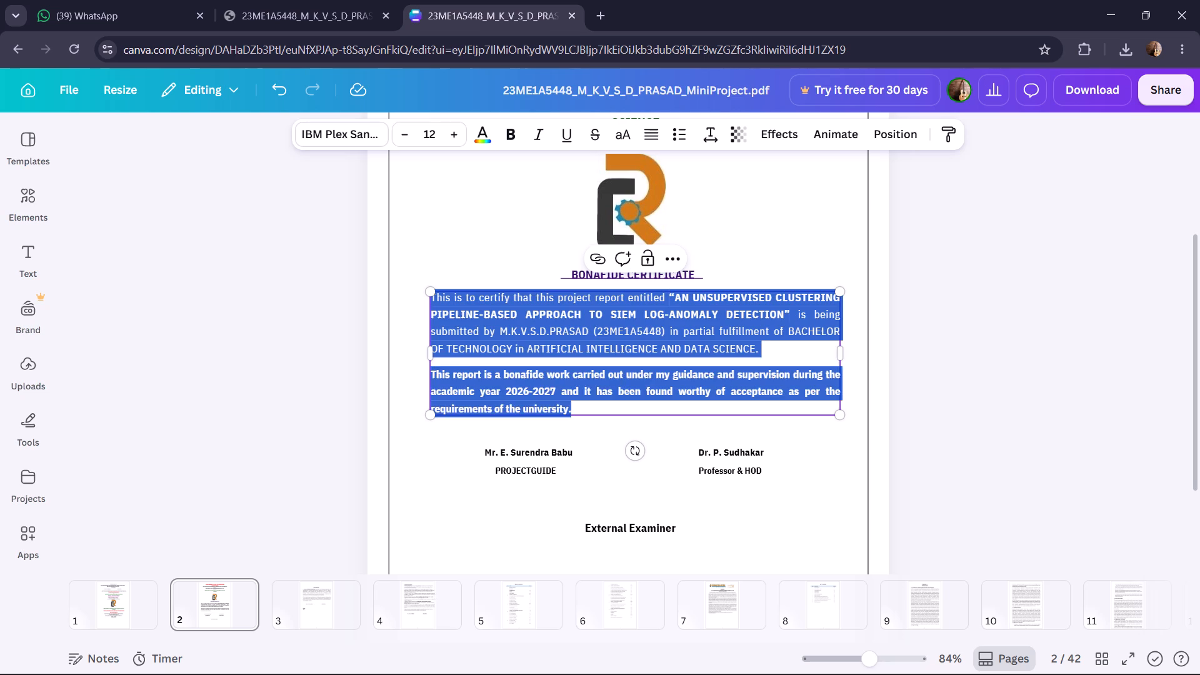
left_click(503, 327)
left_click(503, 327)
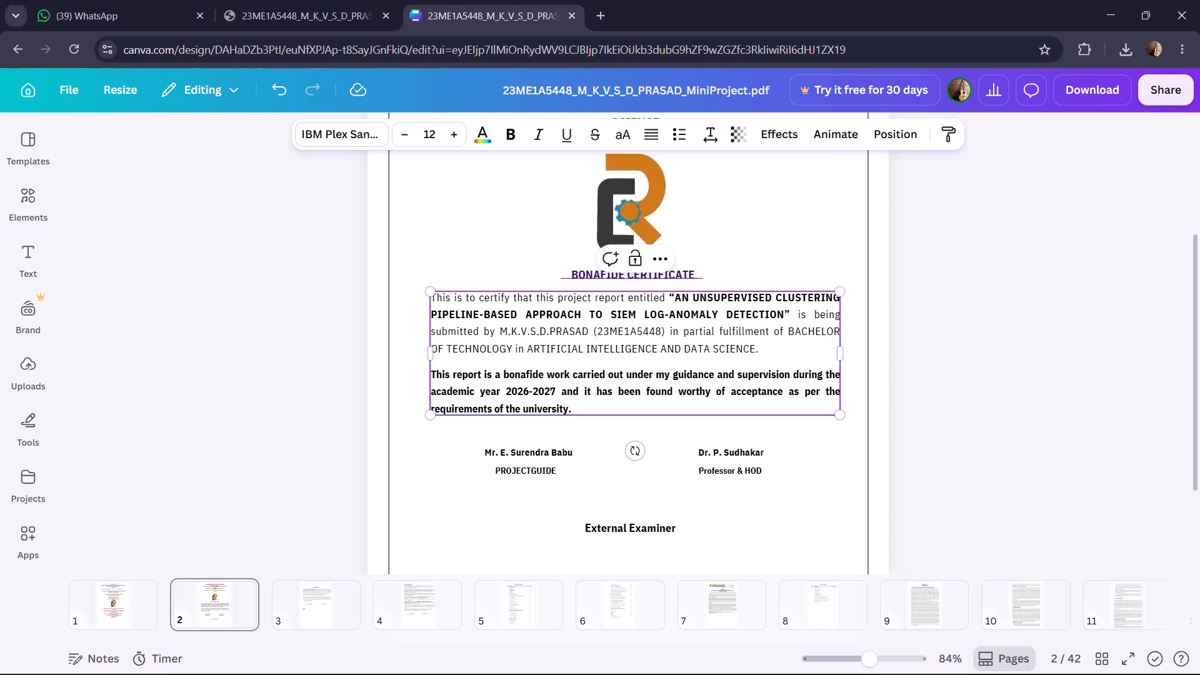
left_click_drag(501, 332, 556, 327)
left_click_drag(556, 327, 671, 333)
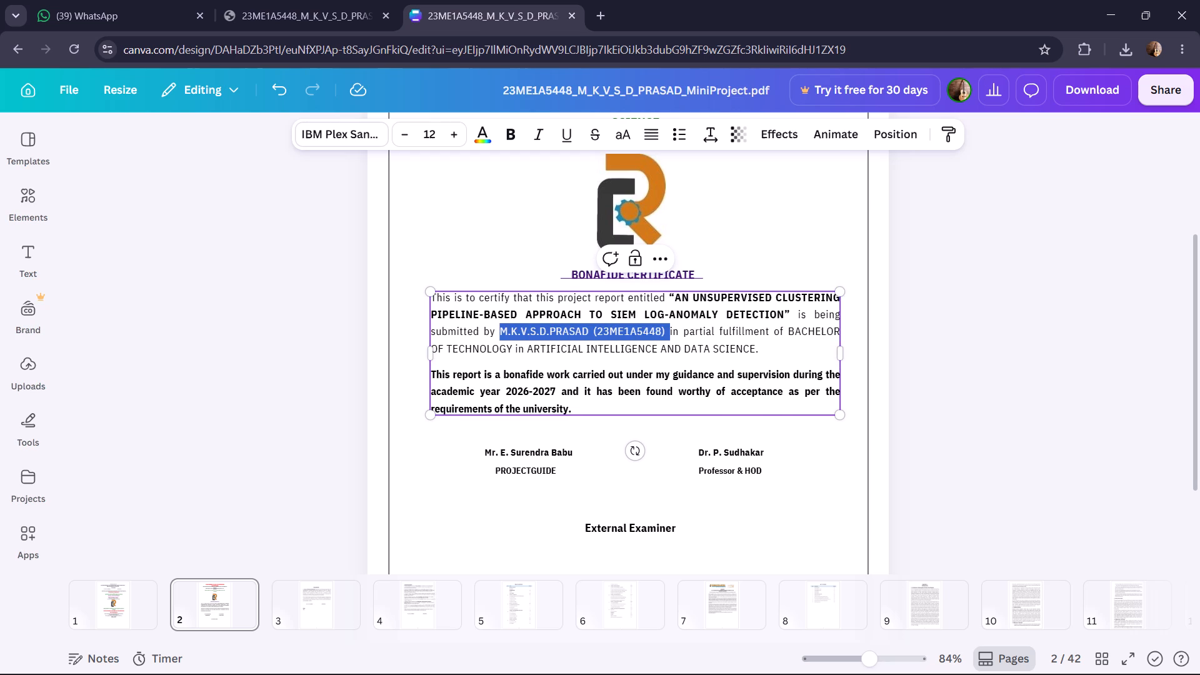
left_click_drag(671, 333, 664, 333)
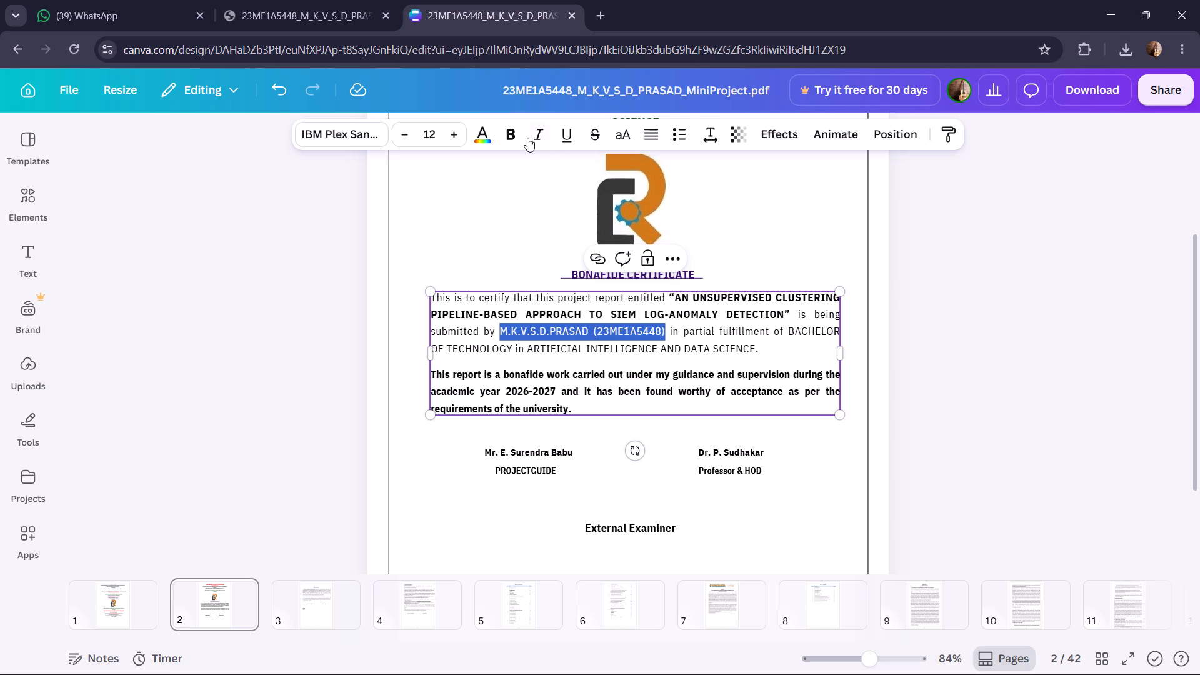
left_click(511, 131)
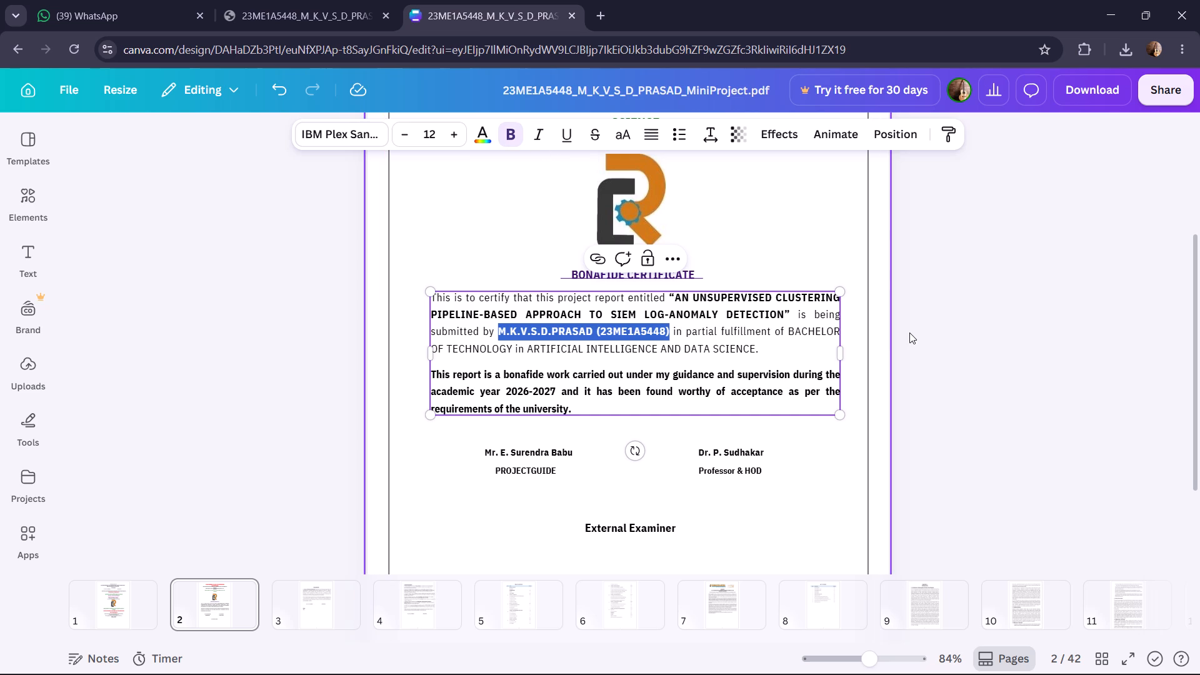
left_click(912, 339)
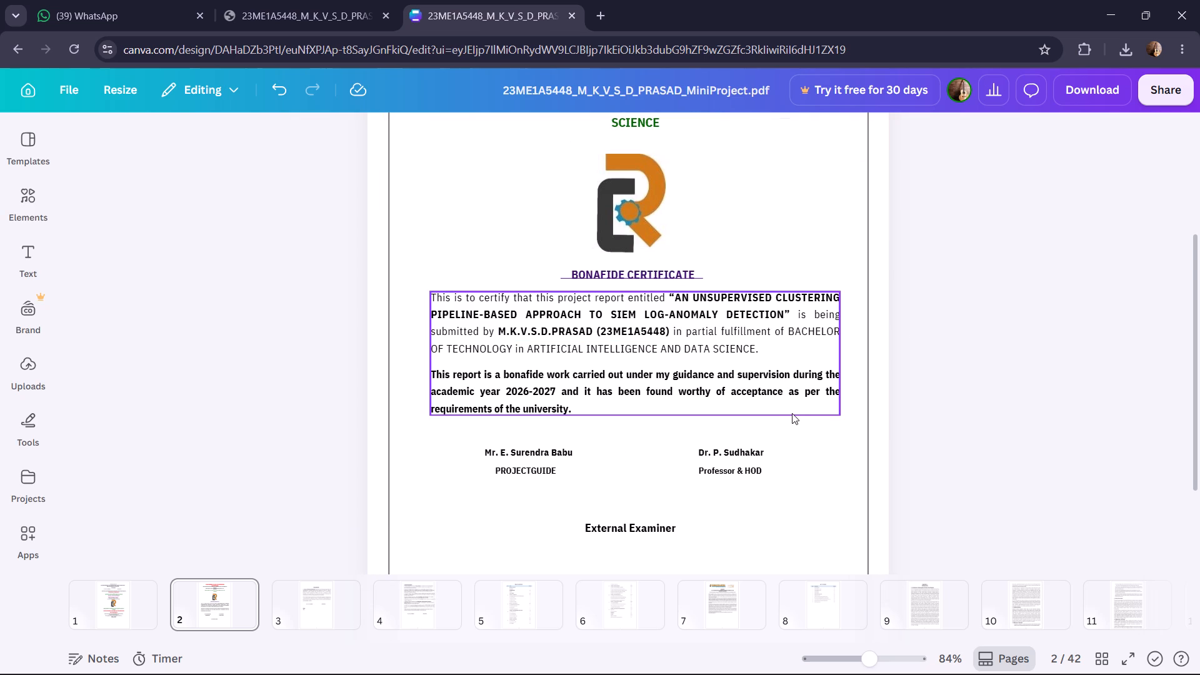
Review the certificate's signatory lines on page 2 and the whole declaration on page 3.
scroll(792, 413, "down", 2)
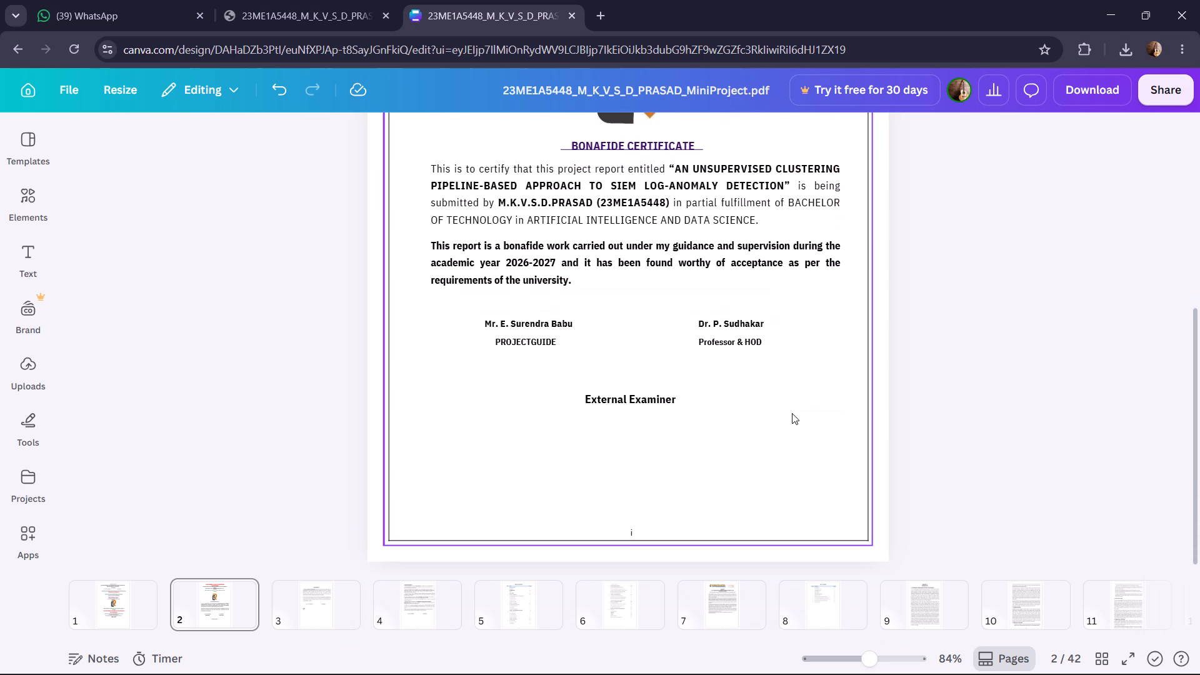
scroll(792, 413, "down", 1)
left_click(351, 621)
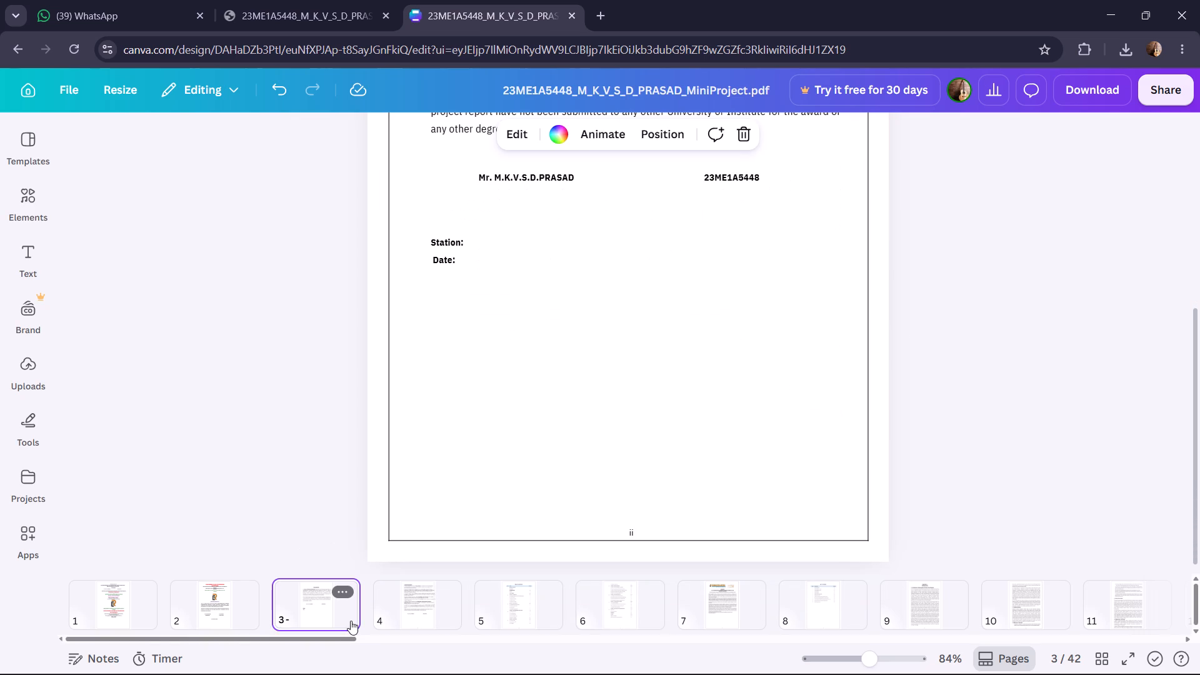
scroll(551, 397, "up", 4)
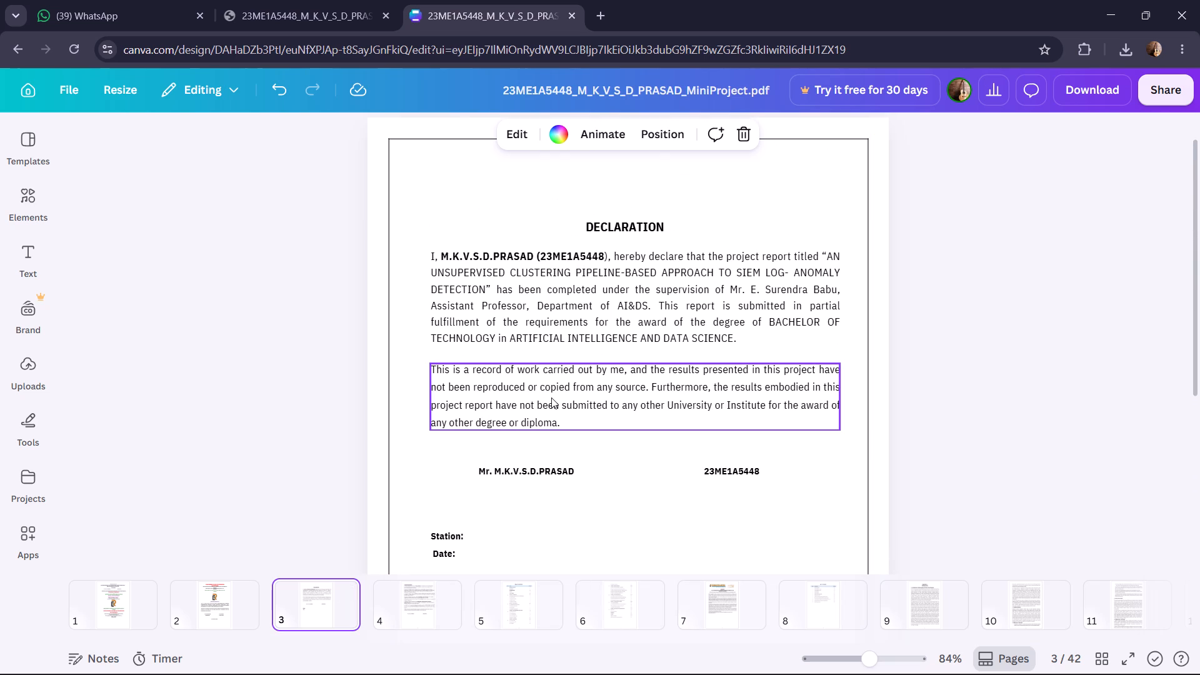
scroll(621, 496, "down", 2)
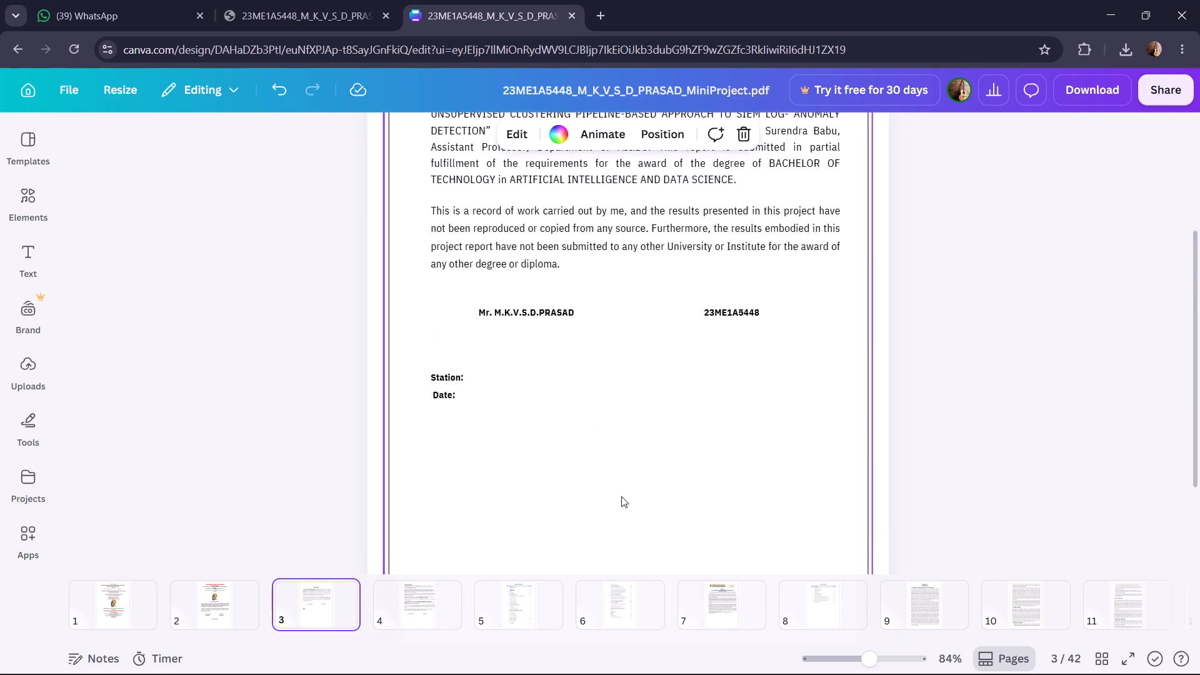
scroll(621, 496, "down", 2)
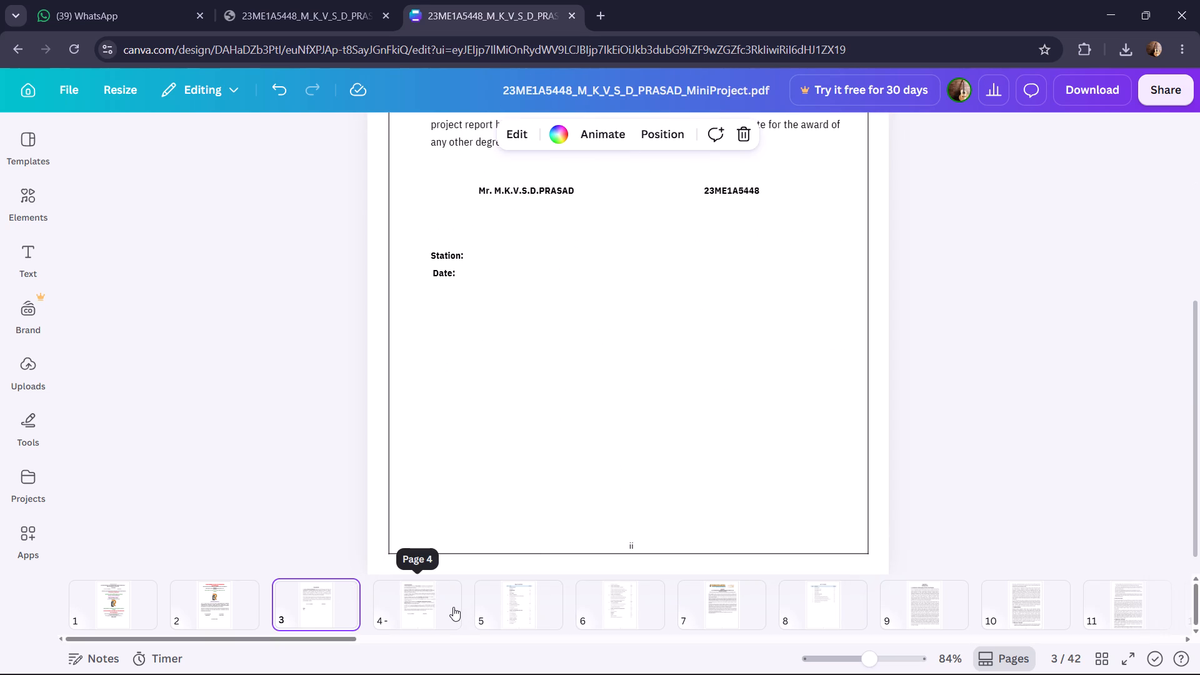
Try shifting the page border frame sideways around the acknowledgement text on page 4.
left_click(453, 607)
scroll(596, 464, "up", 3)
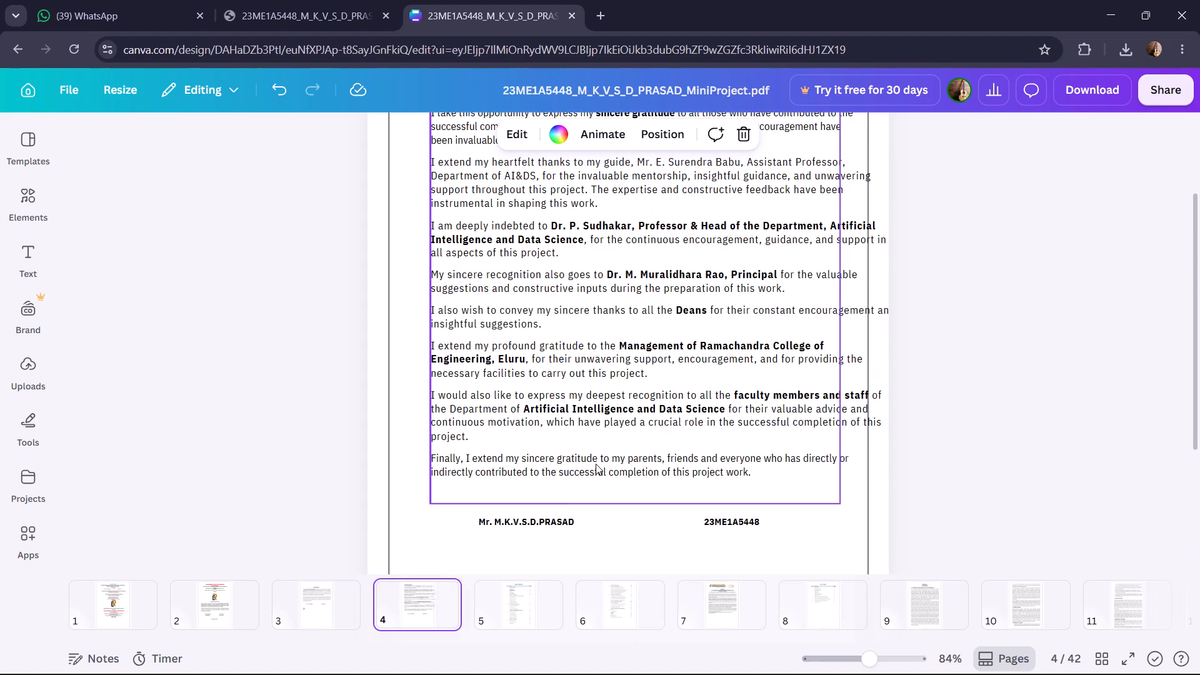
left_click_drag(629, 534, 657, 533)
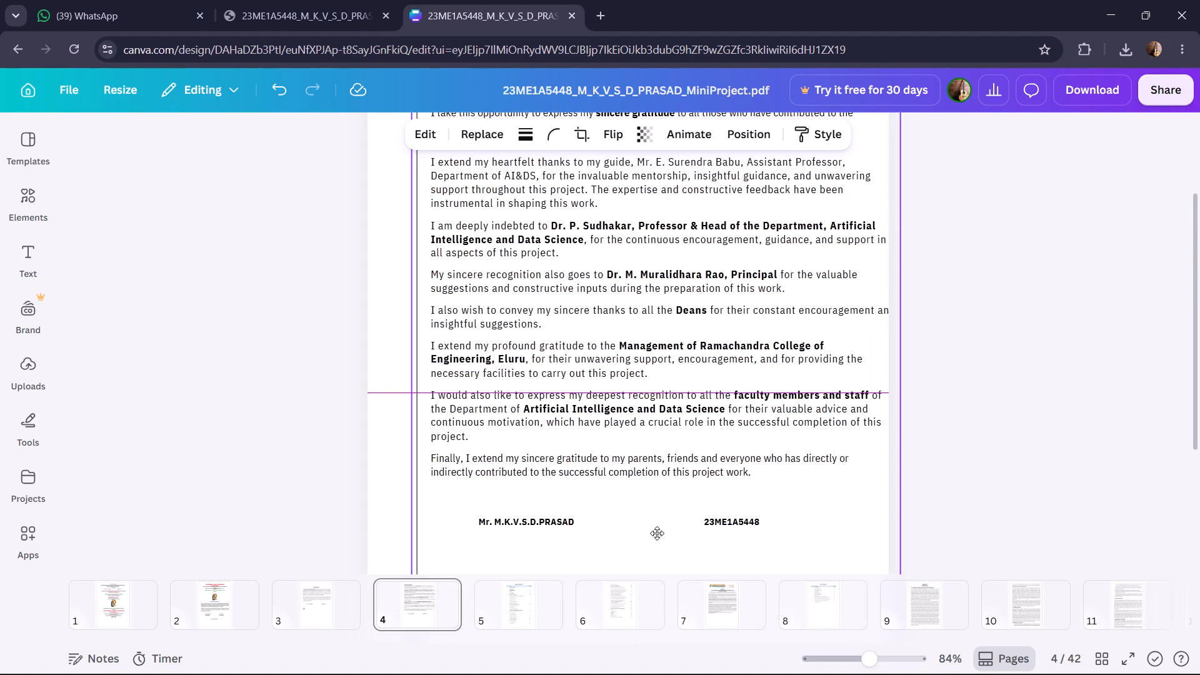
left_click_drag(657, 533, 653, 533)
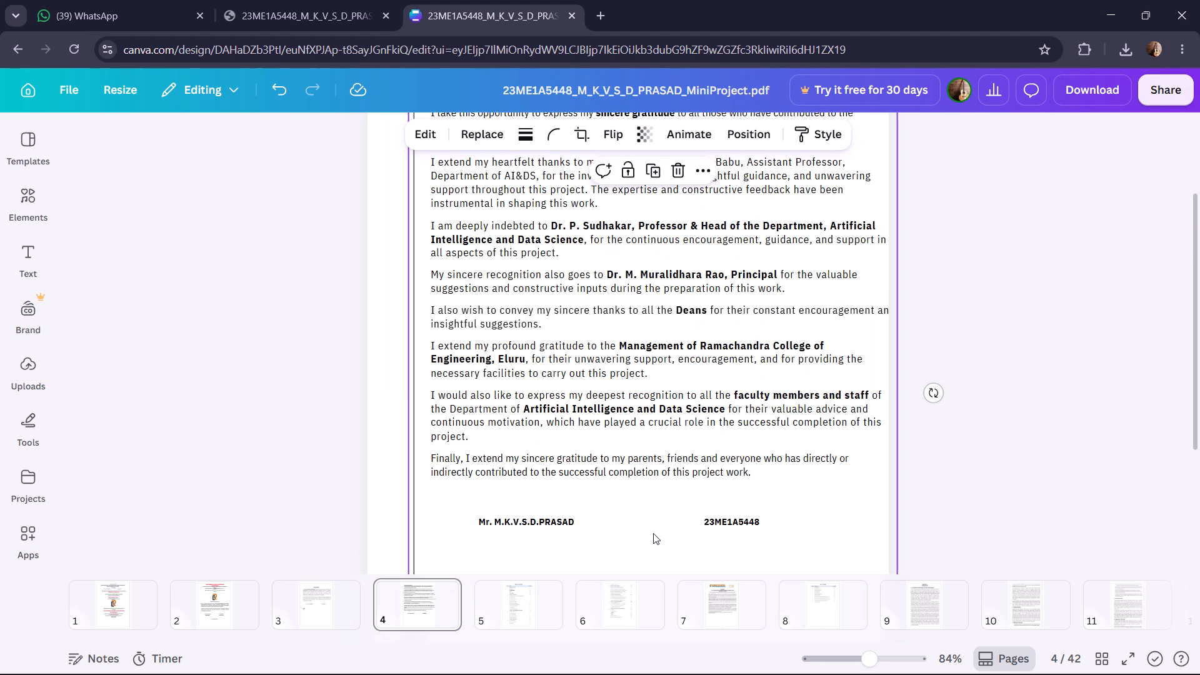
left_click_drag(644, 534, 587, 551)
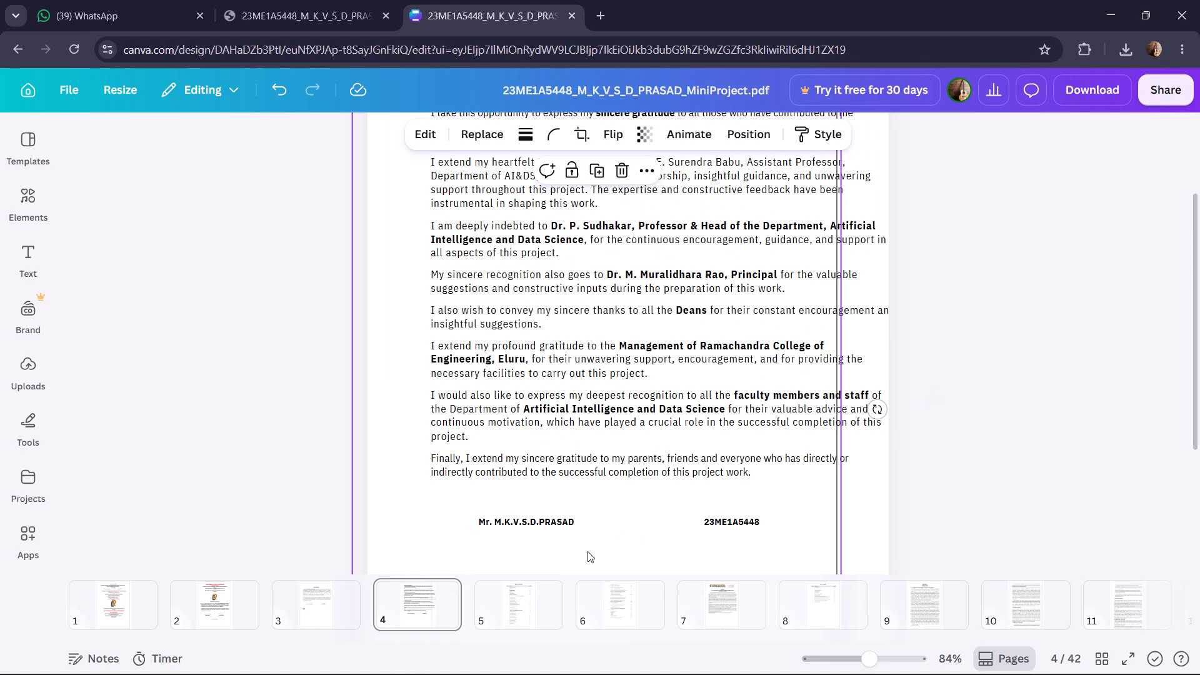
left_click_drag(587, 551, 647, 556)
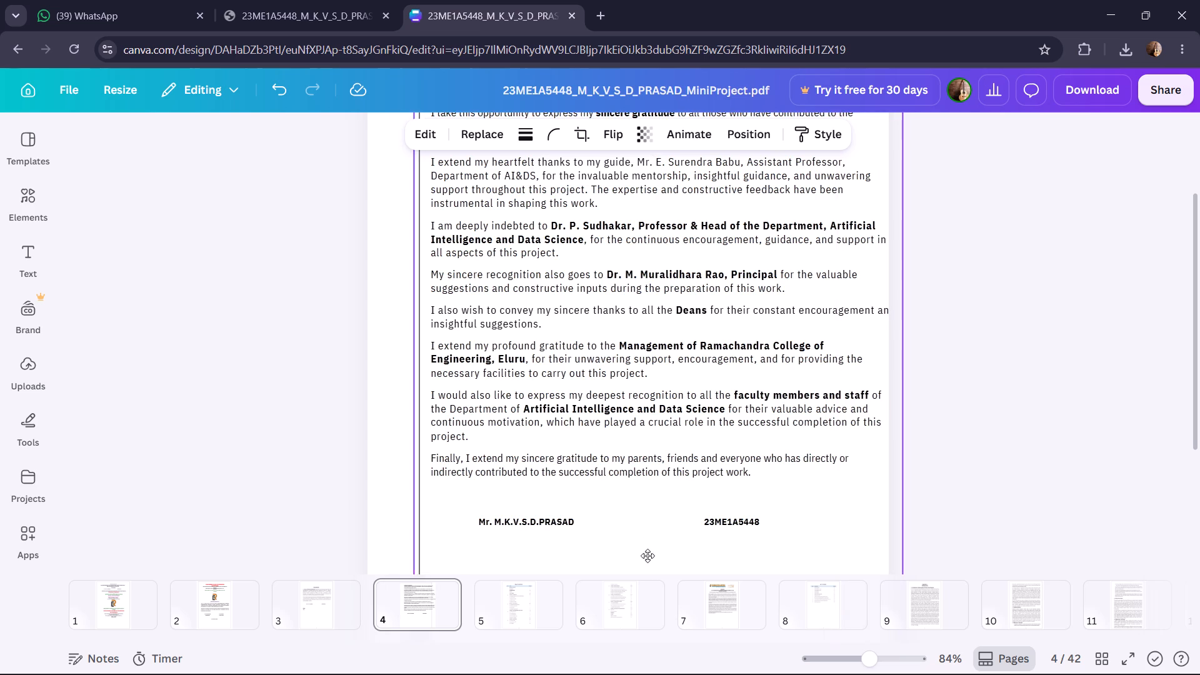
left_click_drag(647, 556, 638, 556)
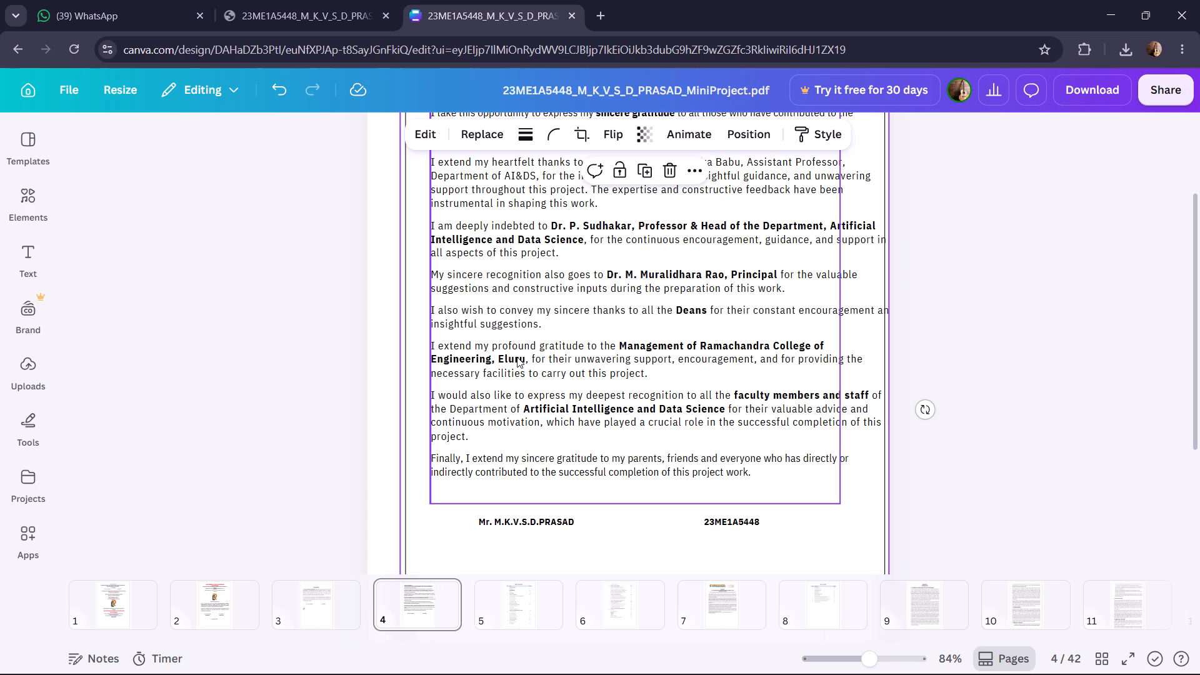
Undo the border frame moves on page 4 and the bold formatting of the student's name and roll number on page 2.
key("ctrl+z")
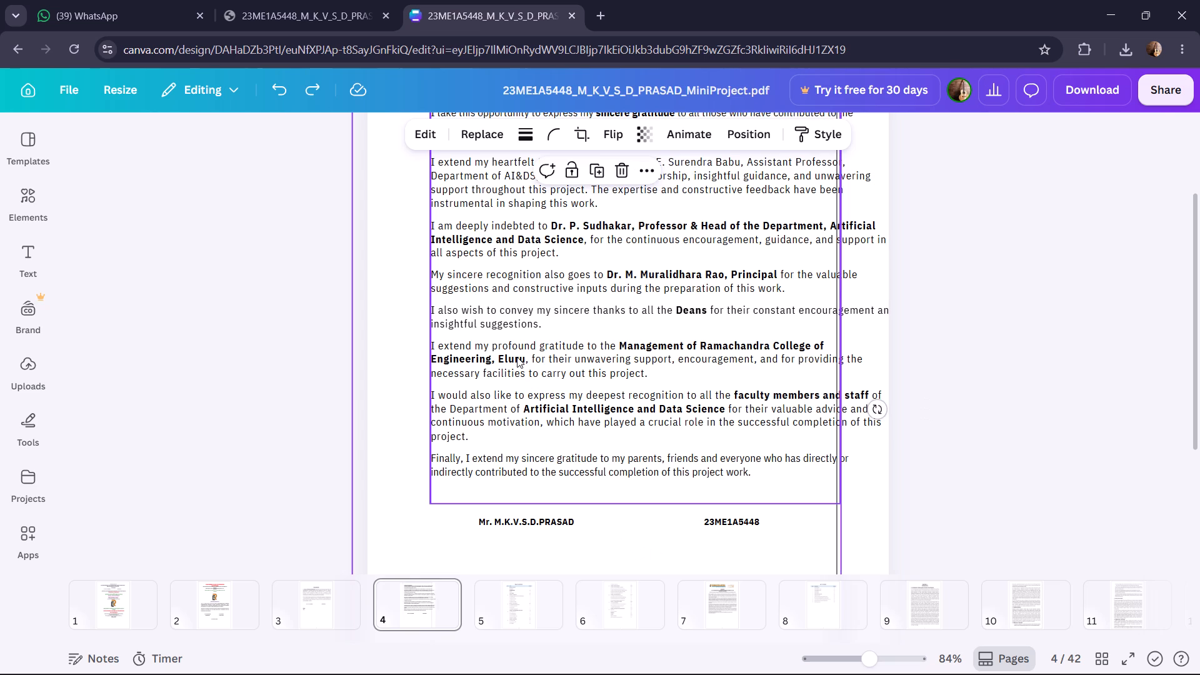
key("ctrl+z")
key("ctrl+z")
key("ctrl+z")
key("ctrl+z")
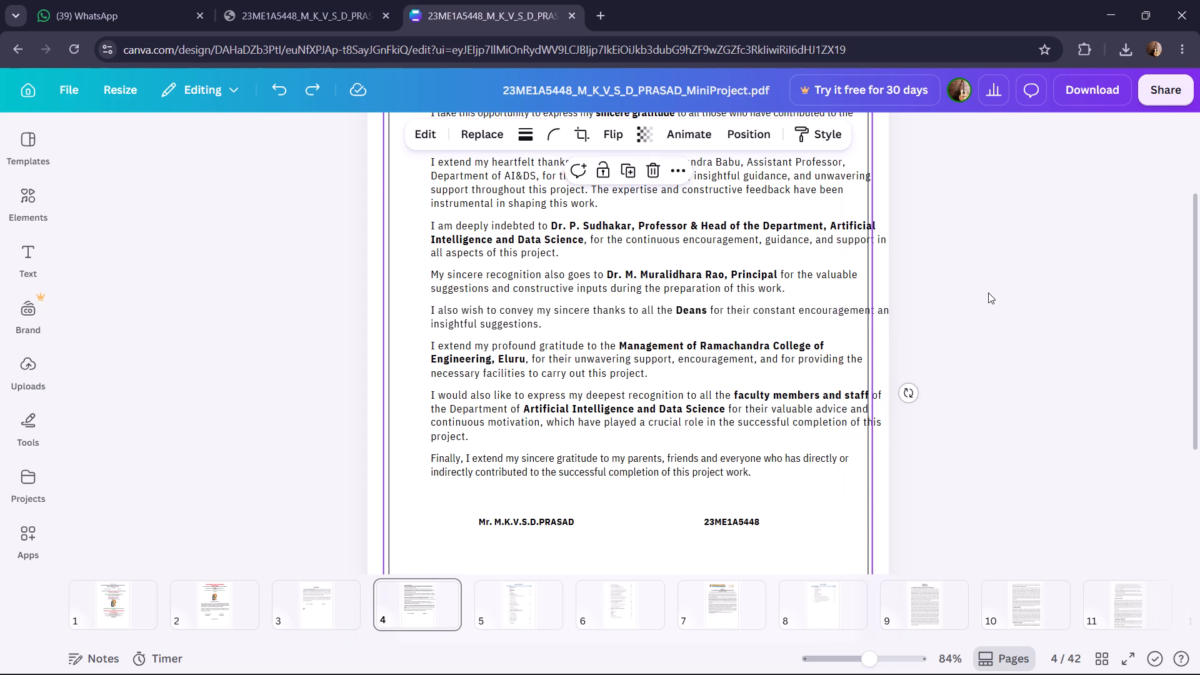
Check the declaration on page 3, the certificate on page 2 and the acknowledgement's text layout on page 4.
scroll(988, 292, "up", 5)
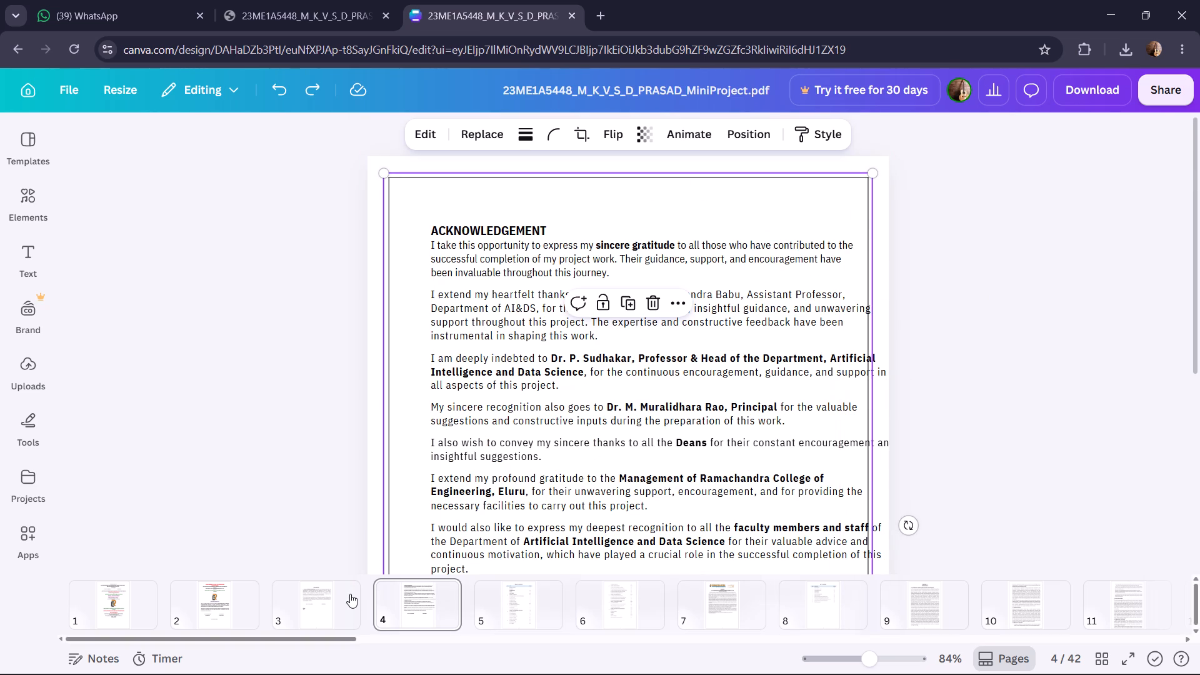
left_click(350, 595)
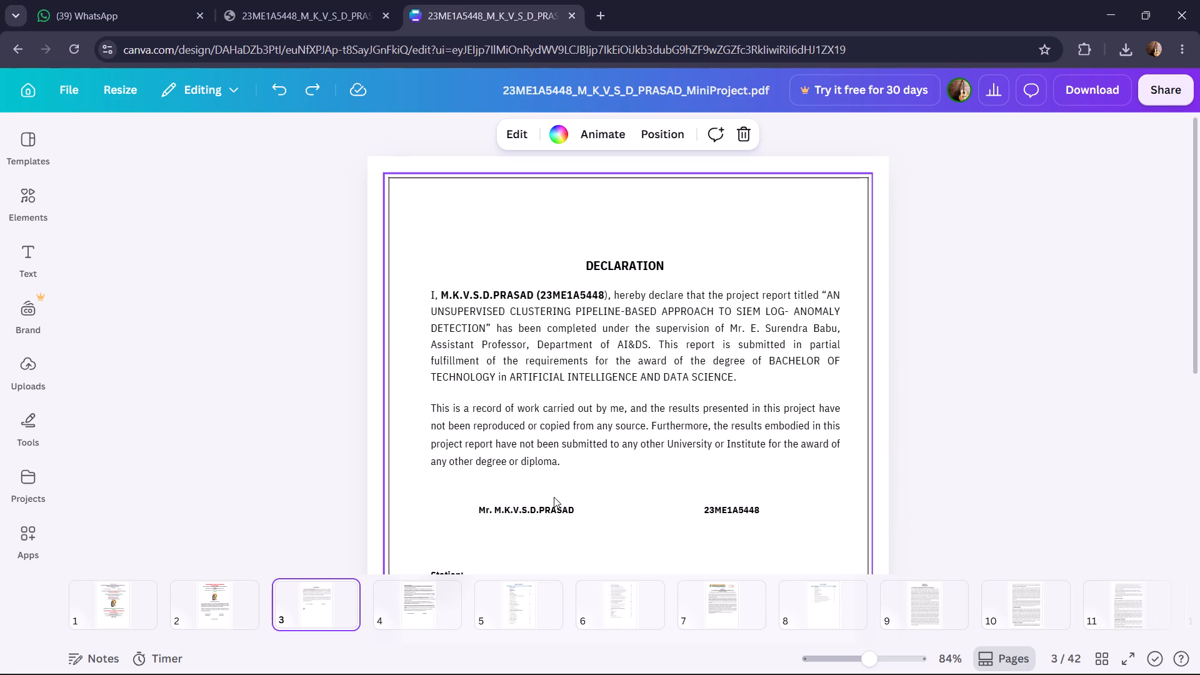
left_click(229, 608)
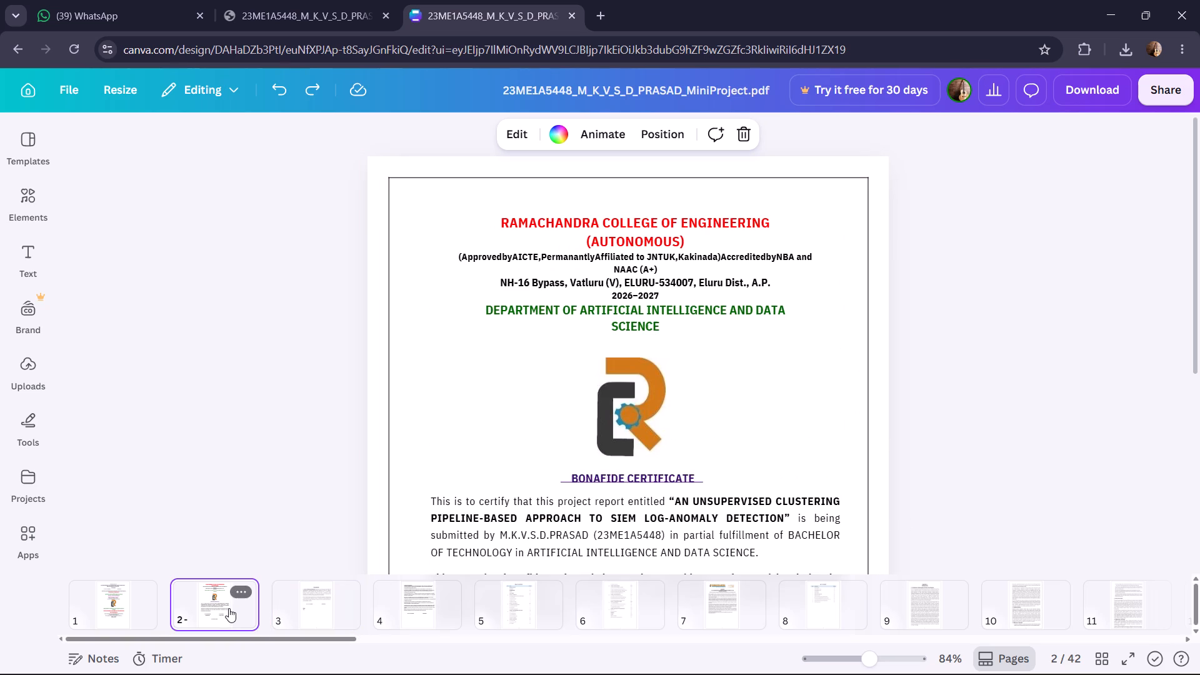
scroll(437, 460, "down", 2)
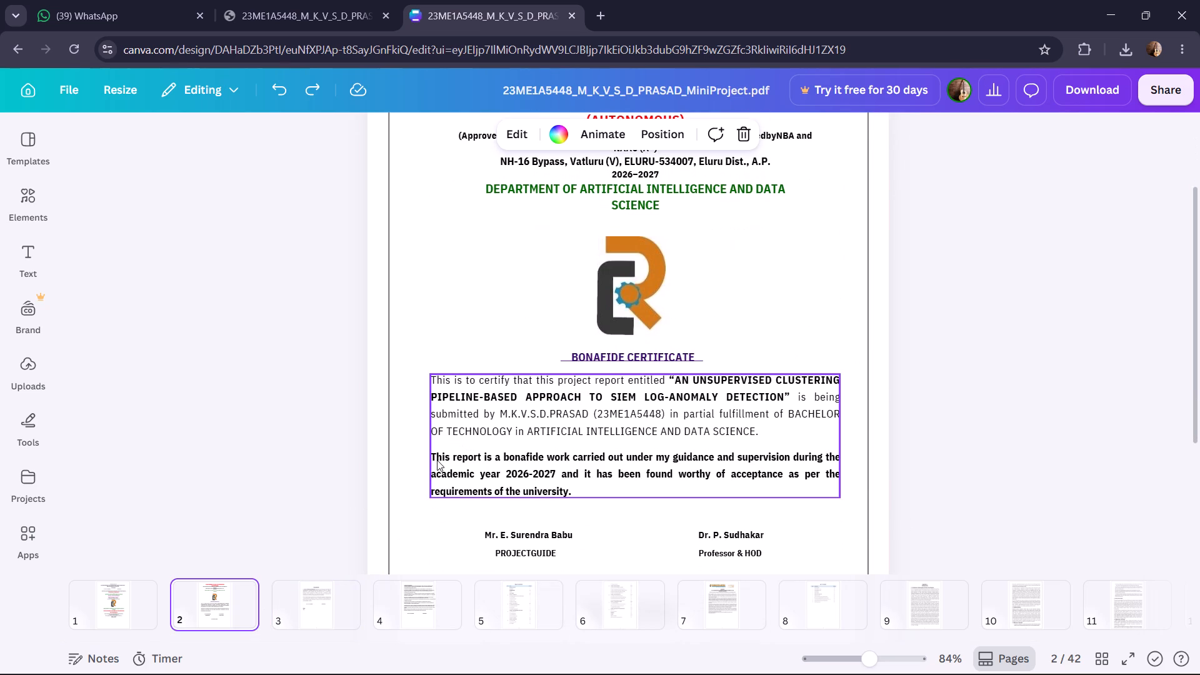
scroll(437, 460, "down", 2)
left_click(389, 614)
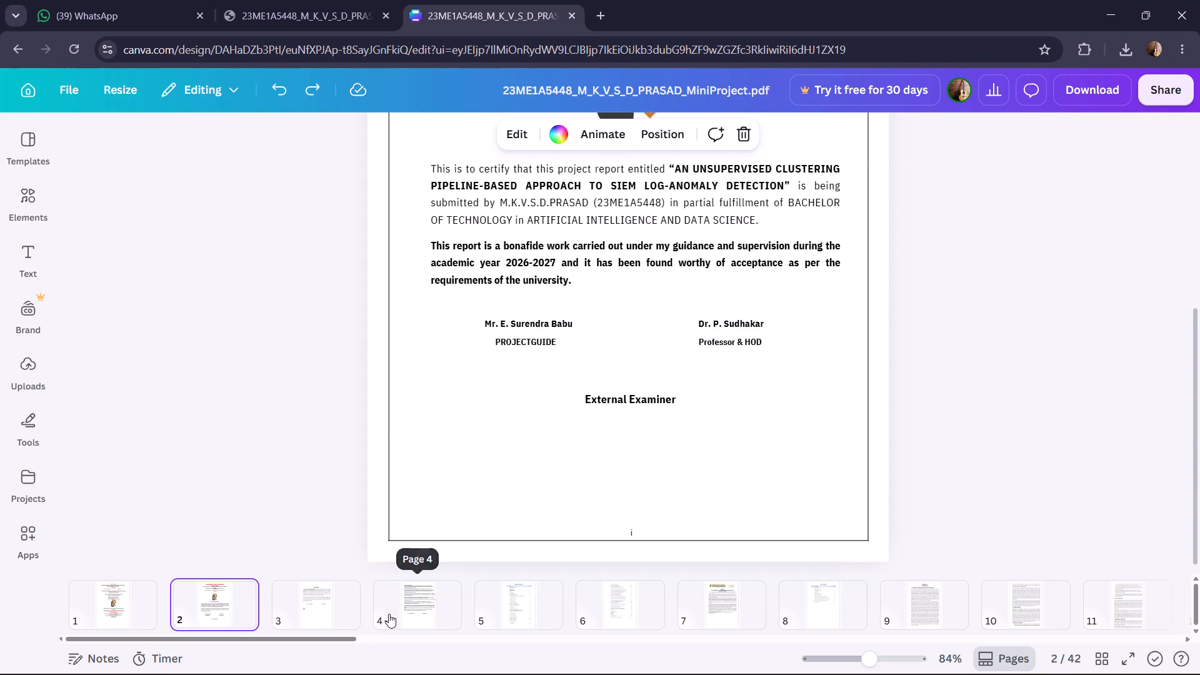
scroll(516, 396, "up", 1)
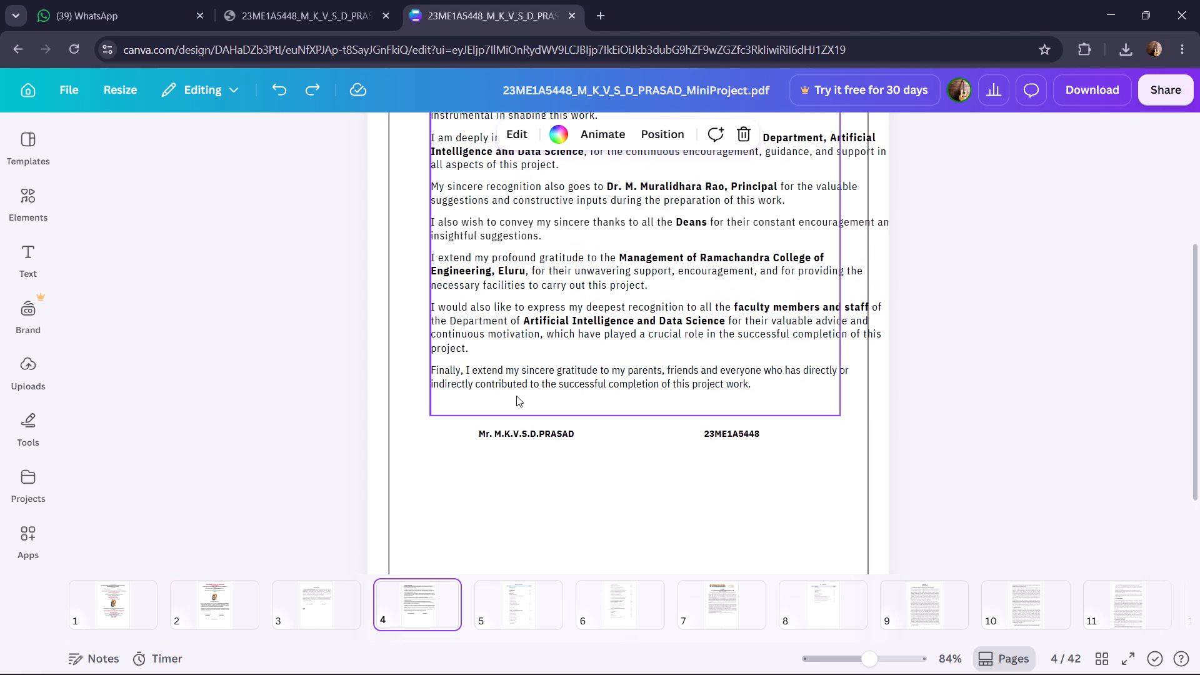
scroll(516, 396, "up", 3)
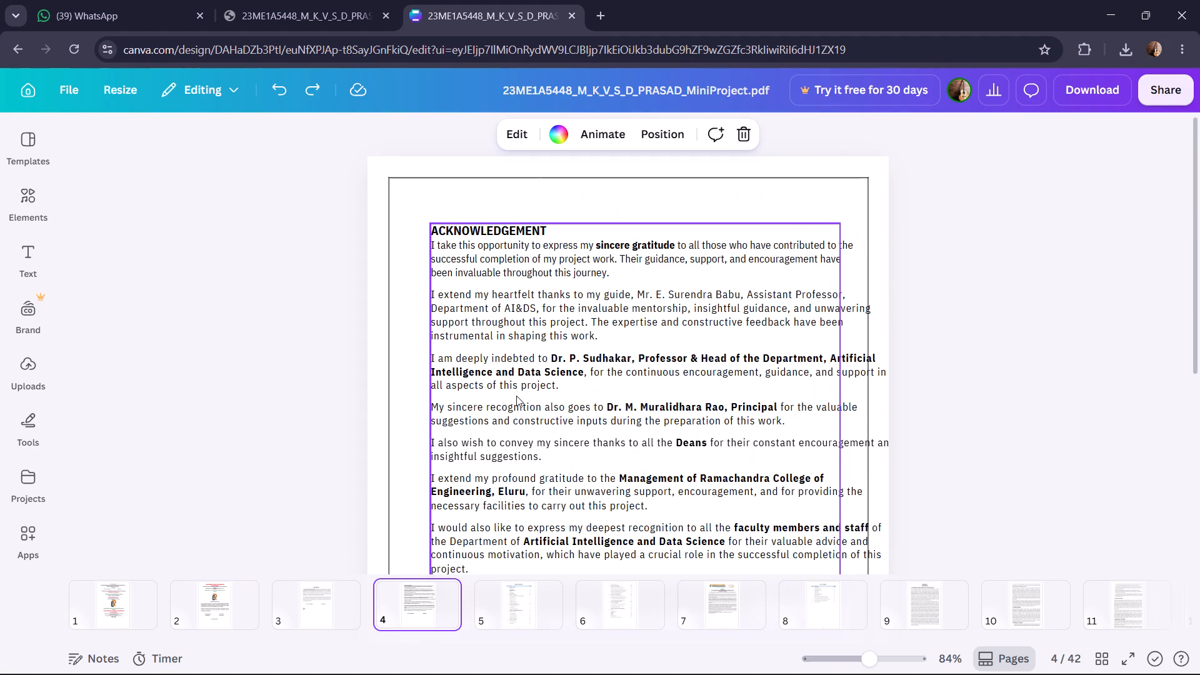
Switch to the original mini project PDF and examine the acknowledgement page's heading and paragraph layout for comparison.
left_click(266, 5)
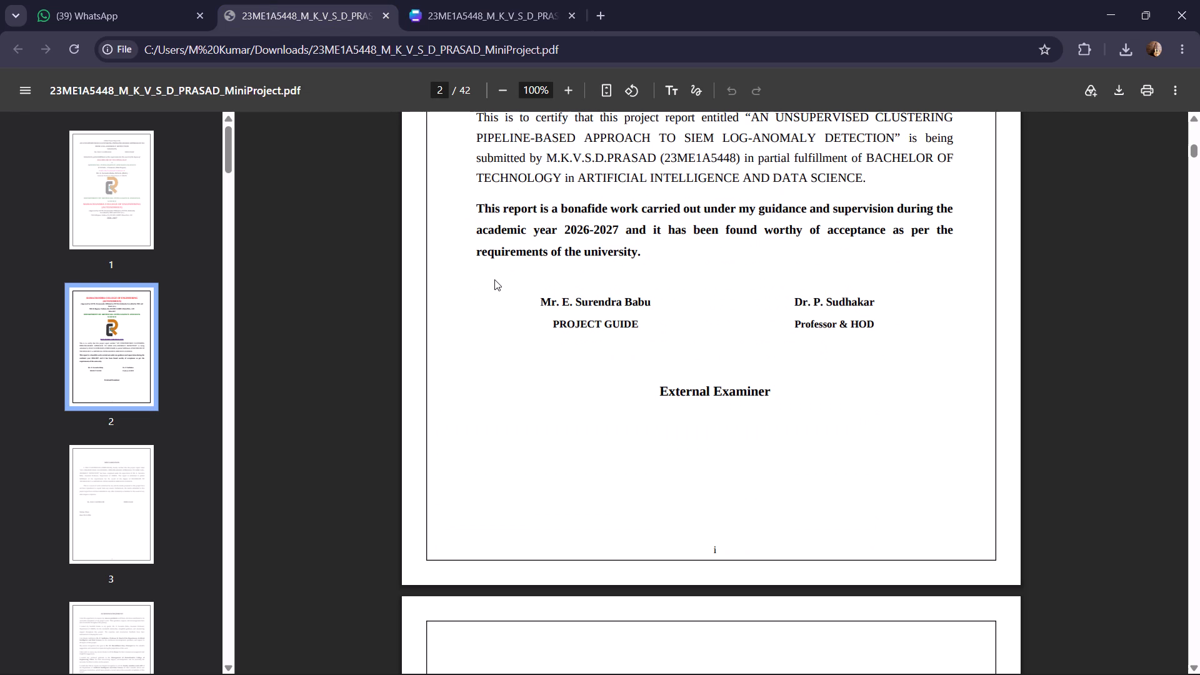
scroll(494, 279, "down", 9)
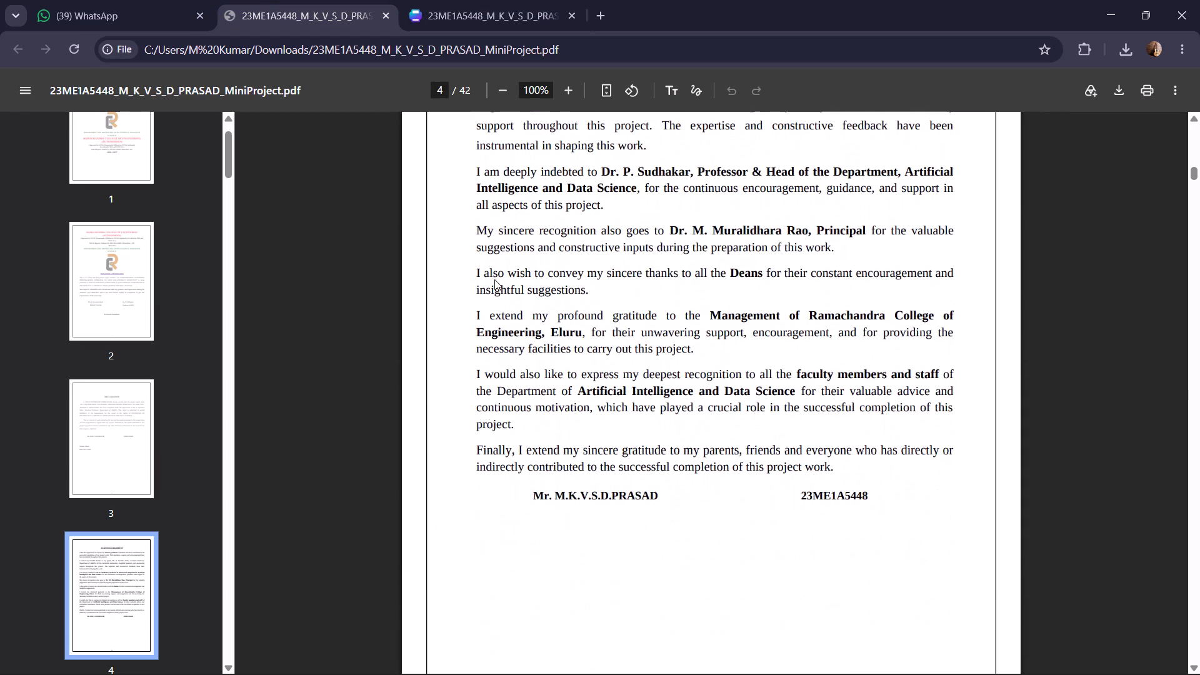
scroll(494, 279, "up", 3)
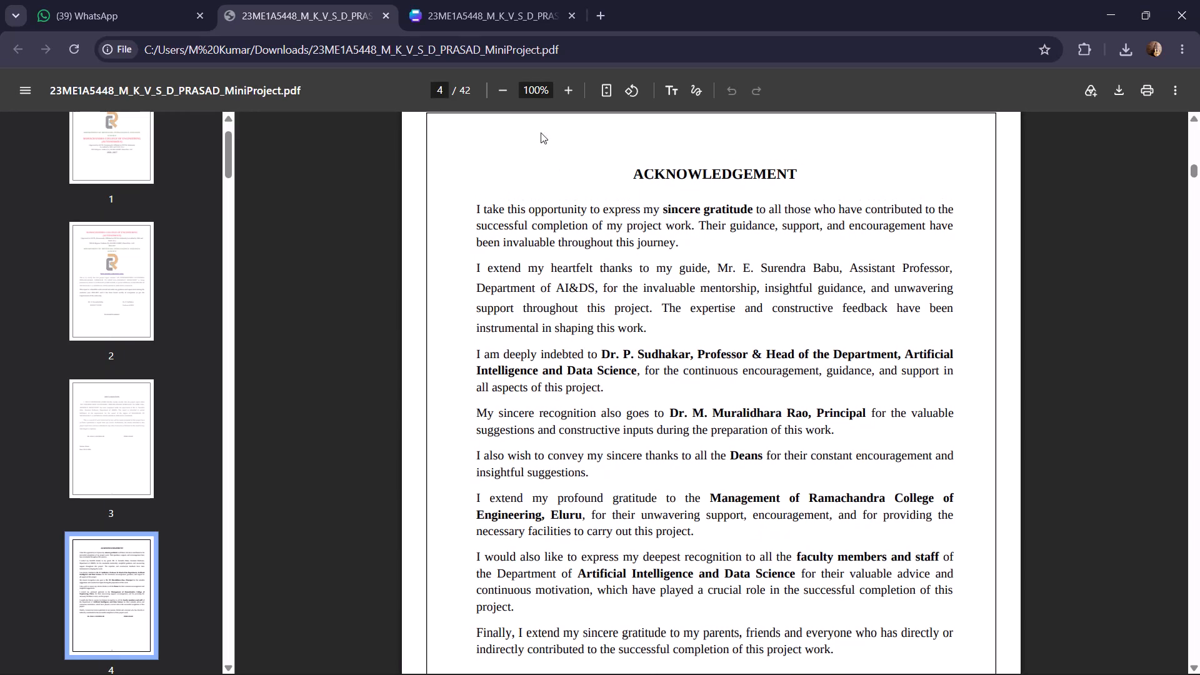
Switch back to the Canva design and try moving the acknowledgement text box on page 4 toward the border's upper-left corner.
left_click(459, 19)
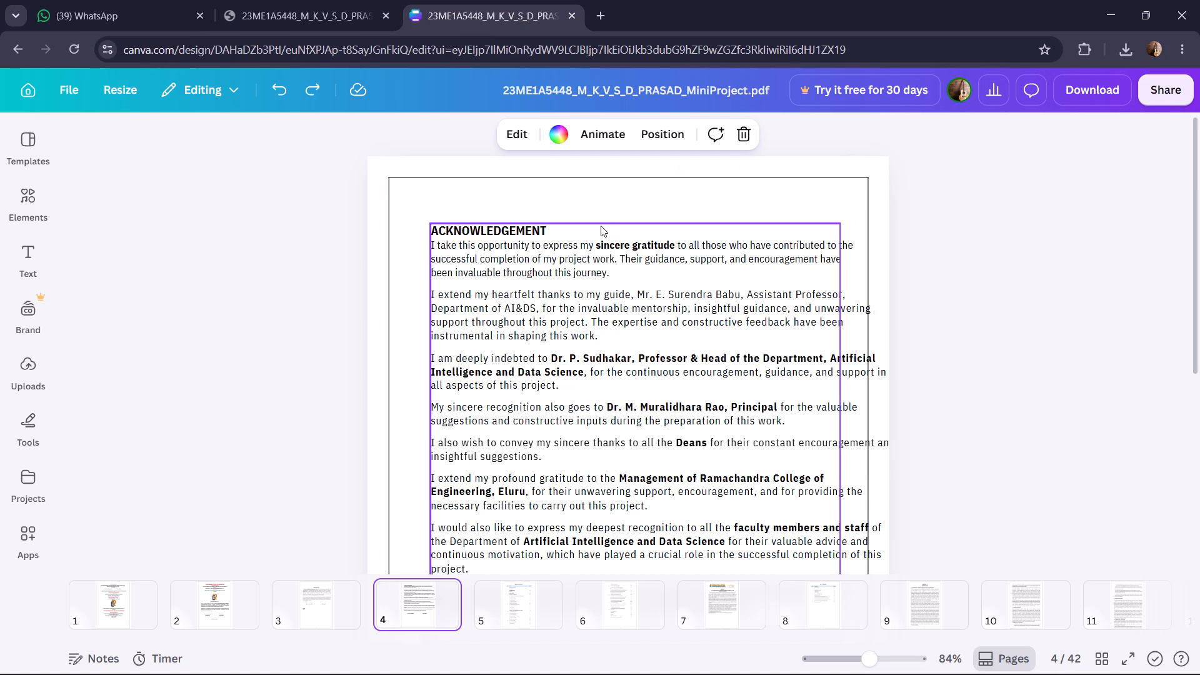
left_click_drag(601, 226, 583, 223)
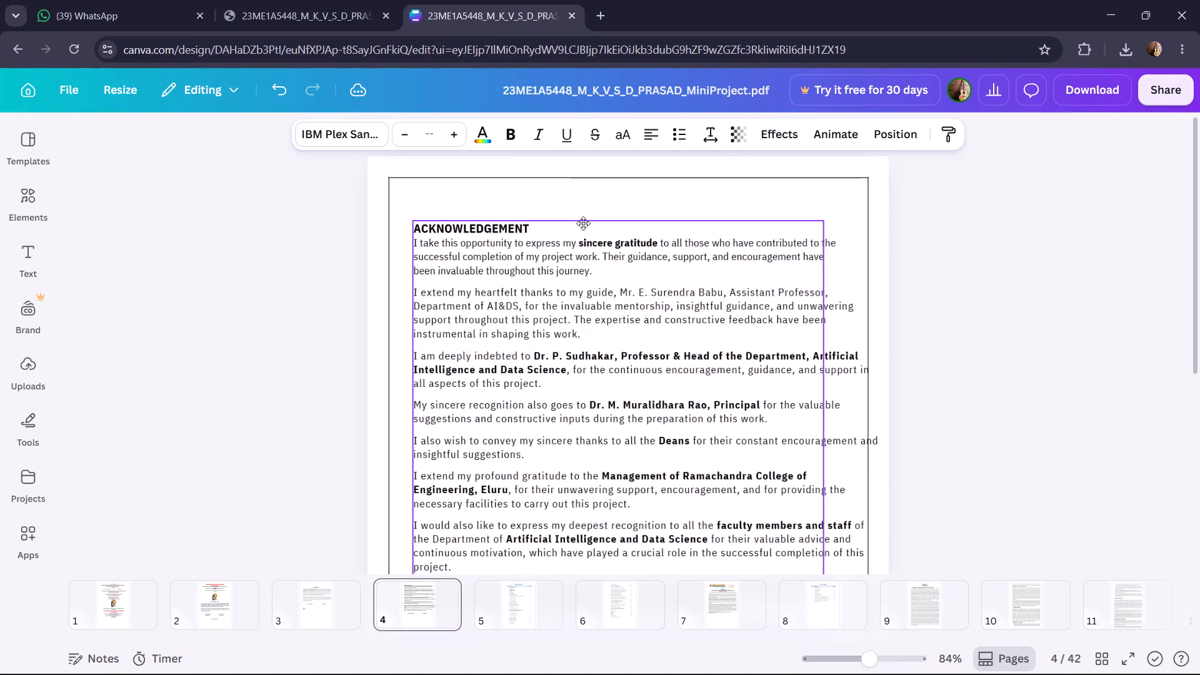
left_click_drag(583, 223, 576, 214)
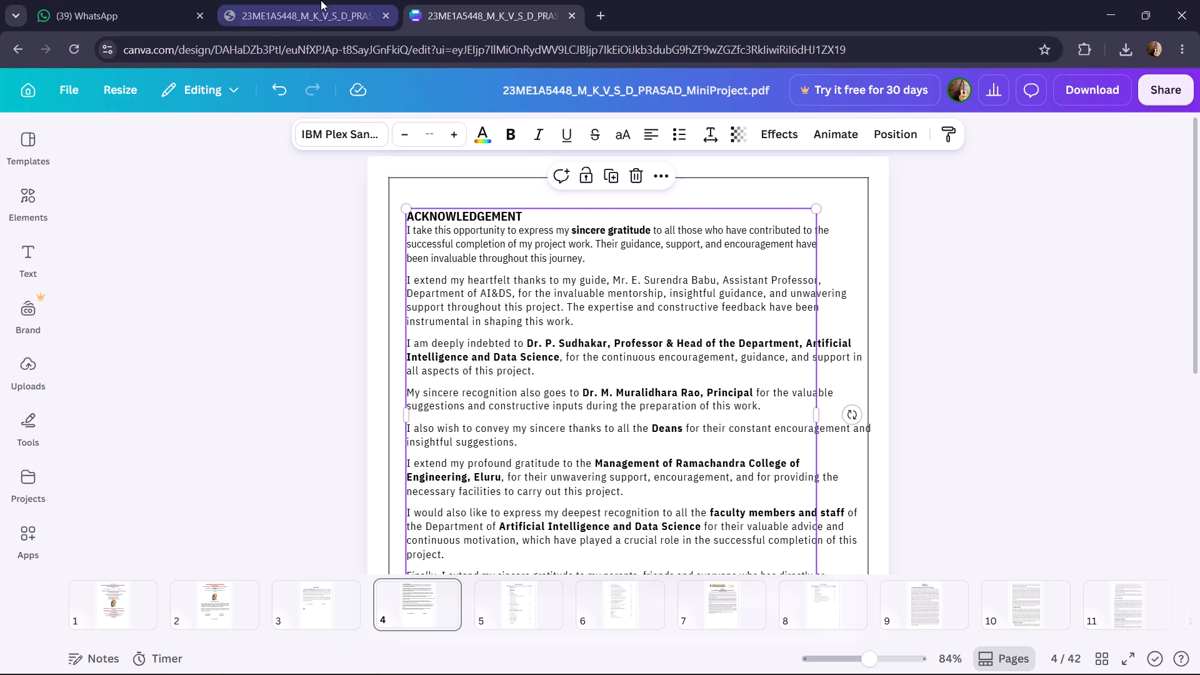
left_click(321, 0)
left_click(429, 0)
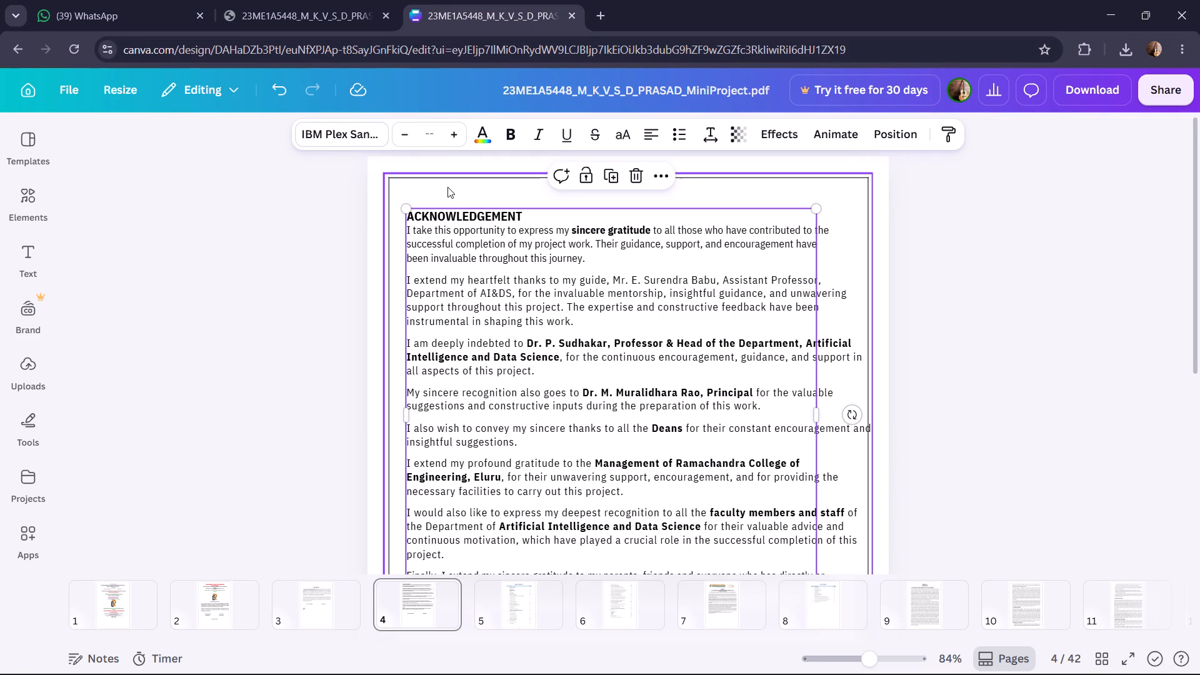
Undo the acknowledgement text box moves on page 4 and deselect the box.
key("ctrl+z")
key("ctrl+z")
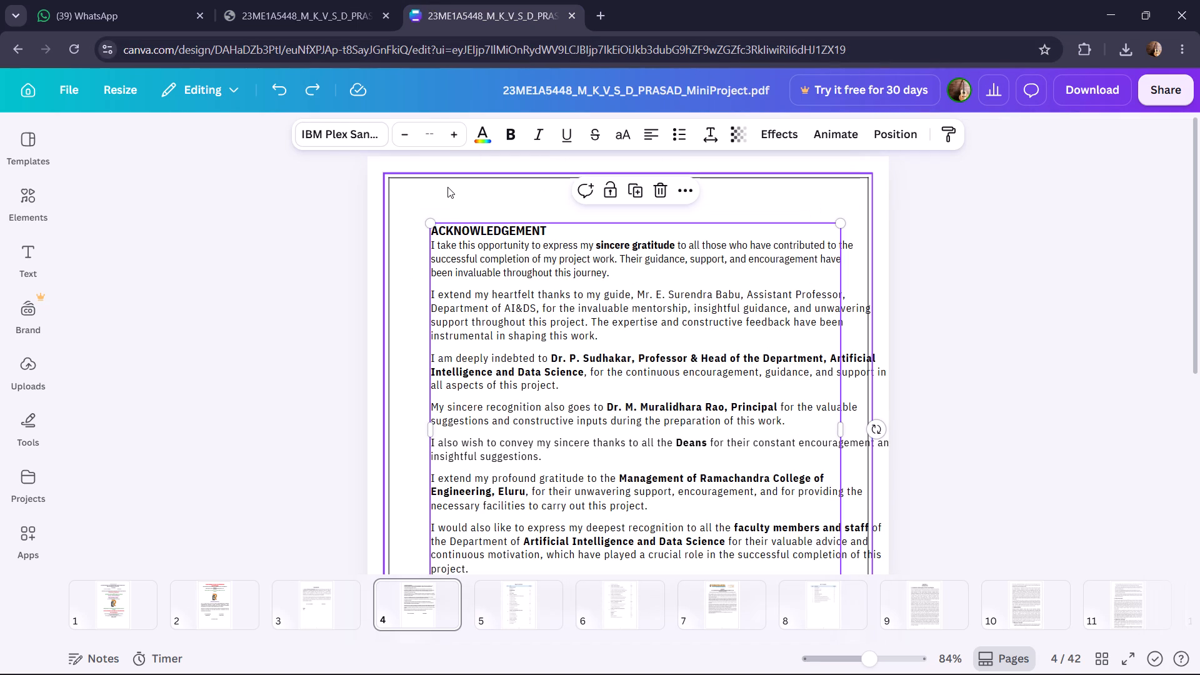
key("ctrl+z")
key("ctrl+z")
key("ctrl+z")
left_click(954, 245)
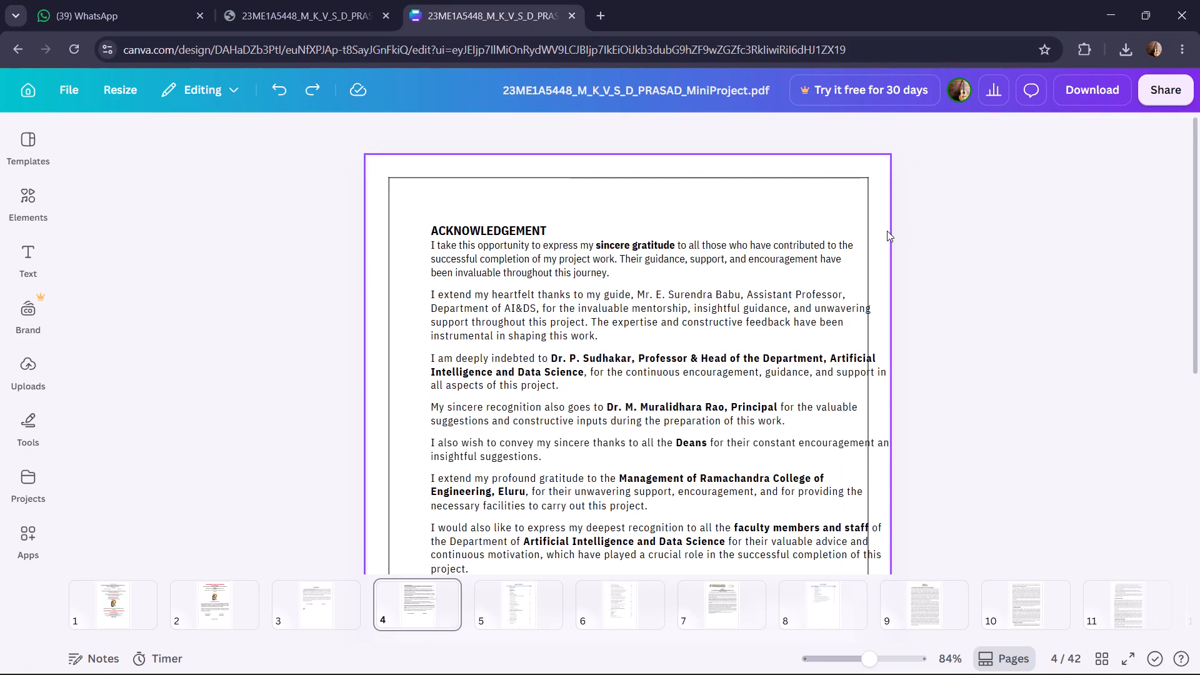
Download all pages of the report as a digital PDF and save it in the Downloads folder under the suggested name.
scroll(887, 231, "down", 3)
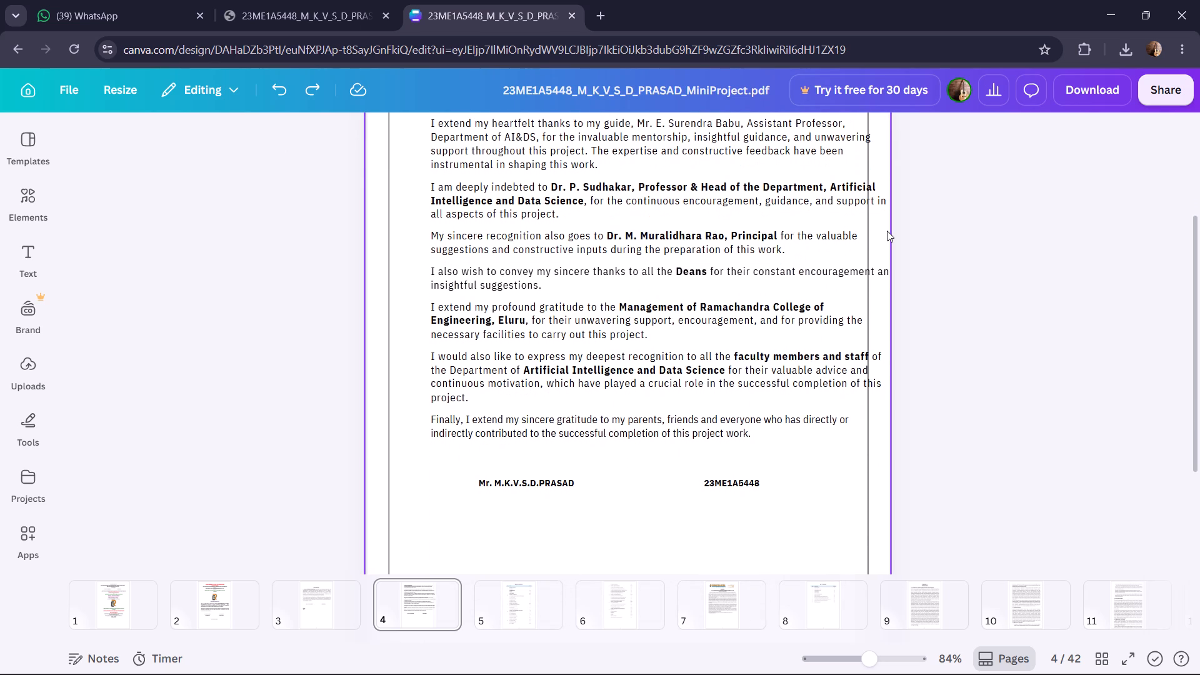
scroll(887, 231, "up", 3)
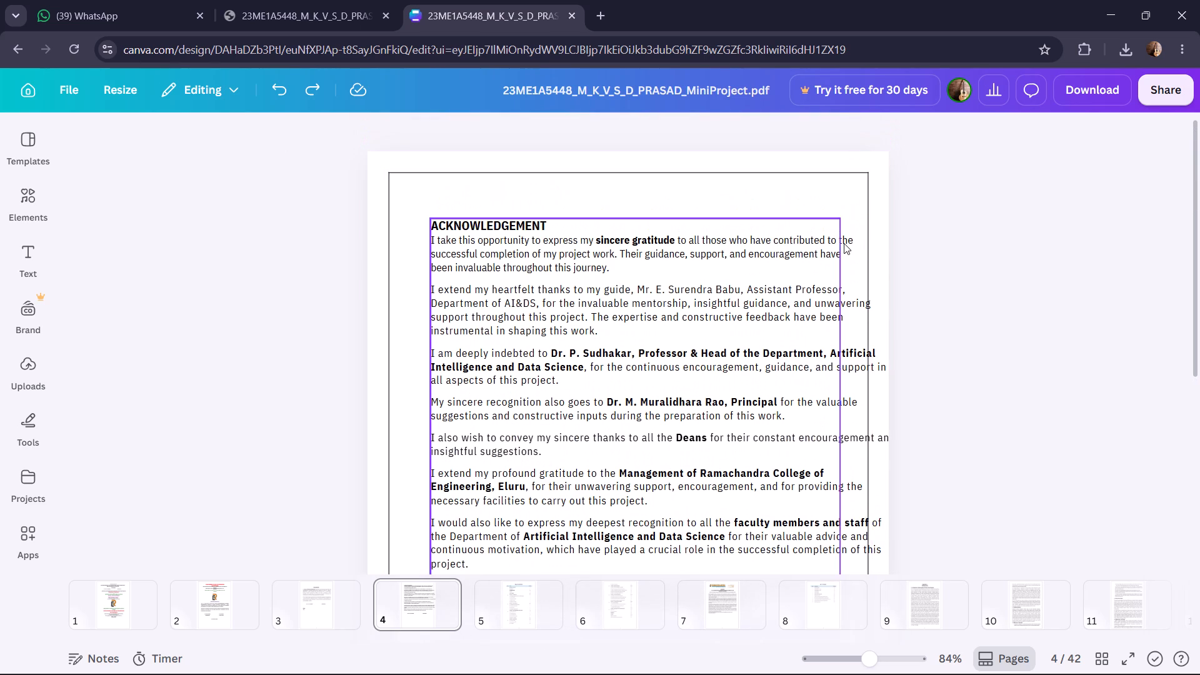
scroll(804, 254, "down", 3)
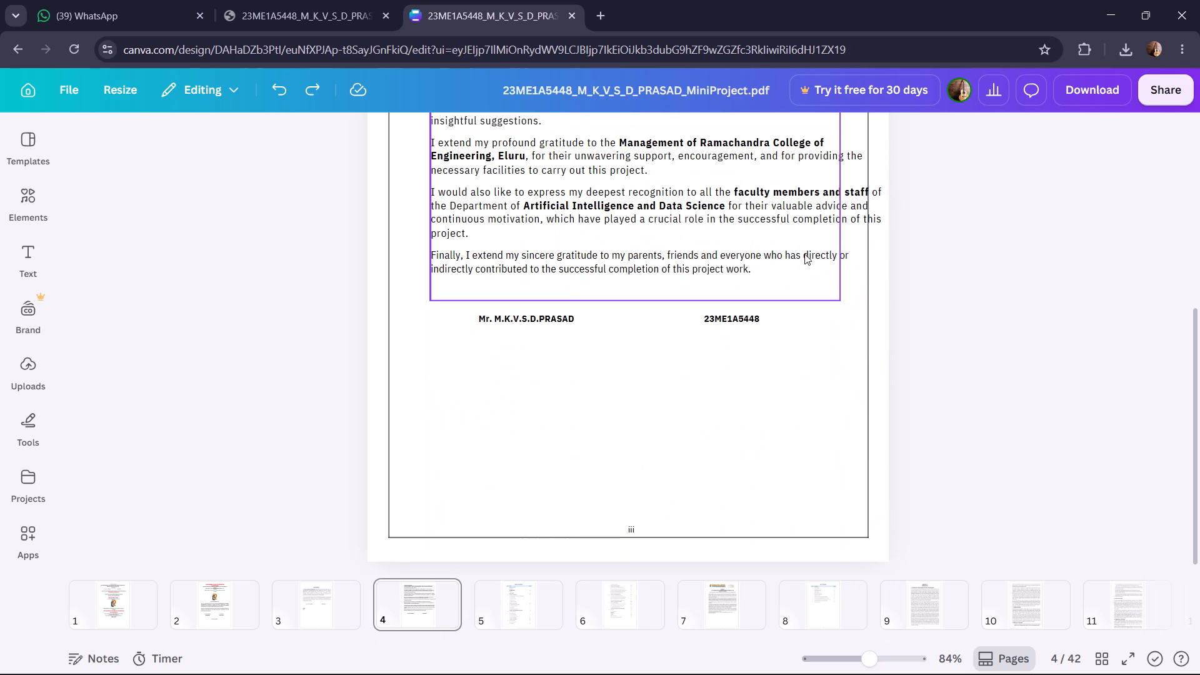
scroll(724, 392, "up", 2)
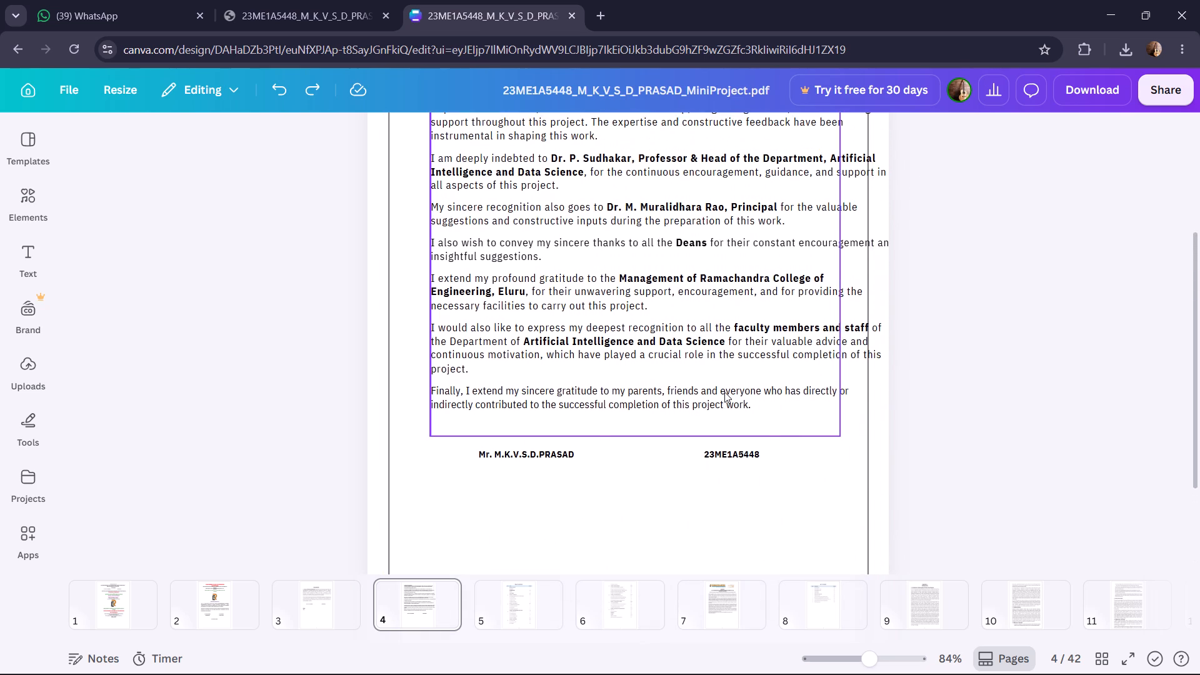
scroll(724, 392, "up", 3)
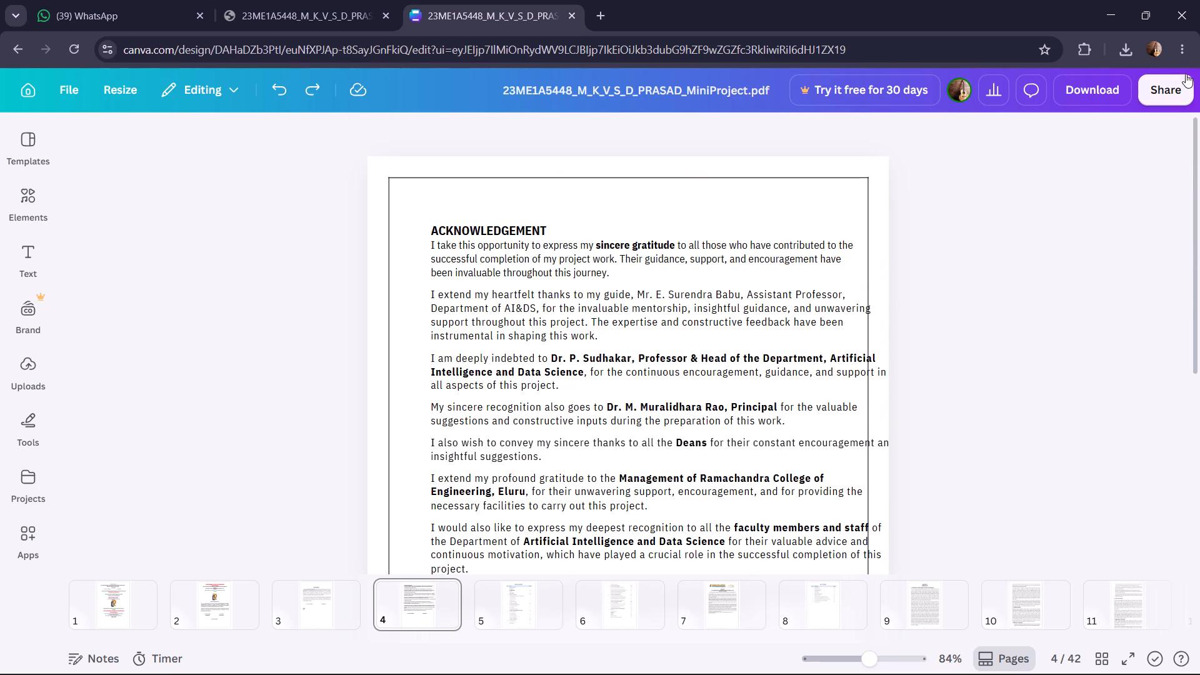
left_click(1090, 89)
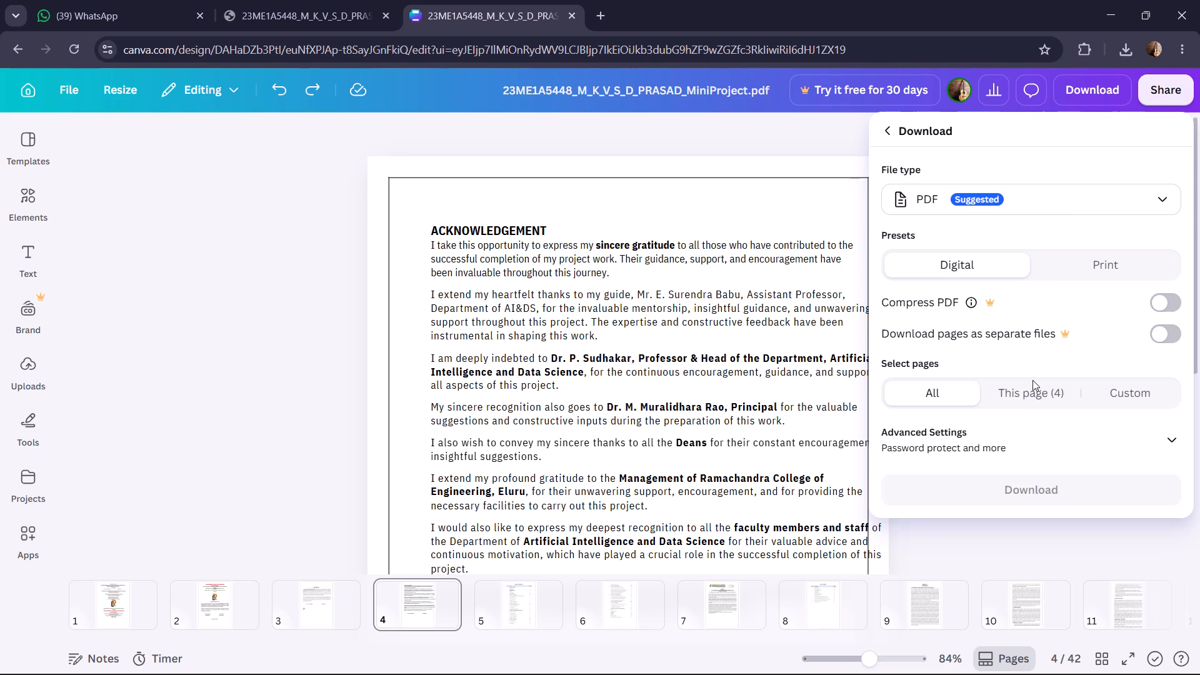
left_click(1017, 484)
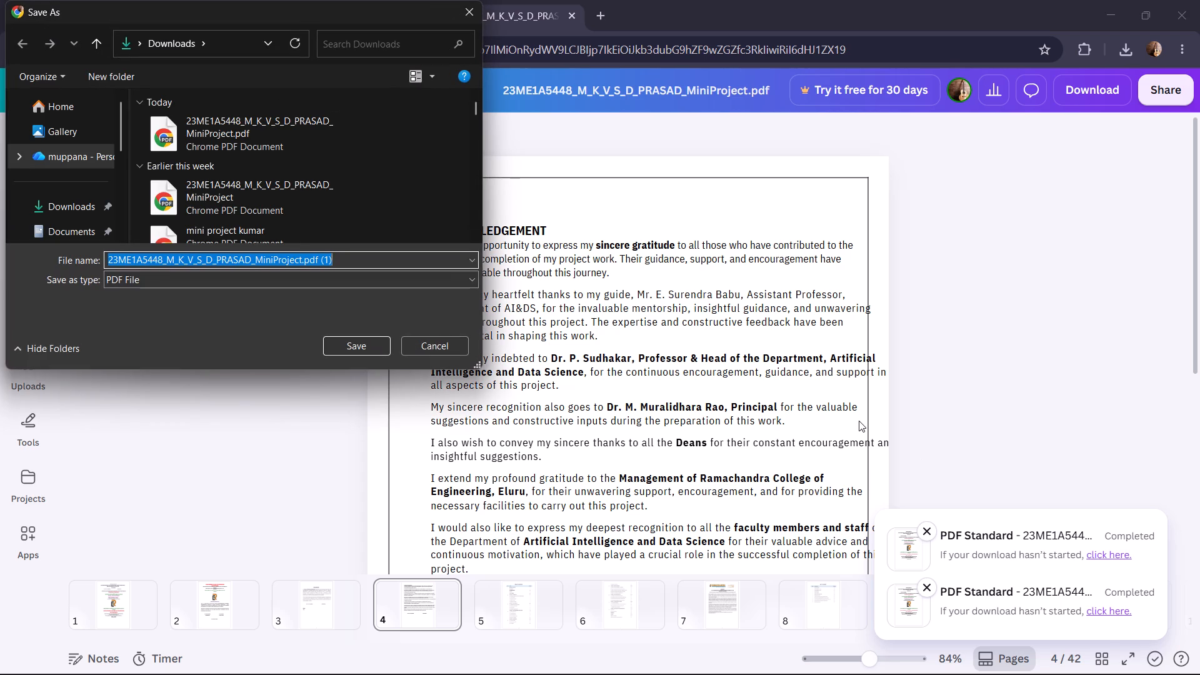
key("Return")
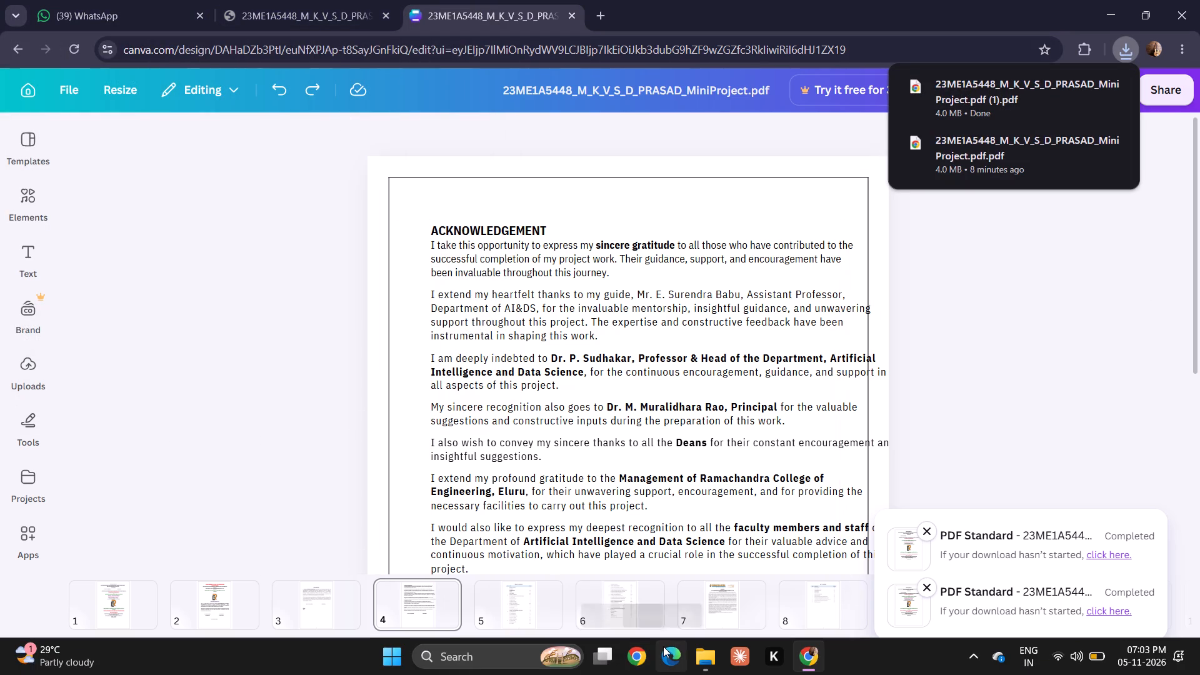
Open the newly downloaded PDF from File Explorer and check the cover, certificate, declaration and acknowledgement pages.
left_click(716, 657)
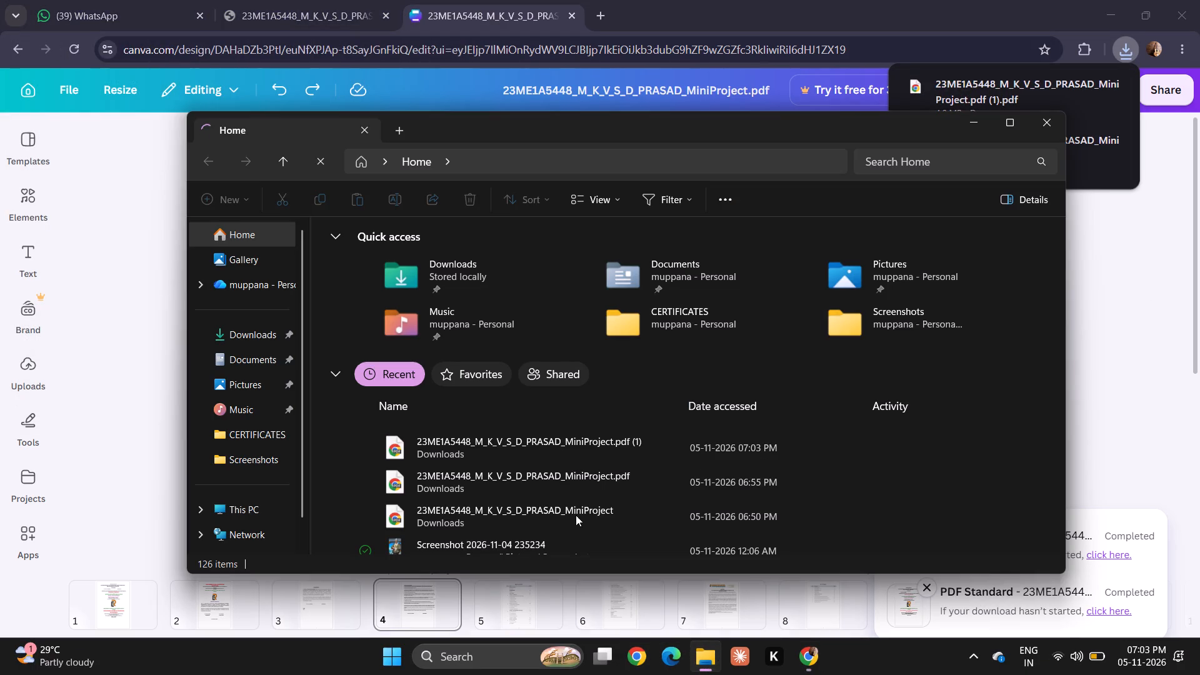
double_click(527, 438)
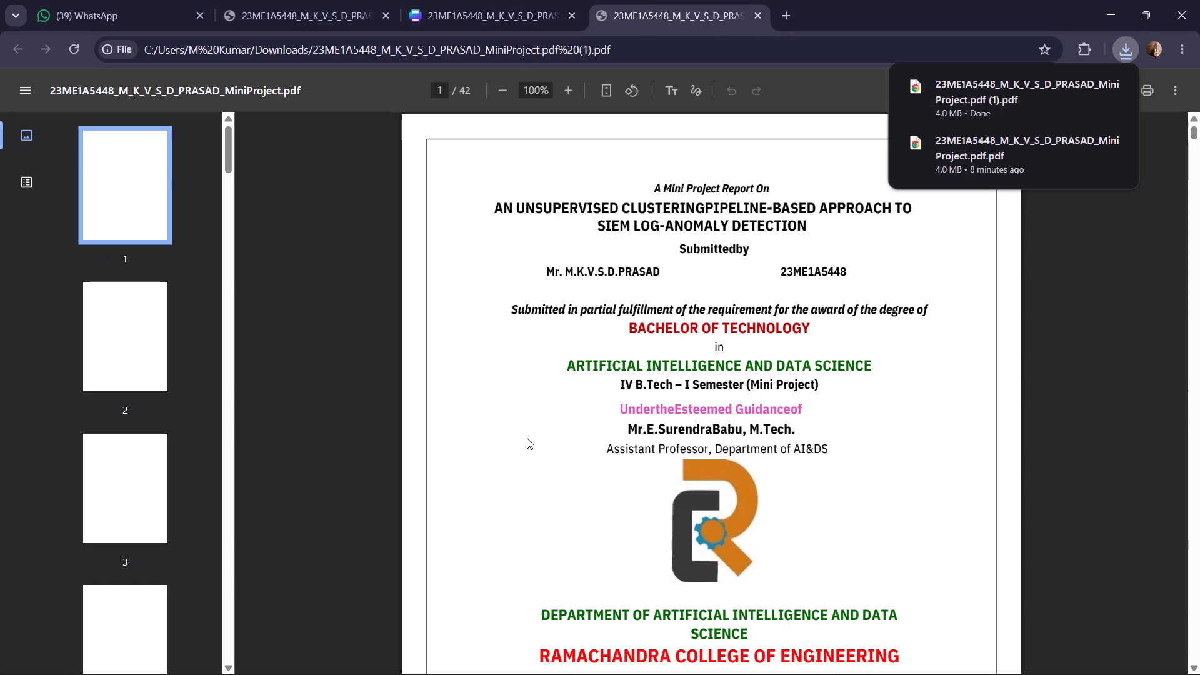
scroll(589, 384, "down", 11)
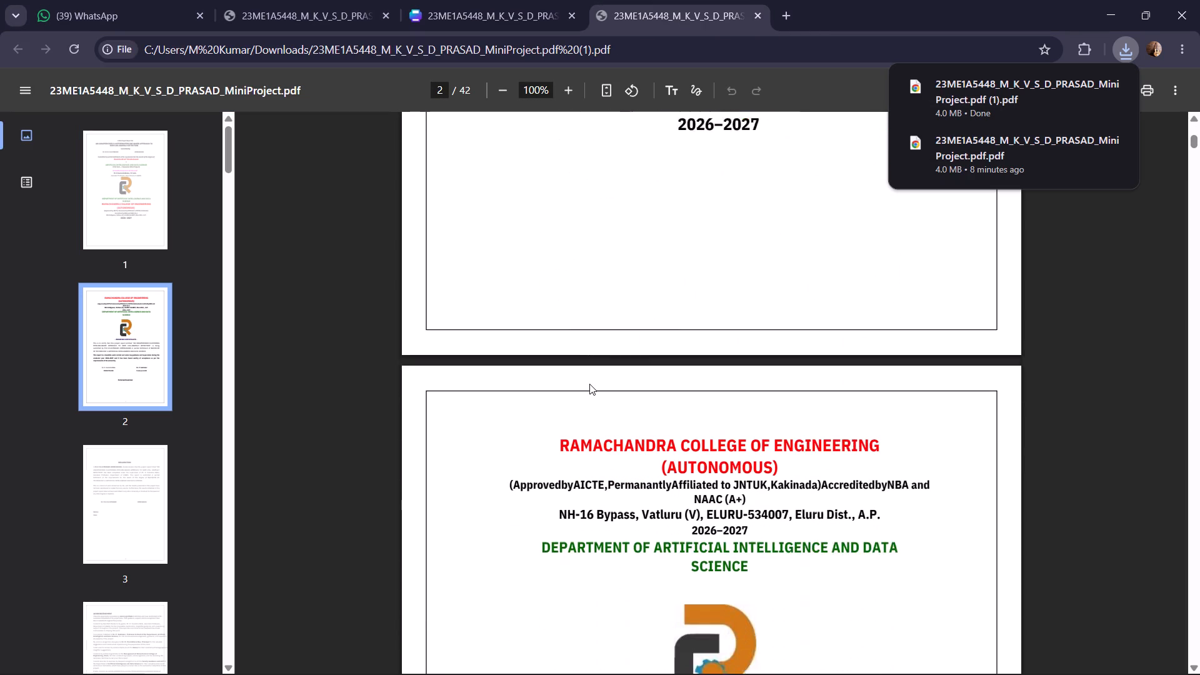
scroll(589, 384, "down", 6)
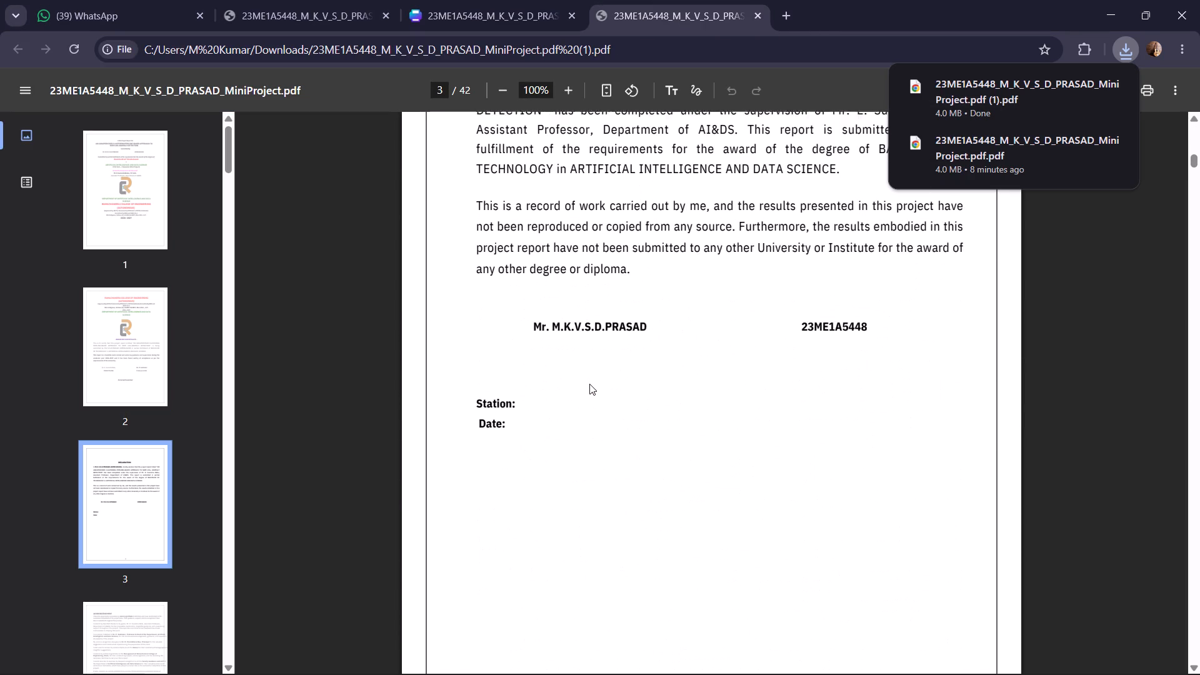
scroll(589, 384, "down", 5)
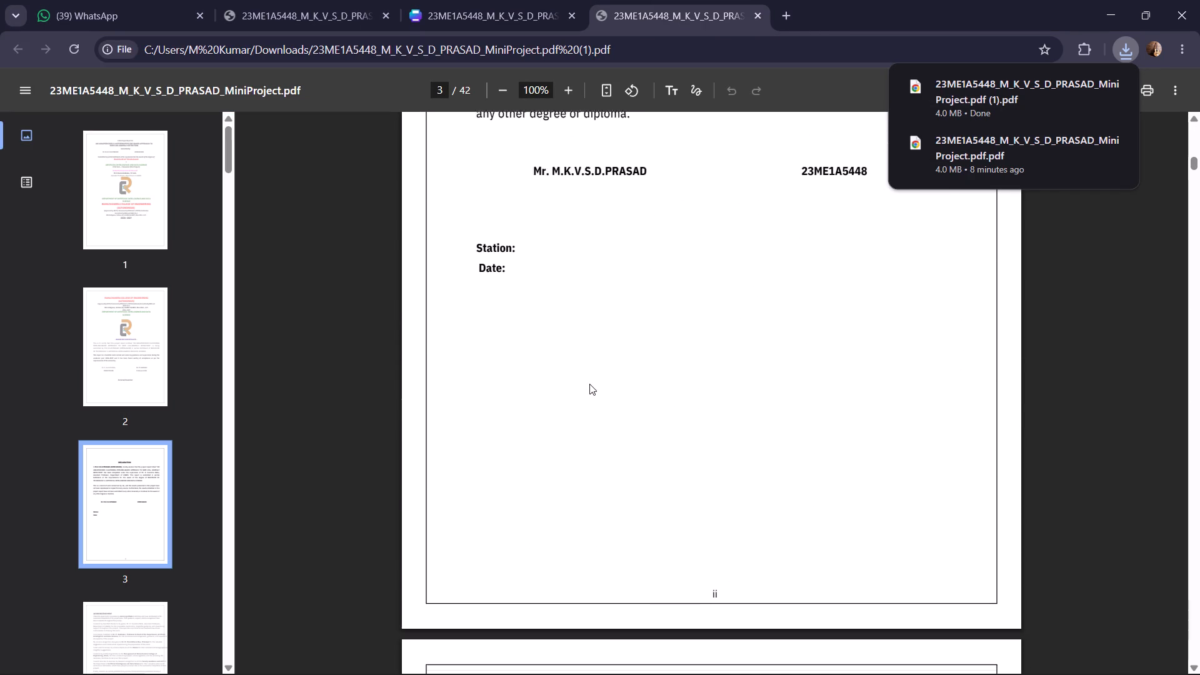
scroll(589, 384, "down", 7)
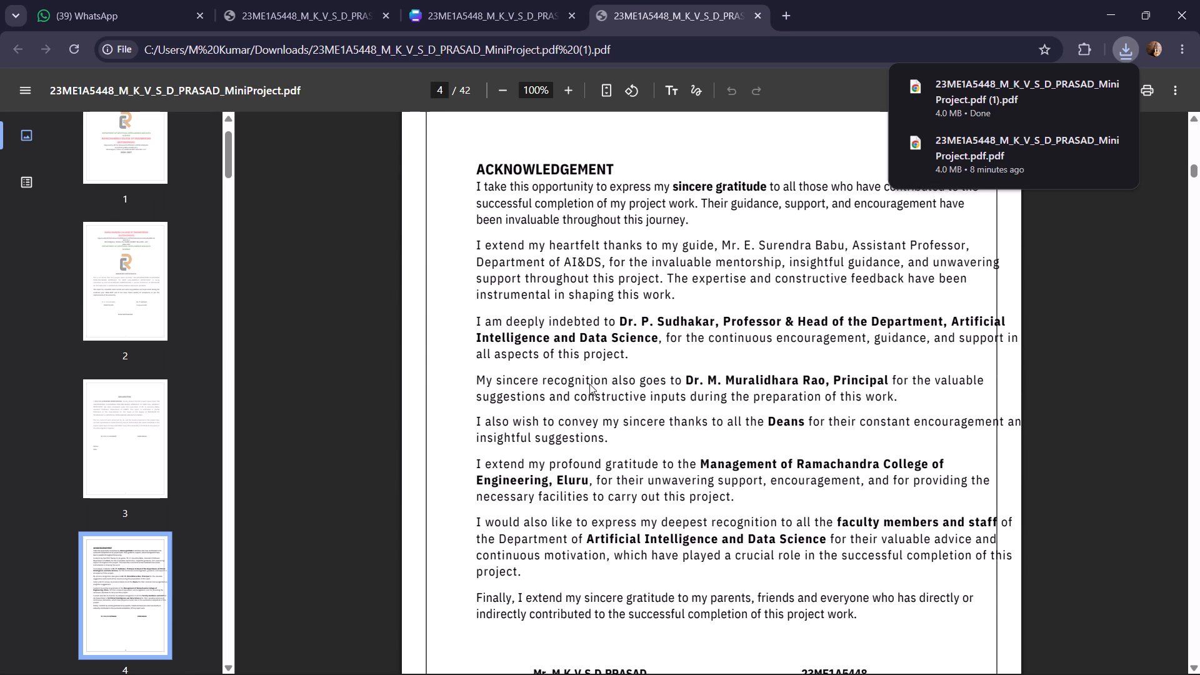
scroll(589, 384, "down", 1)
scroll(589, 384, "up", 4)
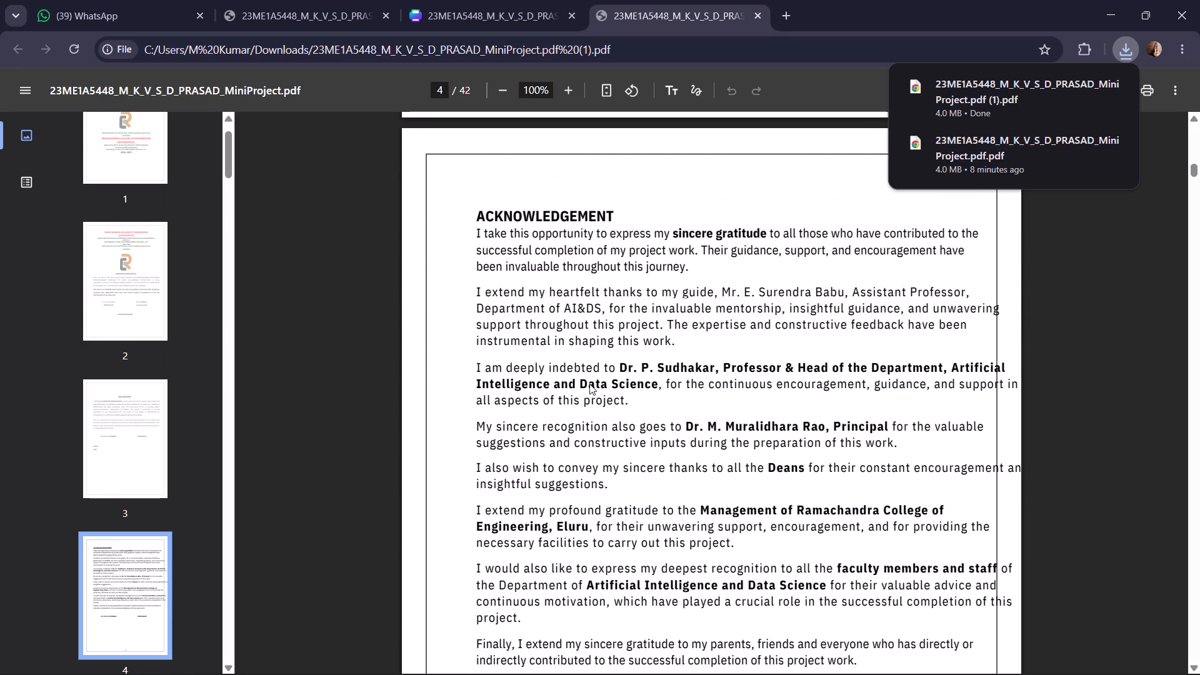
Switch to the Canva design and move the acknowledgement text box on page 4 horizontally toward the border's left edge.
left_click(510, 7)
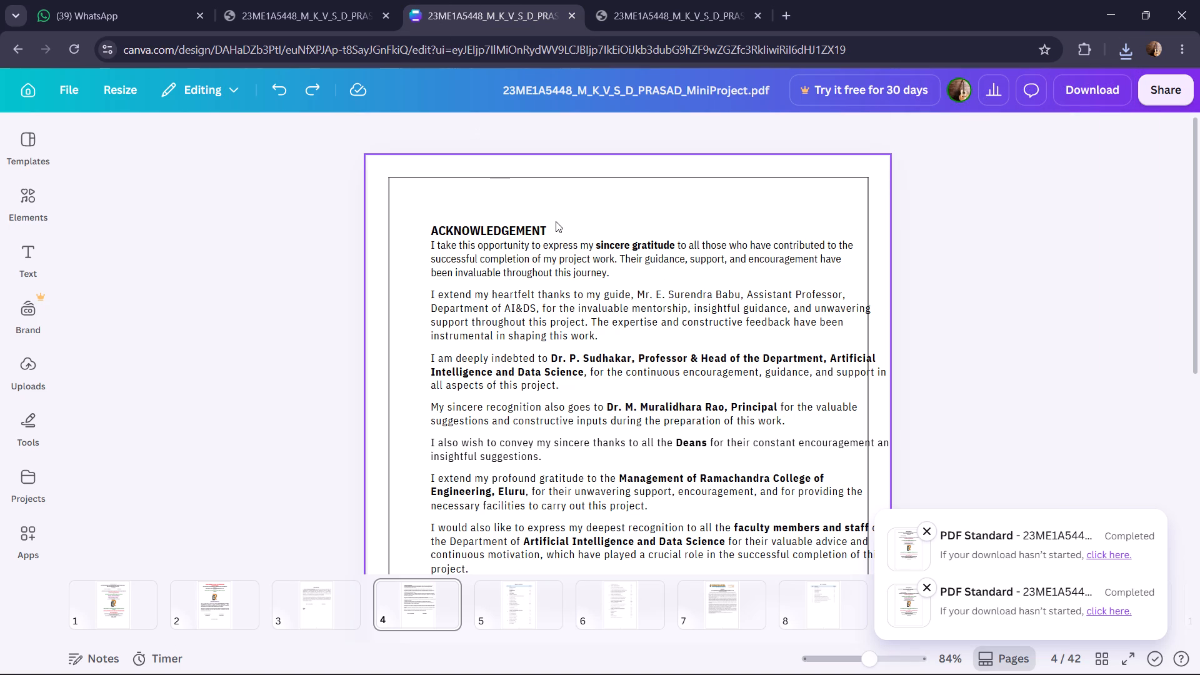
left_click(556, 225)
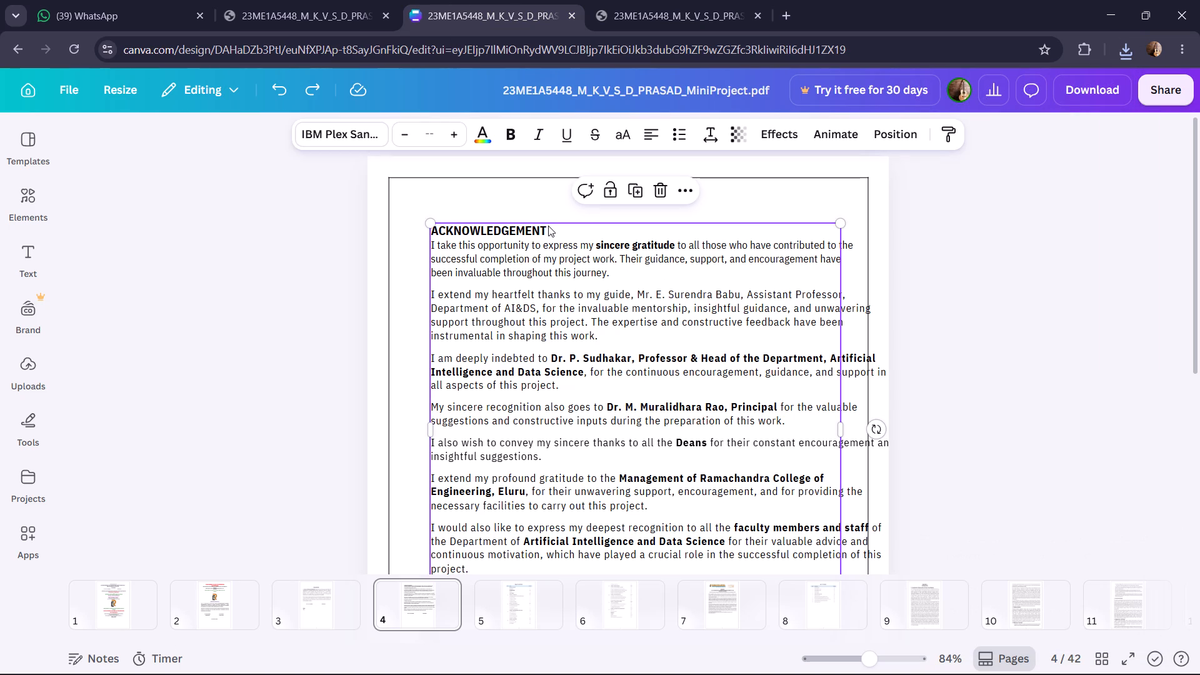
left_click_drag(549, 226, 544, 227)
left_click_drag(544, 227, 515, 226)
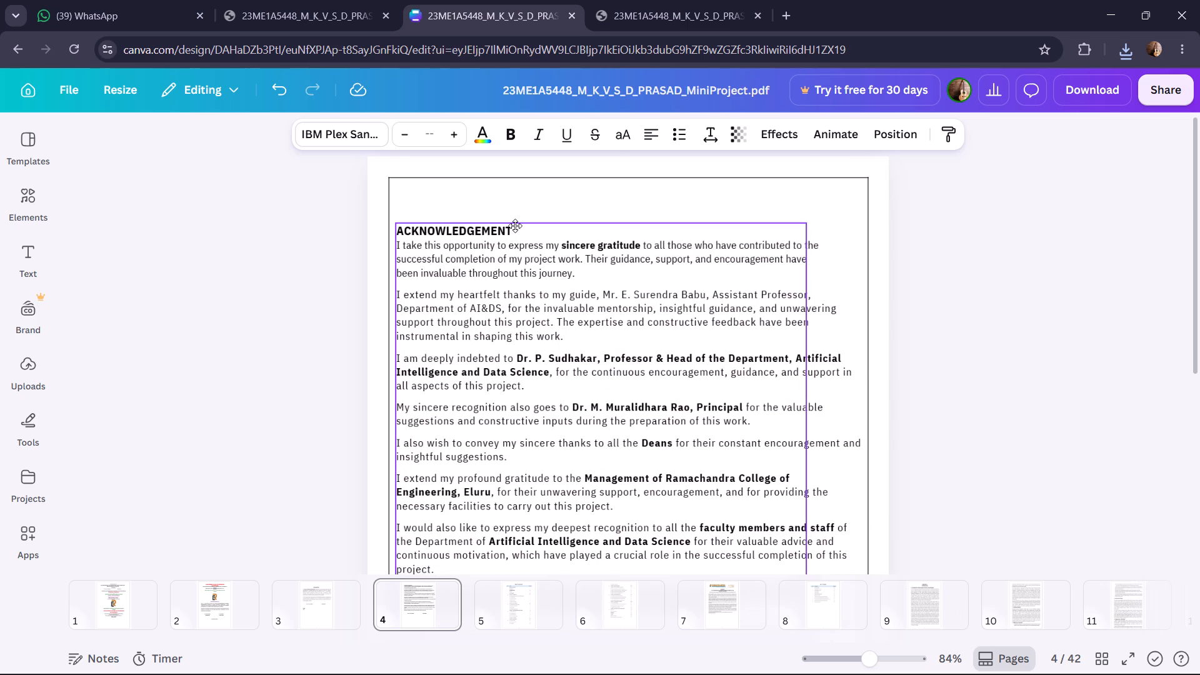
left_click_drag(515, 226, 517, 226)
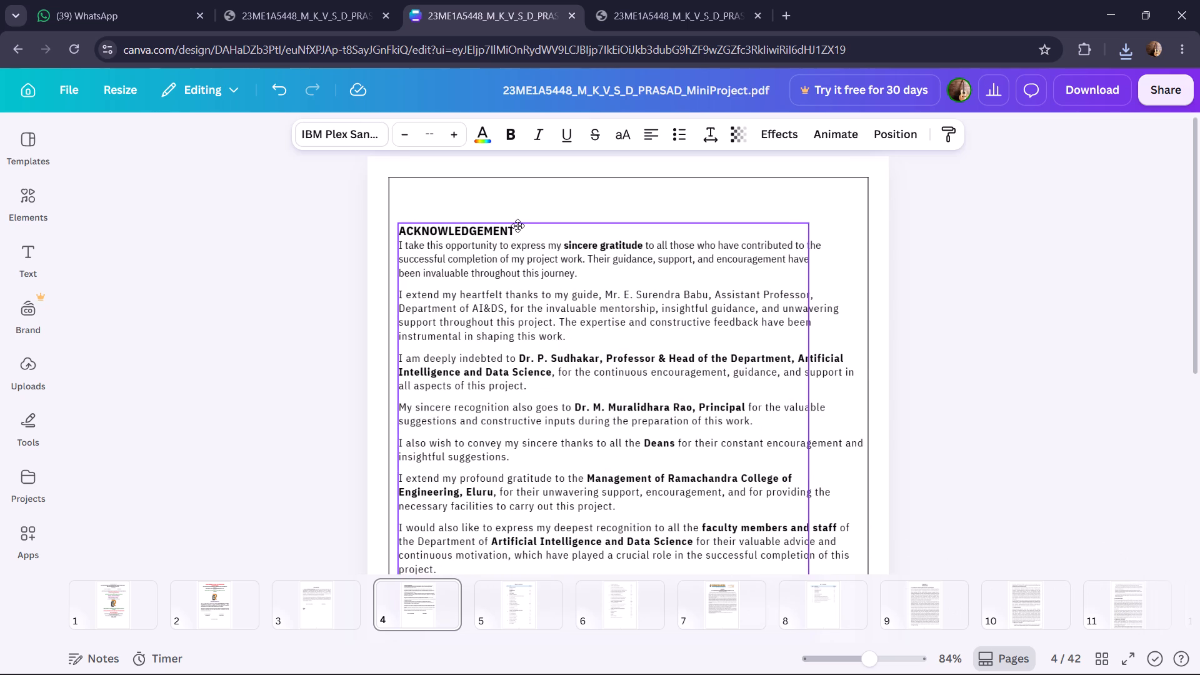
left_click_drag(517, 226, 524, 226)
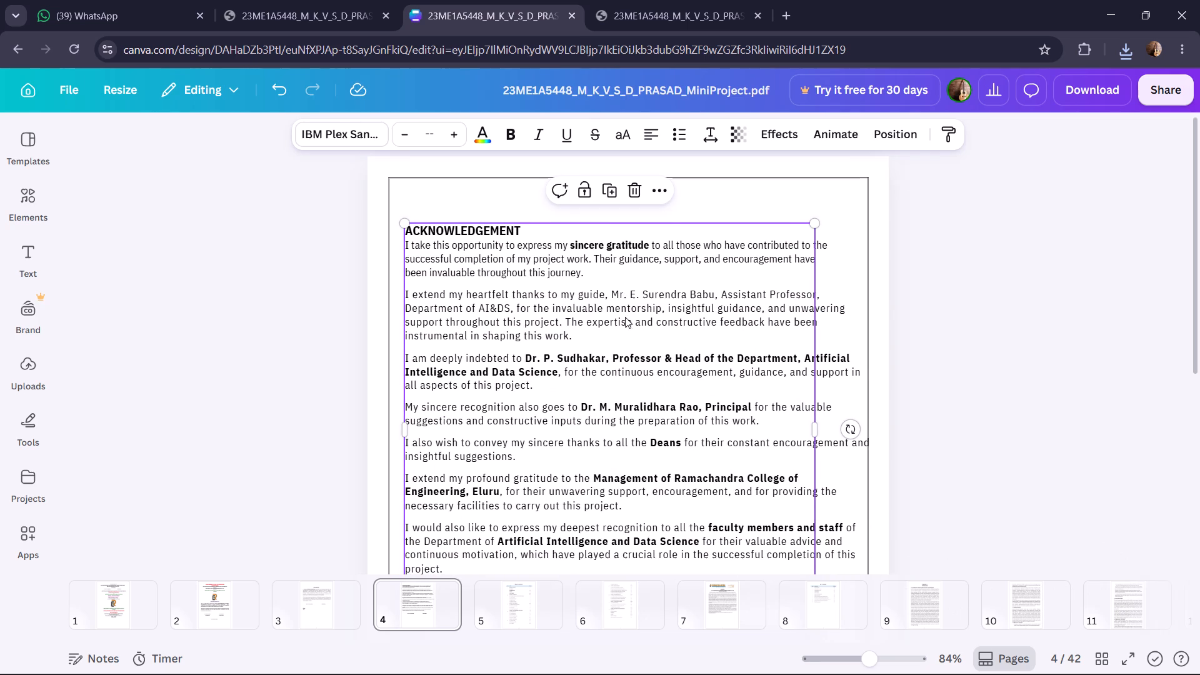
Widen the acknowledgement text box to about 18 units so its lines wrap inside the page border.
left_click_drag(816, 425, 857, 424)
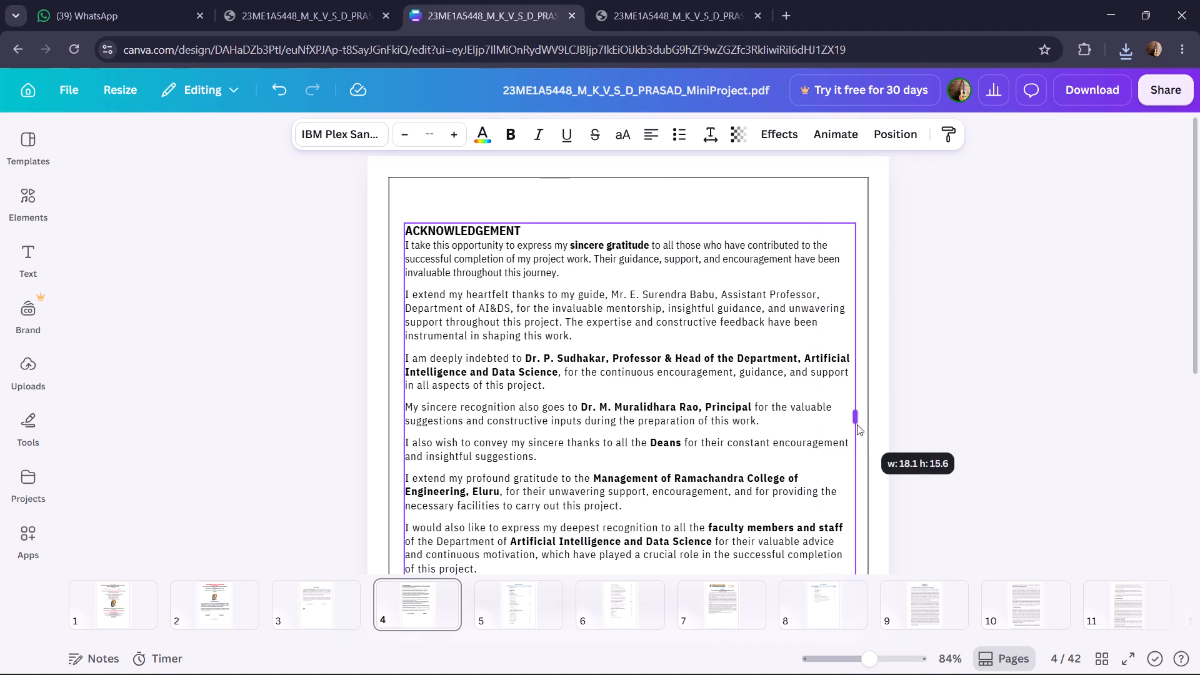
left_click_drag(857, 424, 859, 424)
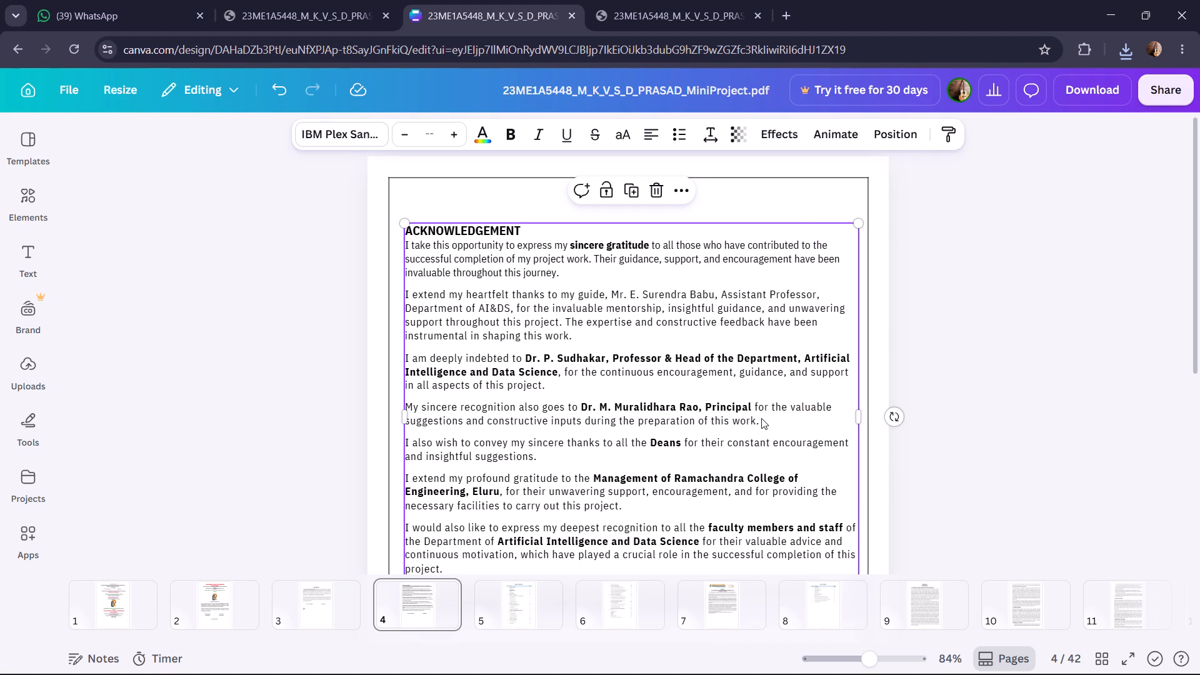
scroll(761, 418, "down", 2)
scroll(761, 418, "up", 4)
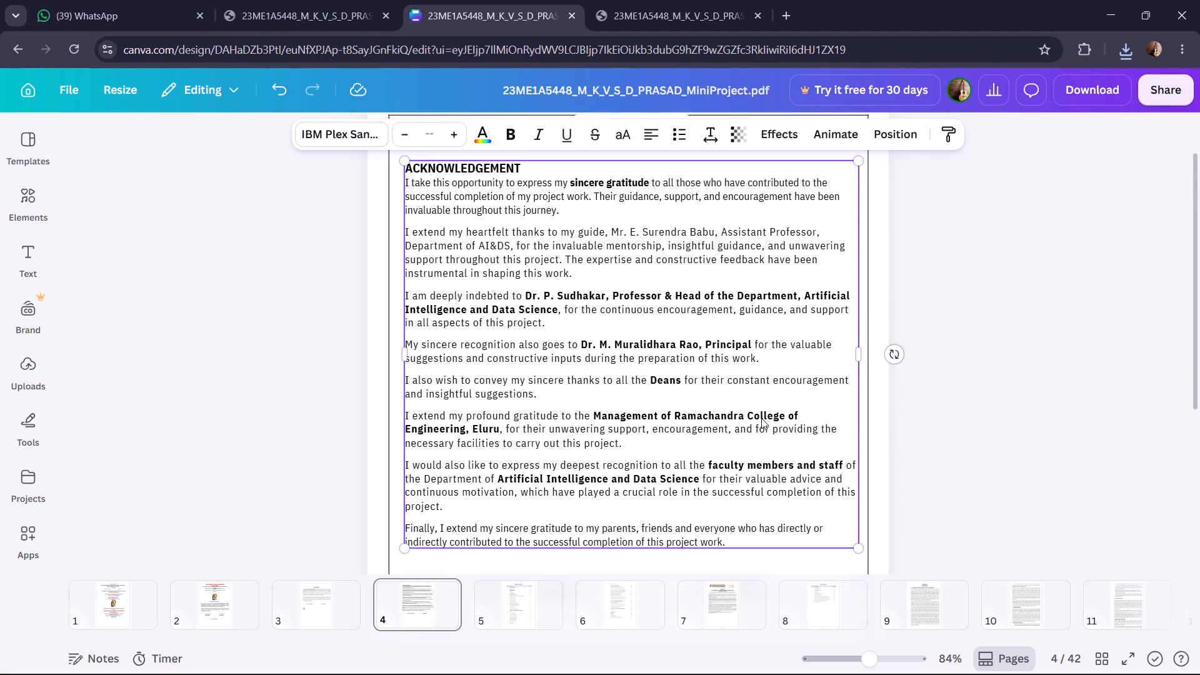
scroll(761, 418, "up", 1)
Centre the ACKNOWLEDGEMENT heading on page 4 by inserting leading spaces before it, using the original PDF as reference.
left_click(339, 0)
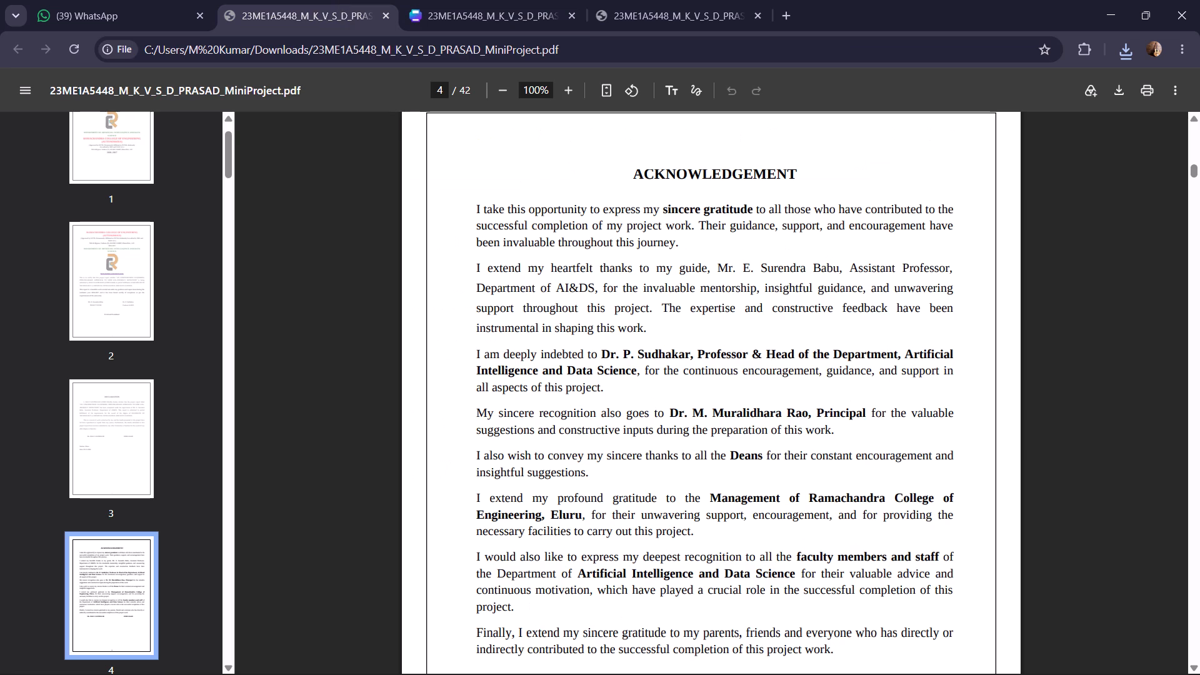
scroll(581, 340, "down", 1)
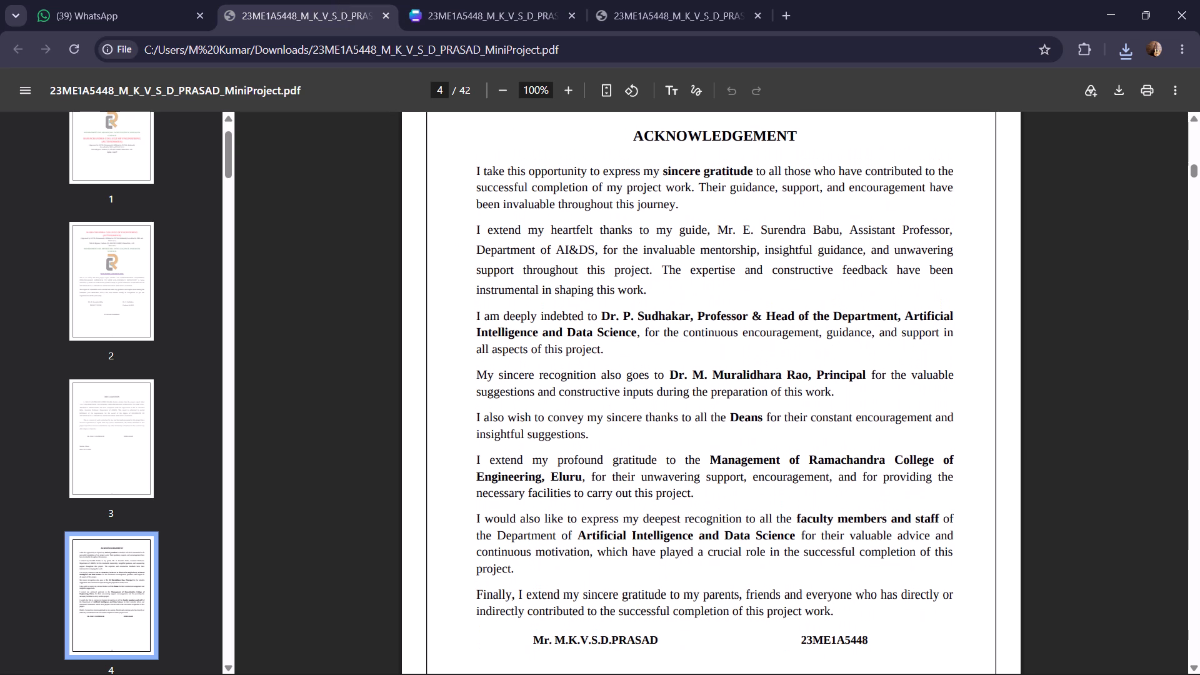
left_click(492, 1)
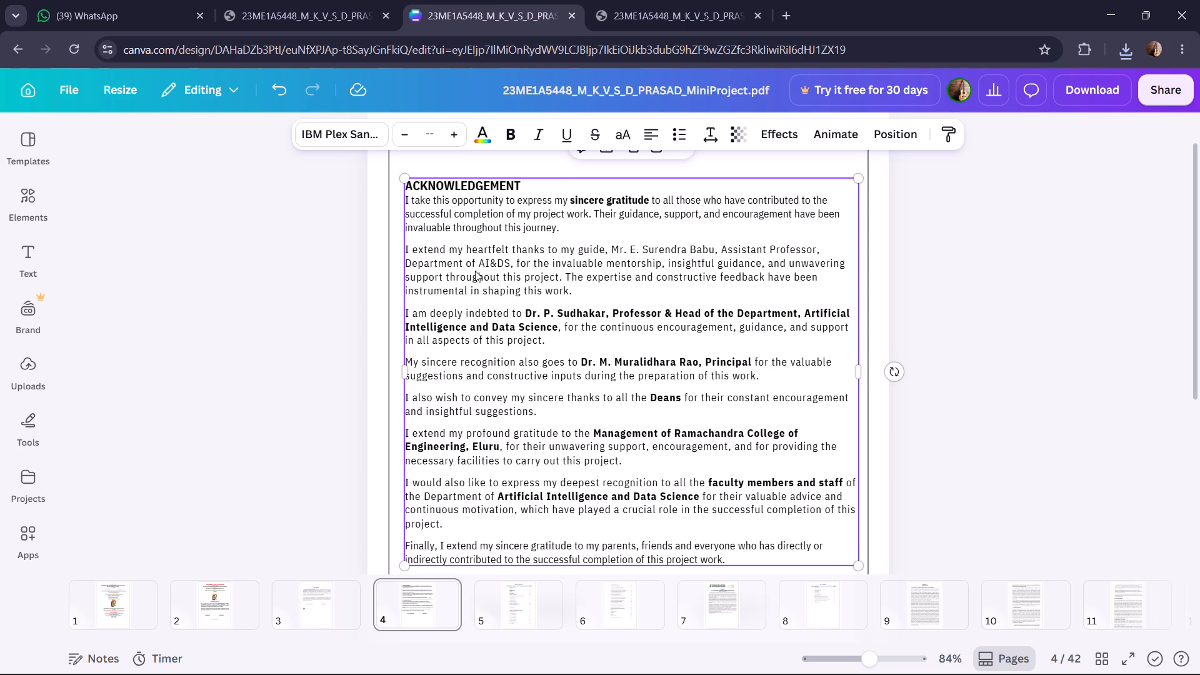
left_click(324, 0)
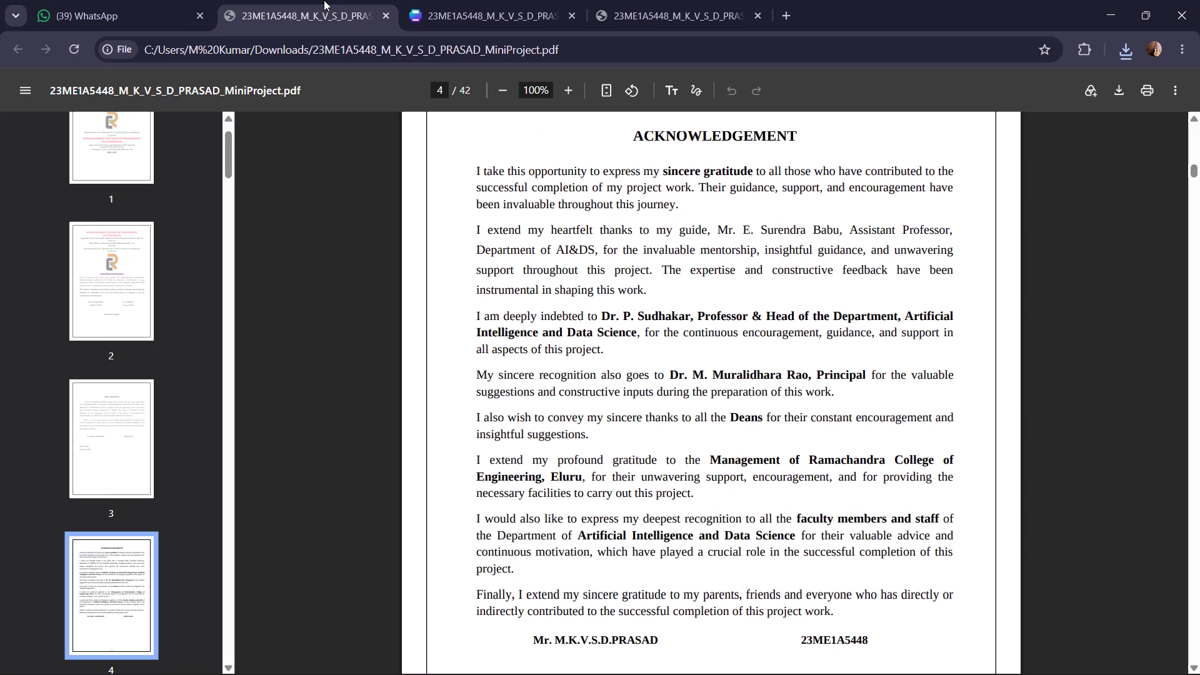
left_click(480, 3)
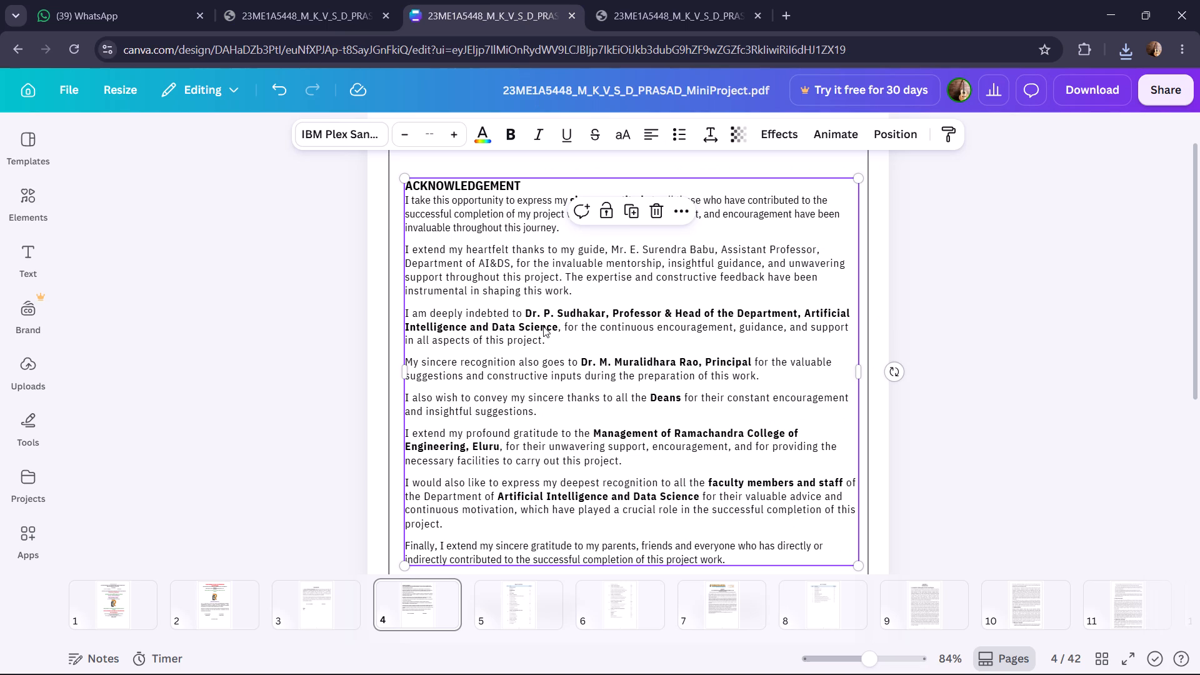
left_click(498, 177)
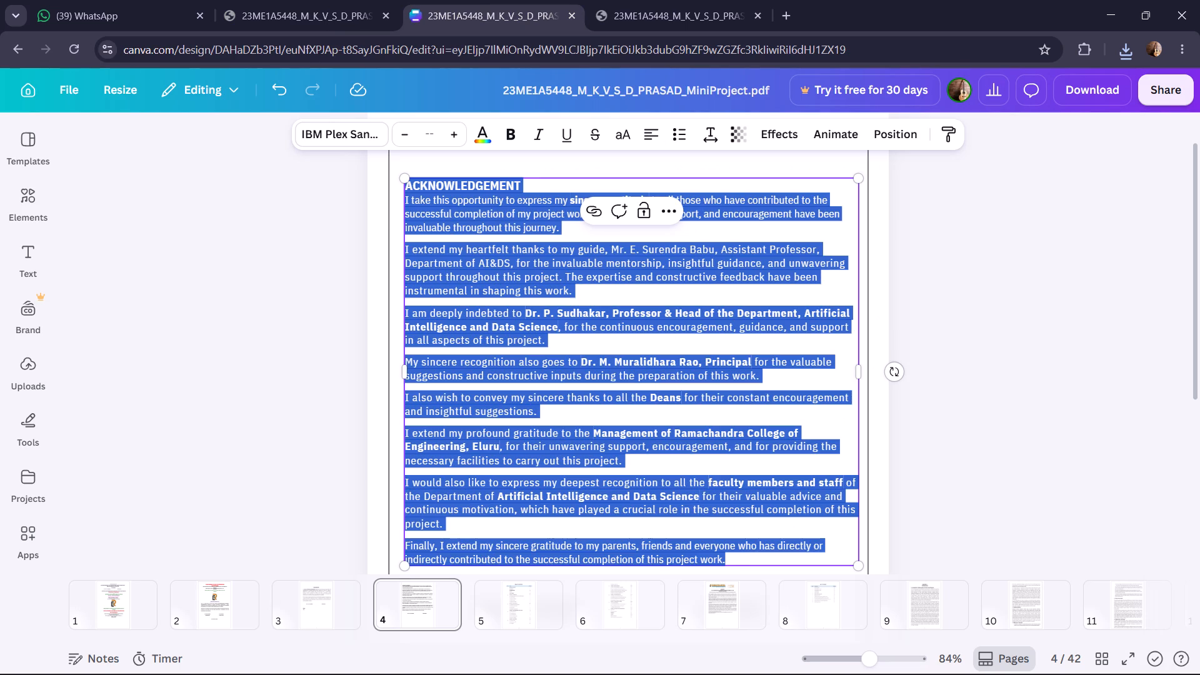
left_click(494, 181)
left_click(473, 182)
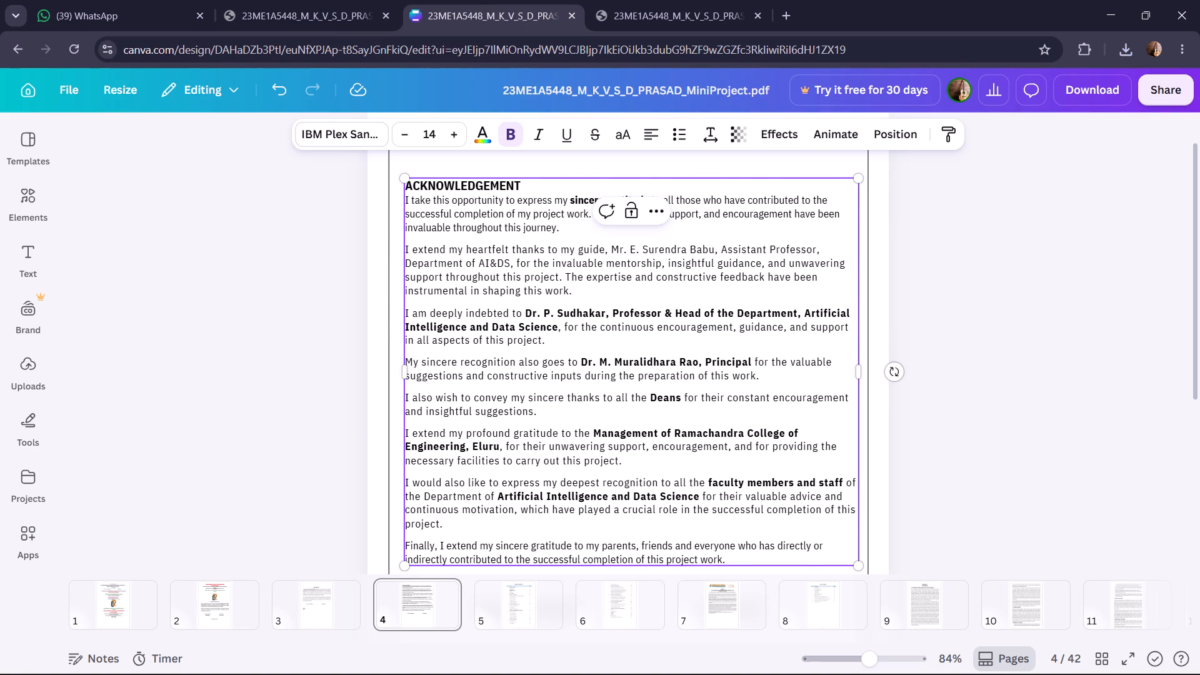
left_click_drag(411, 187, 424, 187)
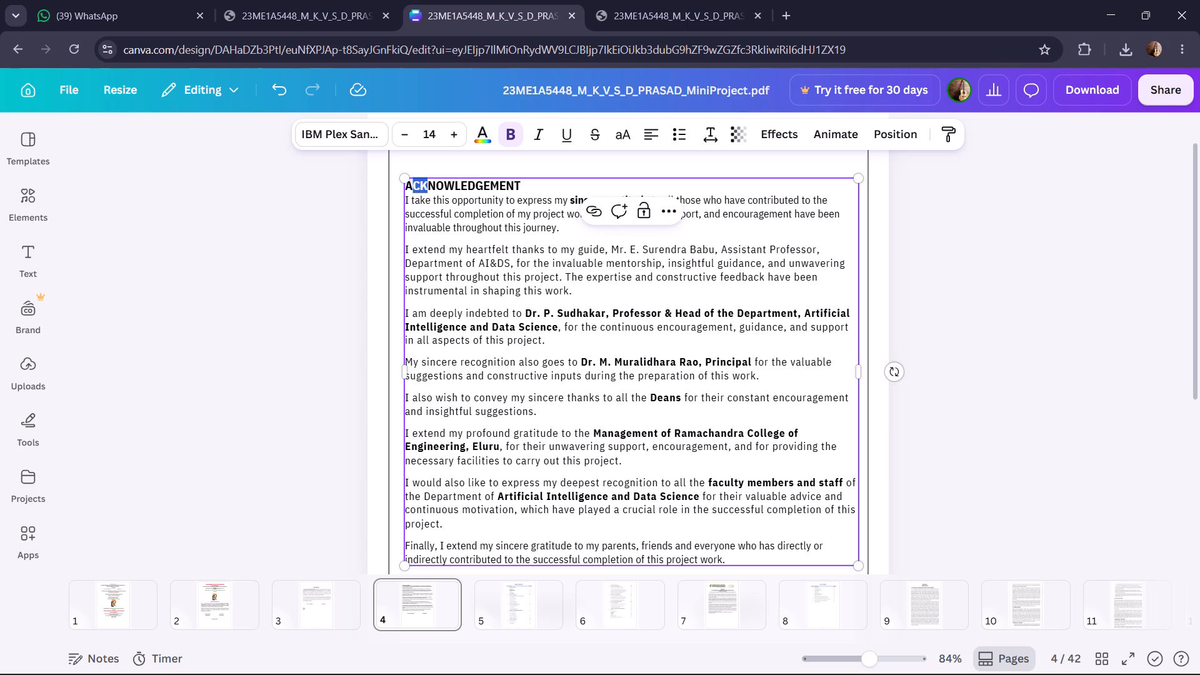
left_click(409, 186)
left_click_drag(409, 186, 422, 182)
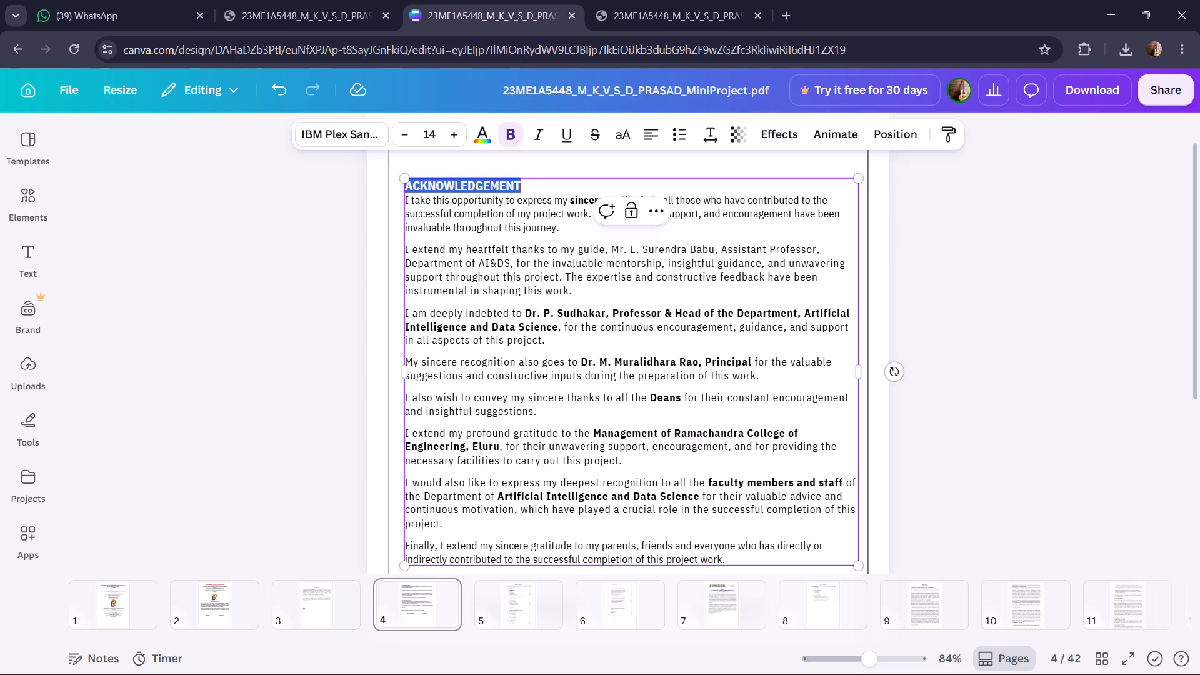
left_click_drag(422, 182, 423, 182)
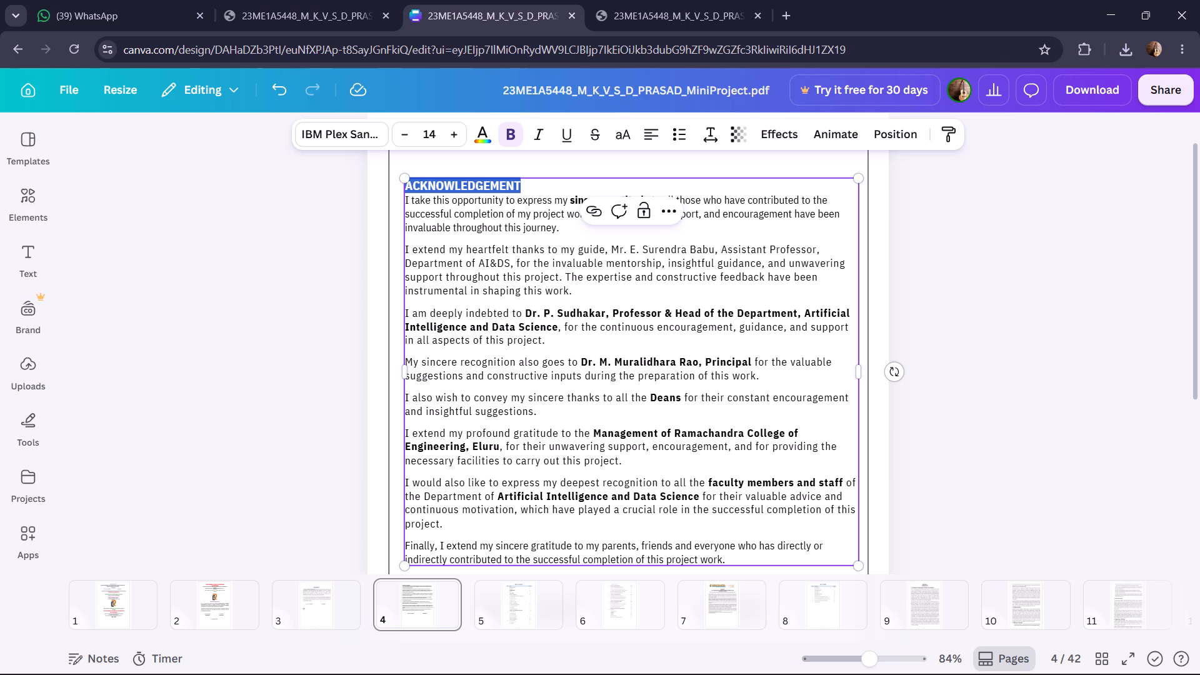
left_click(412, 183)
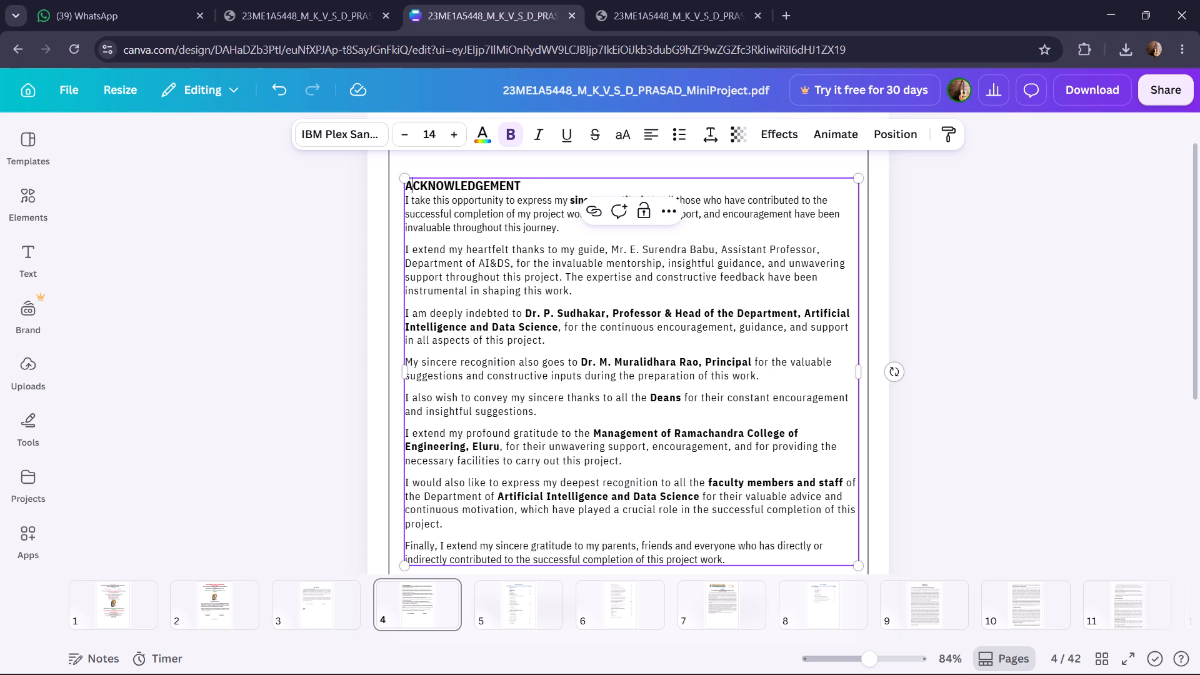
key("Left")
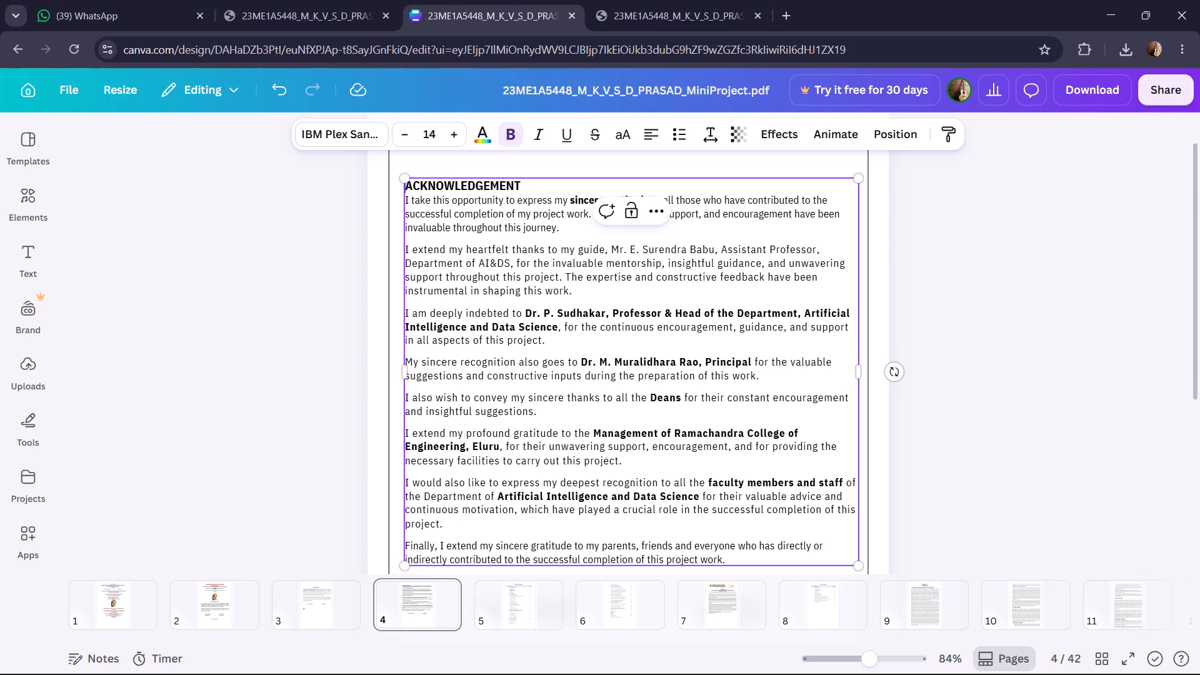
key("space")
key("space")
key("space")
key("space")
key("space")
key("space")
key("space")
key("space")
key("space")
key("space")
key("space")
key("space")
key("space")
key("space")
key("space")
key("space")
key("space")
key("space")
key("space")
key("space")
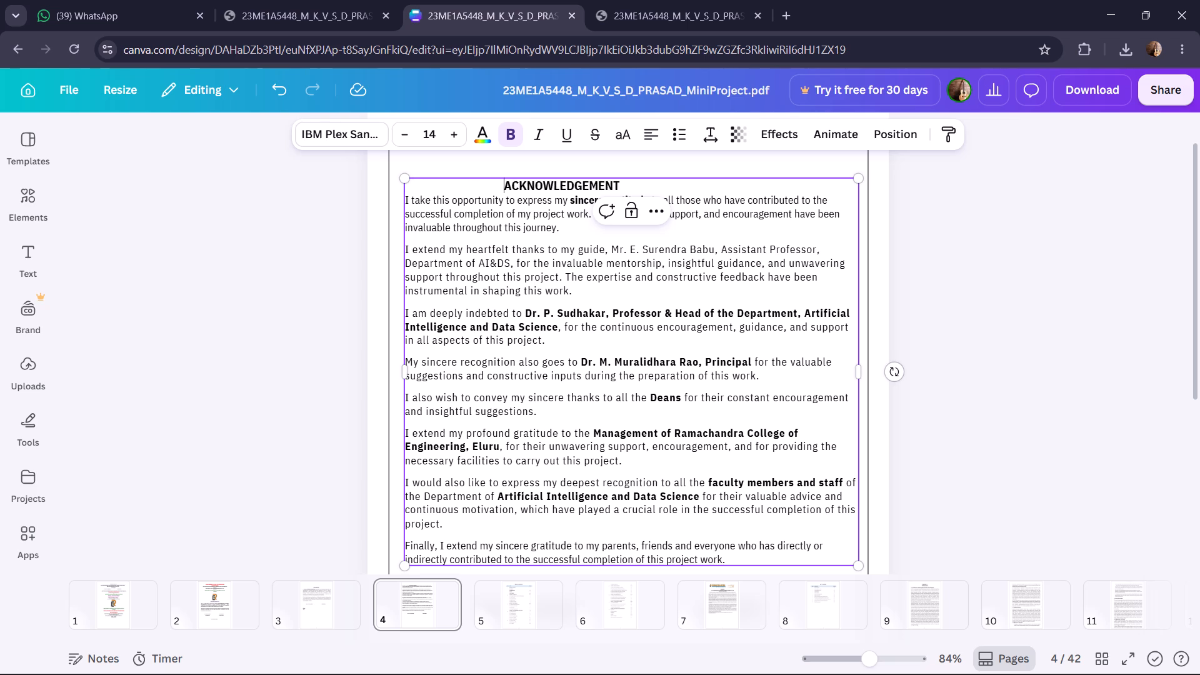
key("space")
key("space")
key("space")
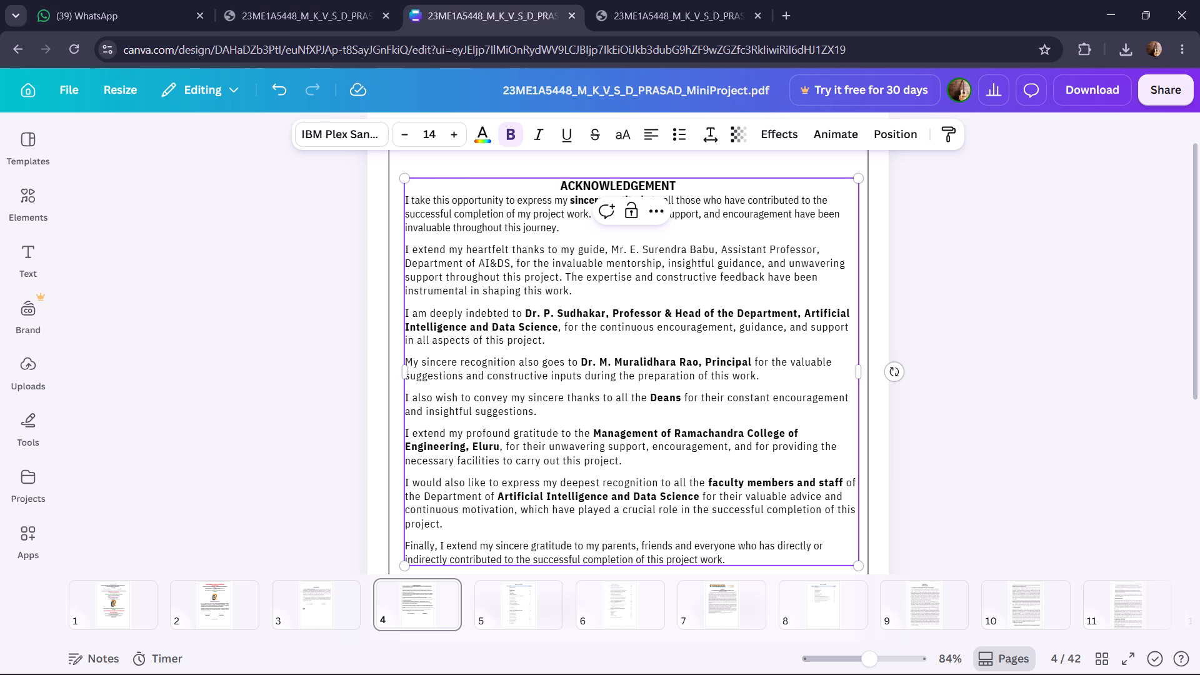
scroll(749, 196, "up", 1)
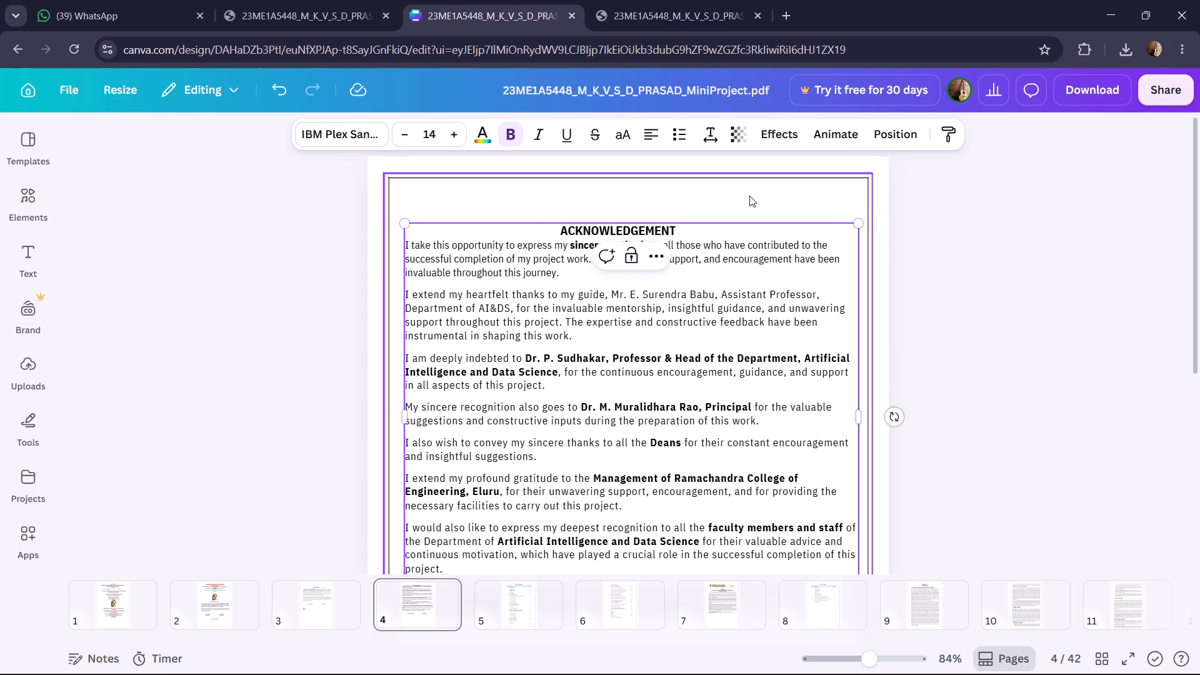
Check the original PDF's heading spacing and insert a blank line between the ACKNOWLEDGEMENT heading and the first paragraph on page 4.
left_click(283, 0)
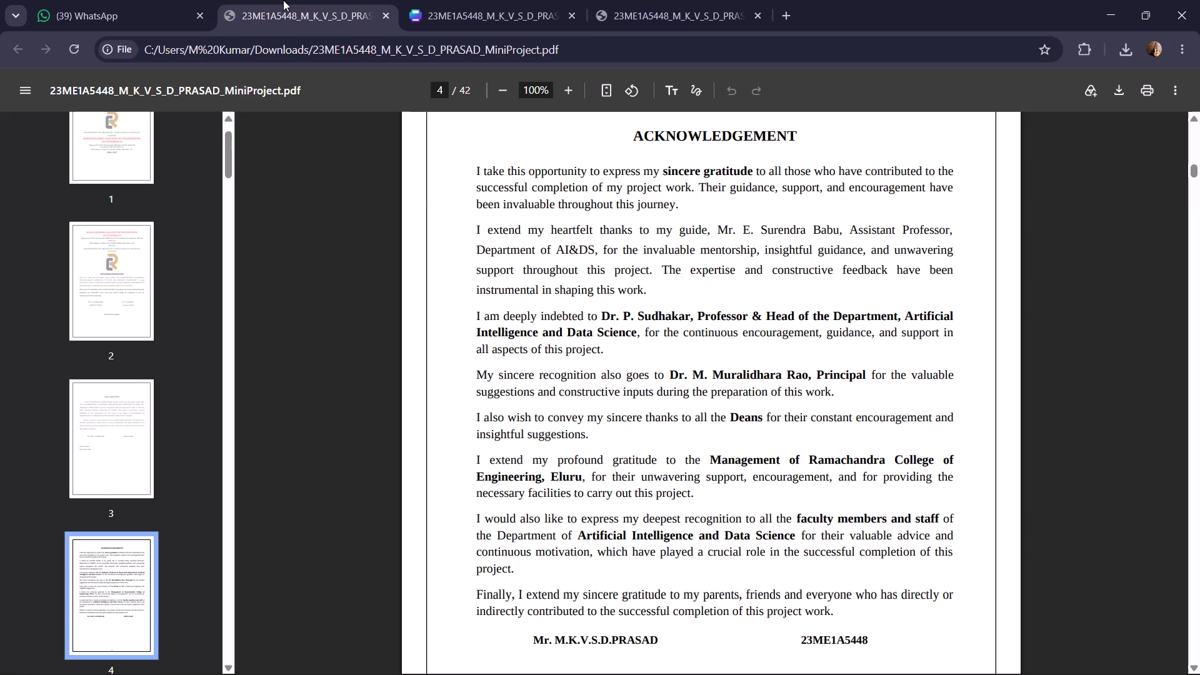
left_click(471, 0)
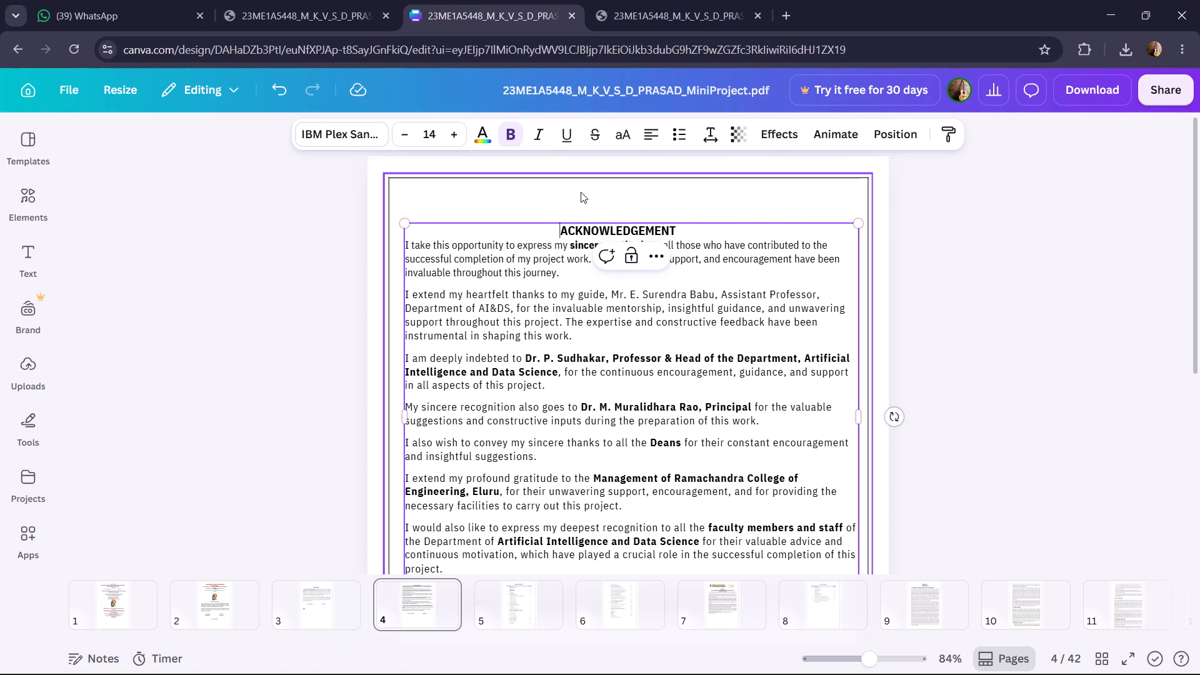
left_click(581, 192)
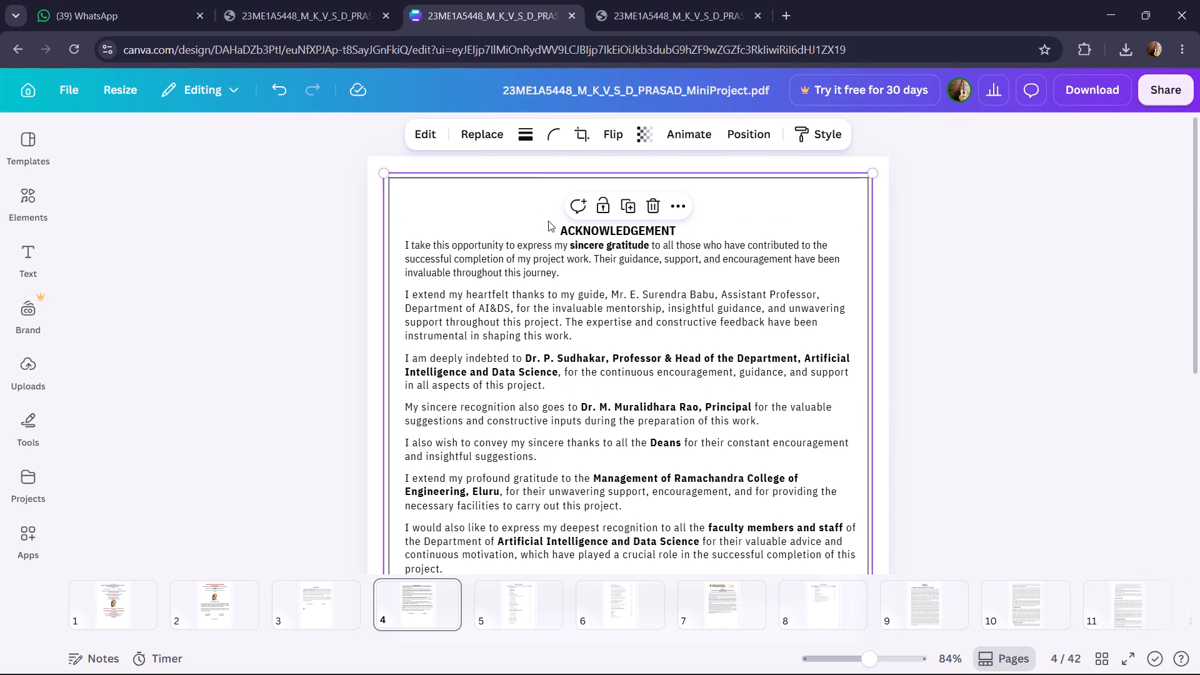
left_click(564, 229)
left_click(564, 229)
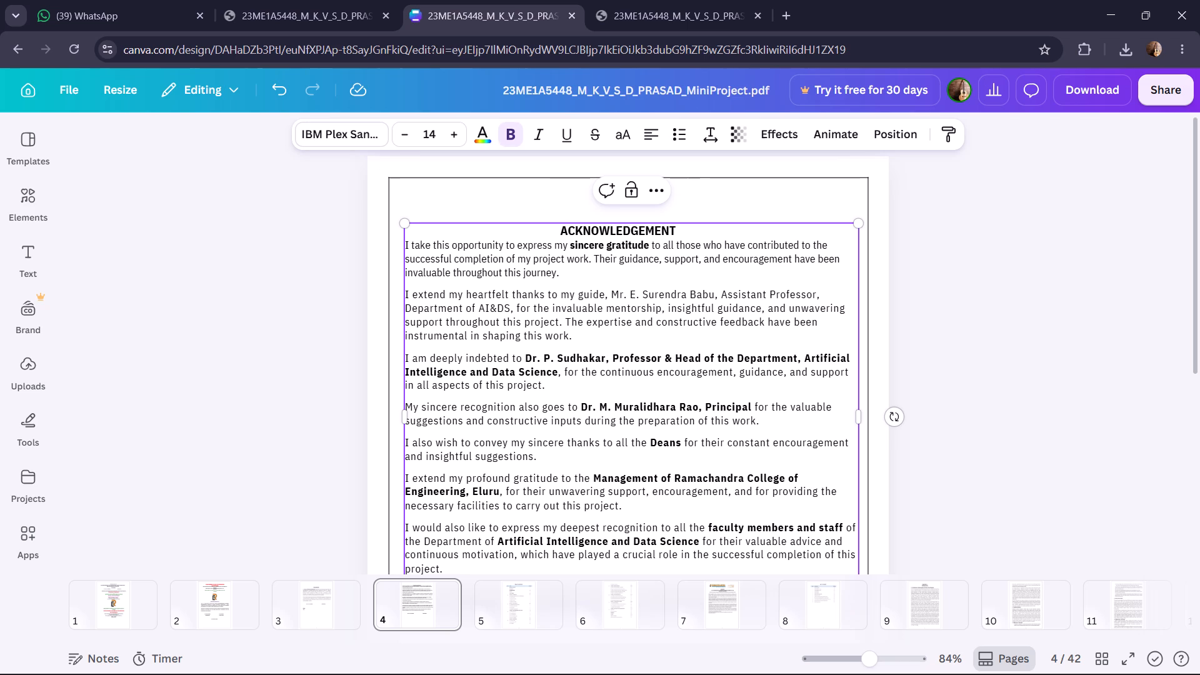
left_click(688, 229)
key("Return")
Compare the whole acknowledgement page in the design with the original PDF, from the heading down to the name and roll number line.
scroll(688, 229, "down", 2)
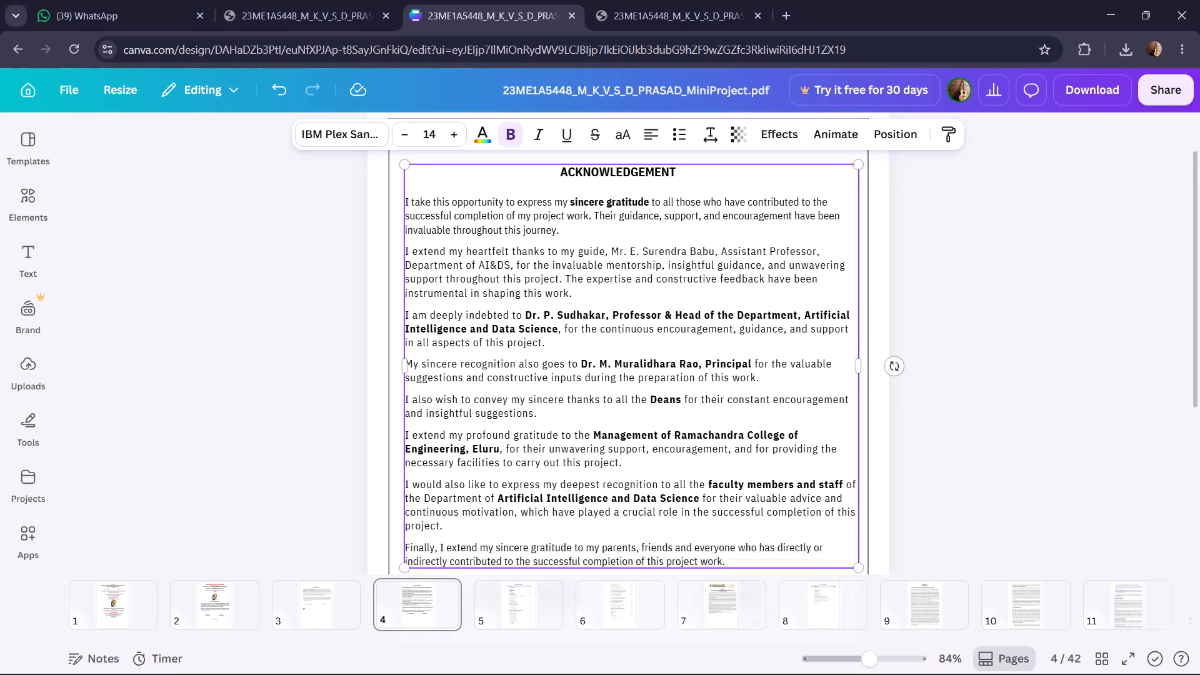
scroll(688, 229, "down", 3)
scroll(688, 229, "up", 6)
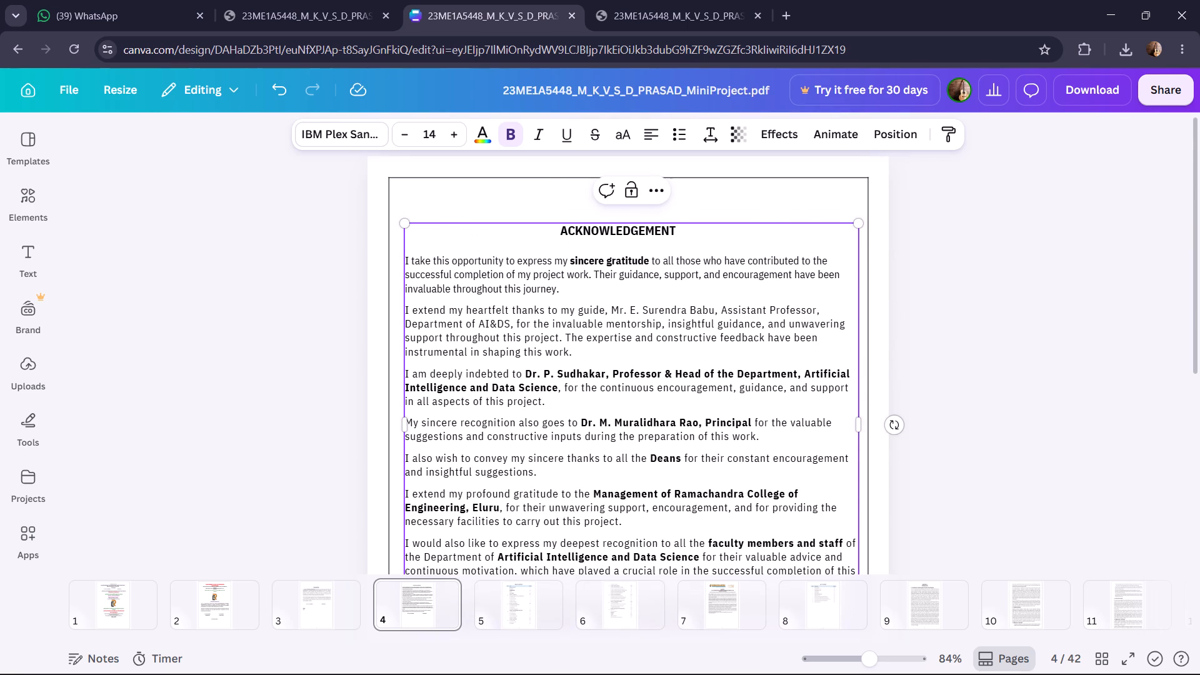
left_click(349, 0)
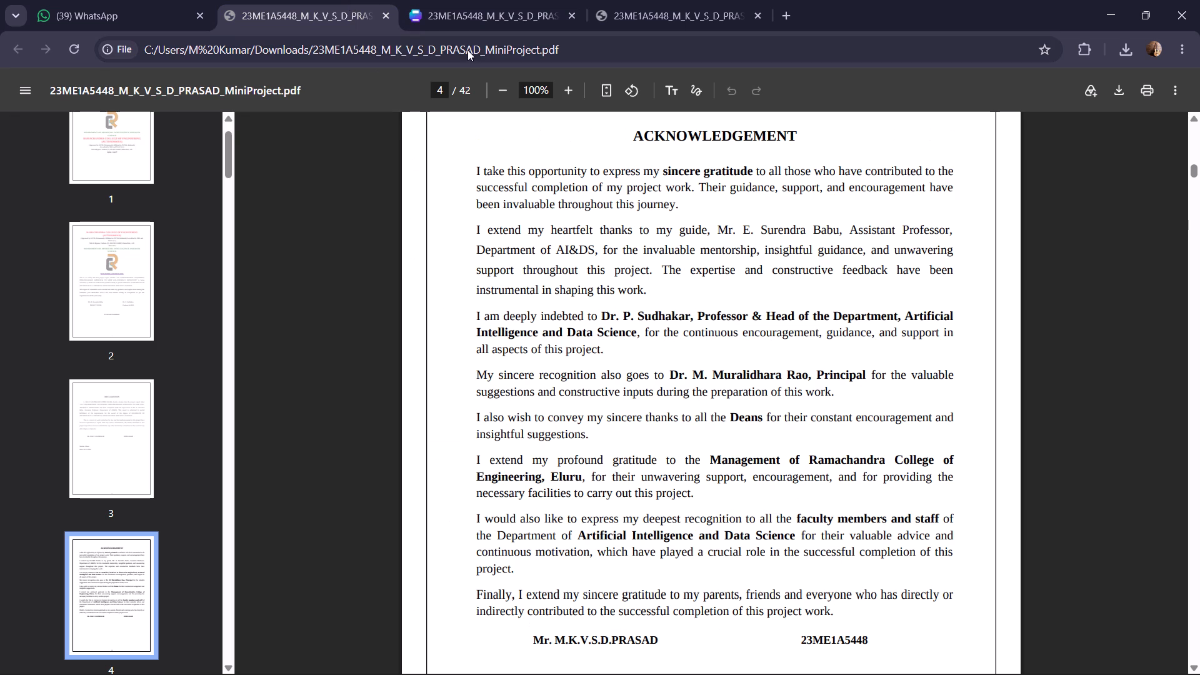
left_click(474, 6)
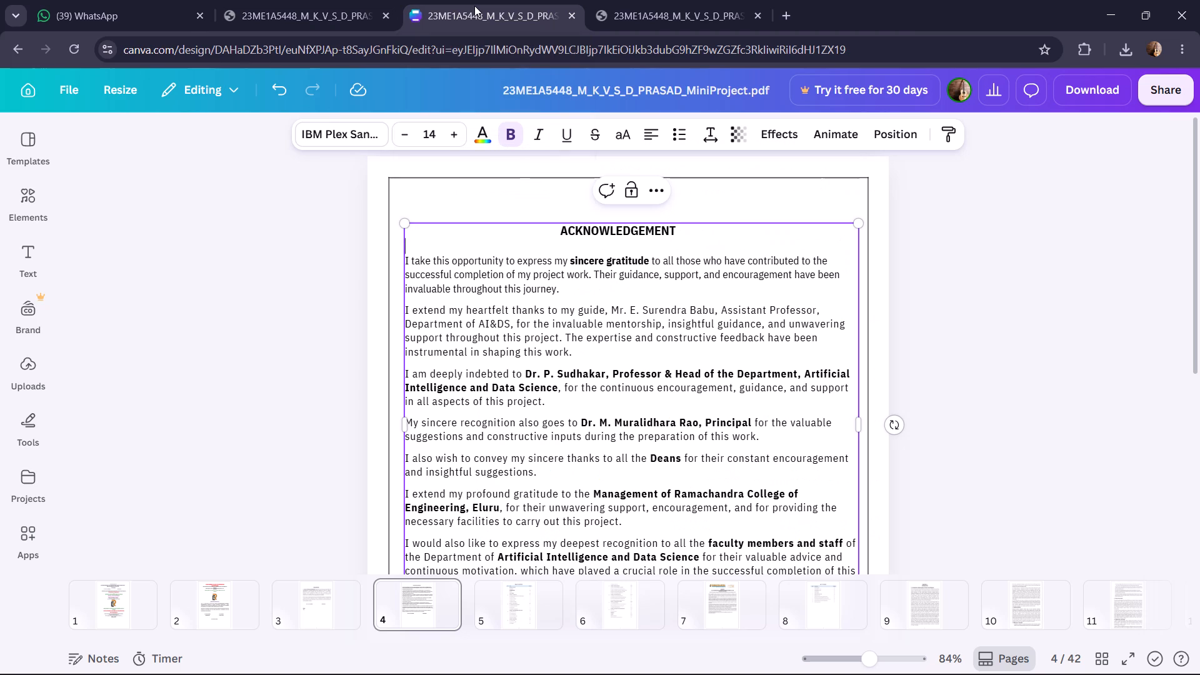
left_click(354, 7)
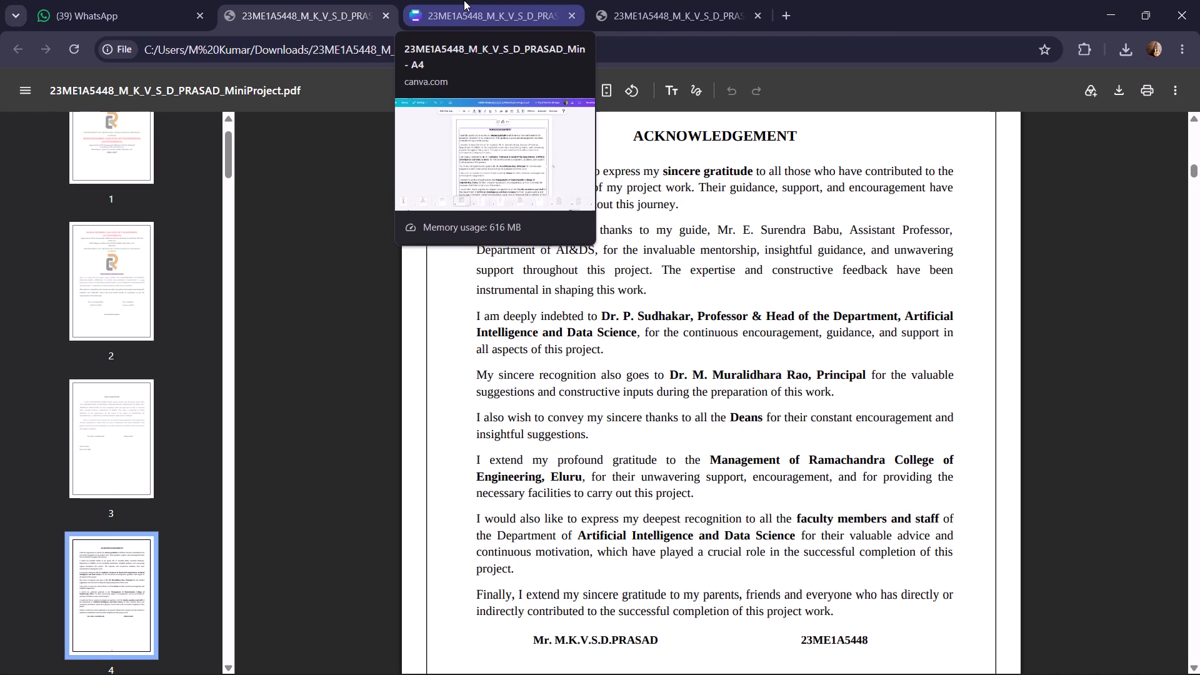
left_click(464, 0)
scroll(432, 307, "down", 1)
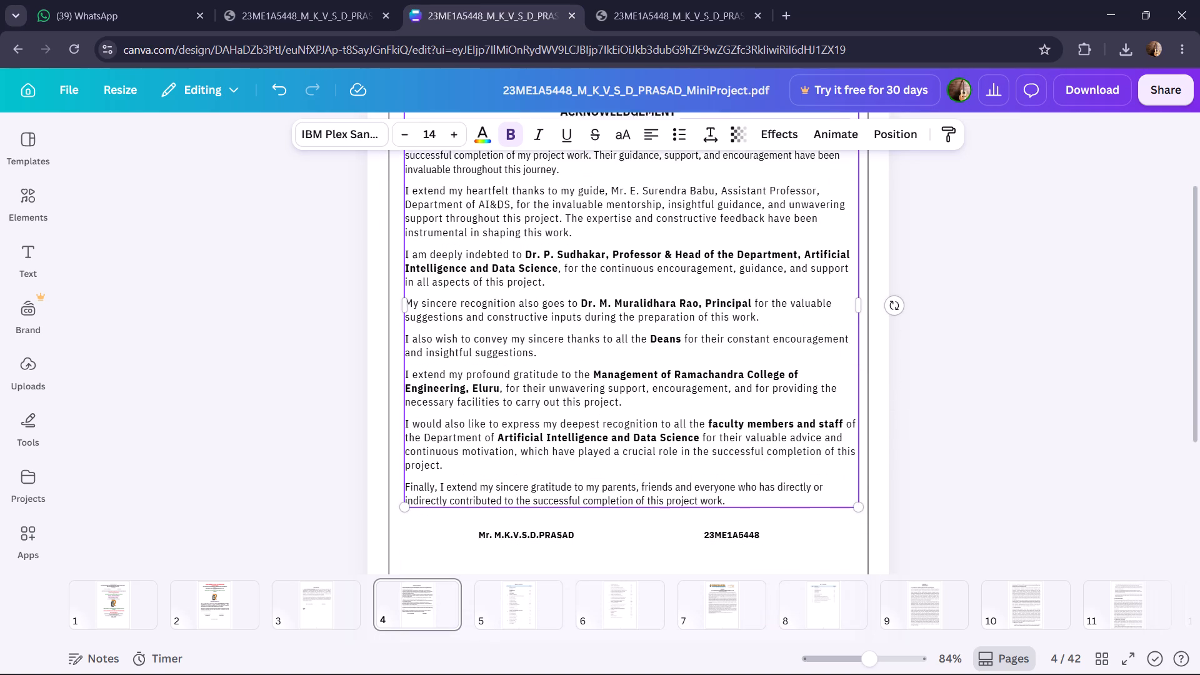
scroll(432, 307, "down", 1)
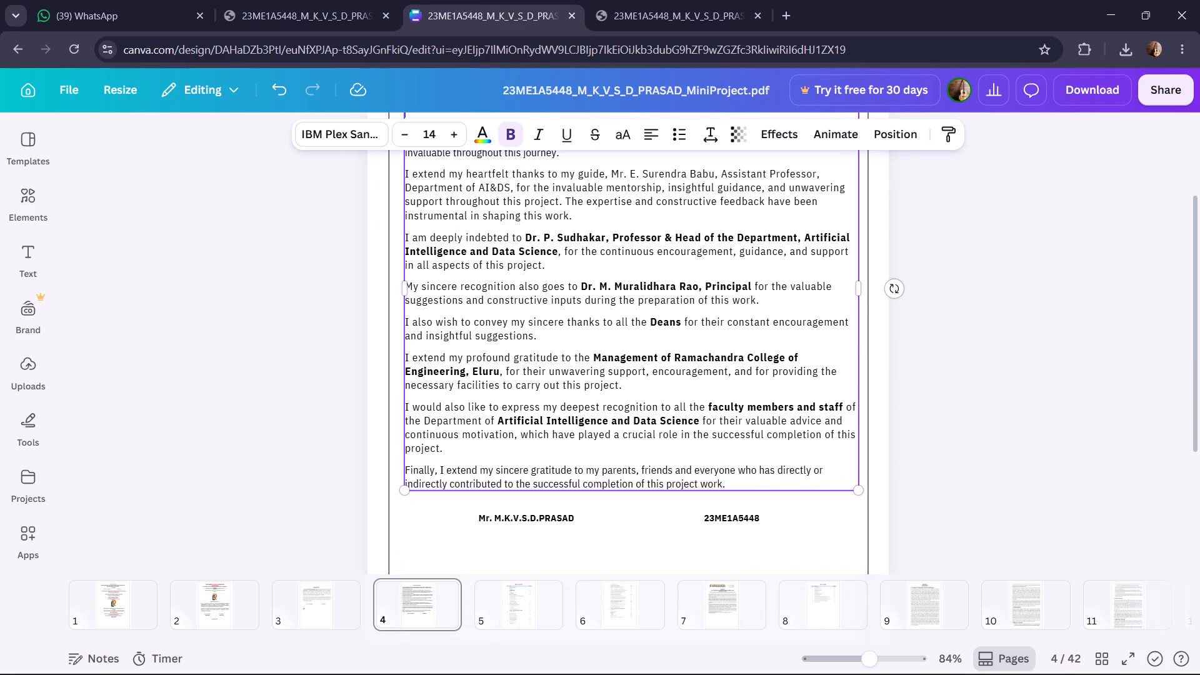
left_click(334, 0)
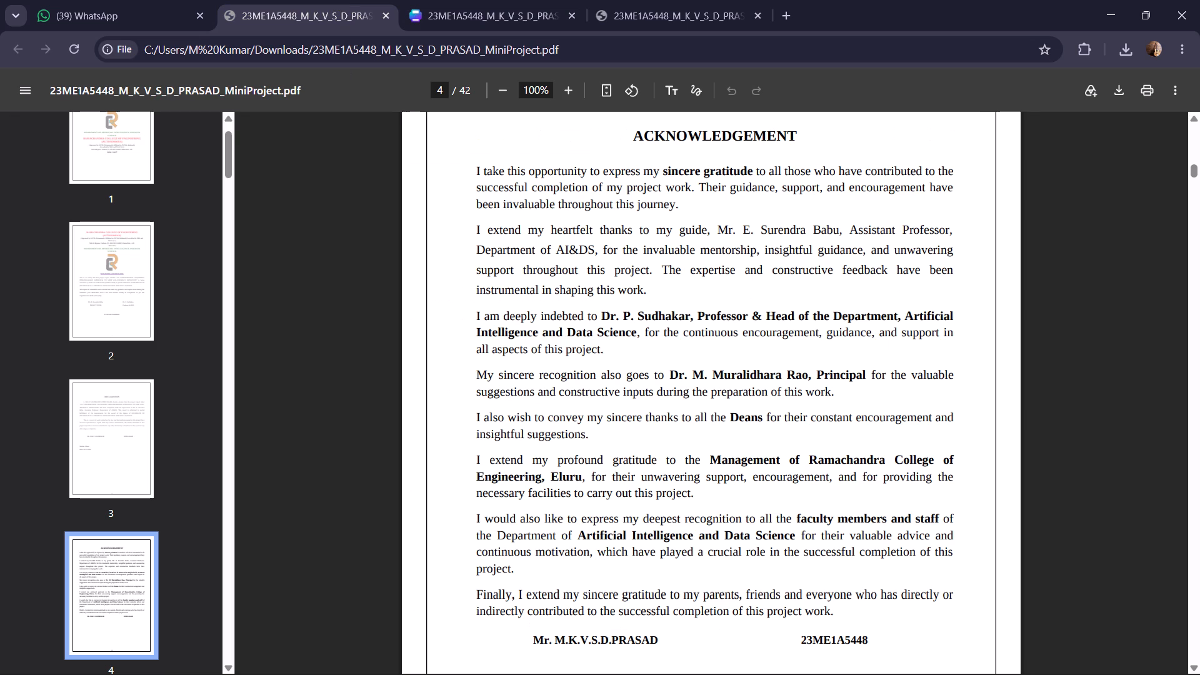
scroll(651, 439, "up", 1)
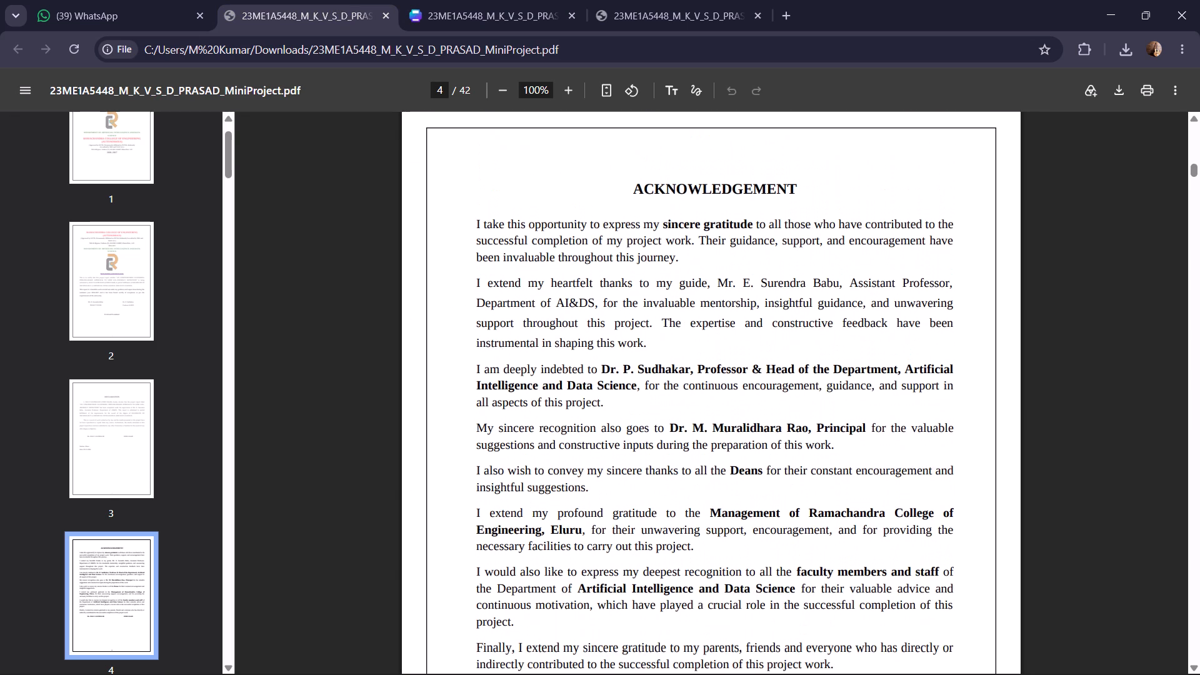
left_click(499, 0)
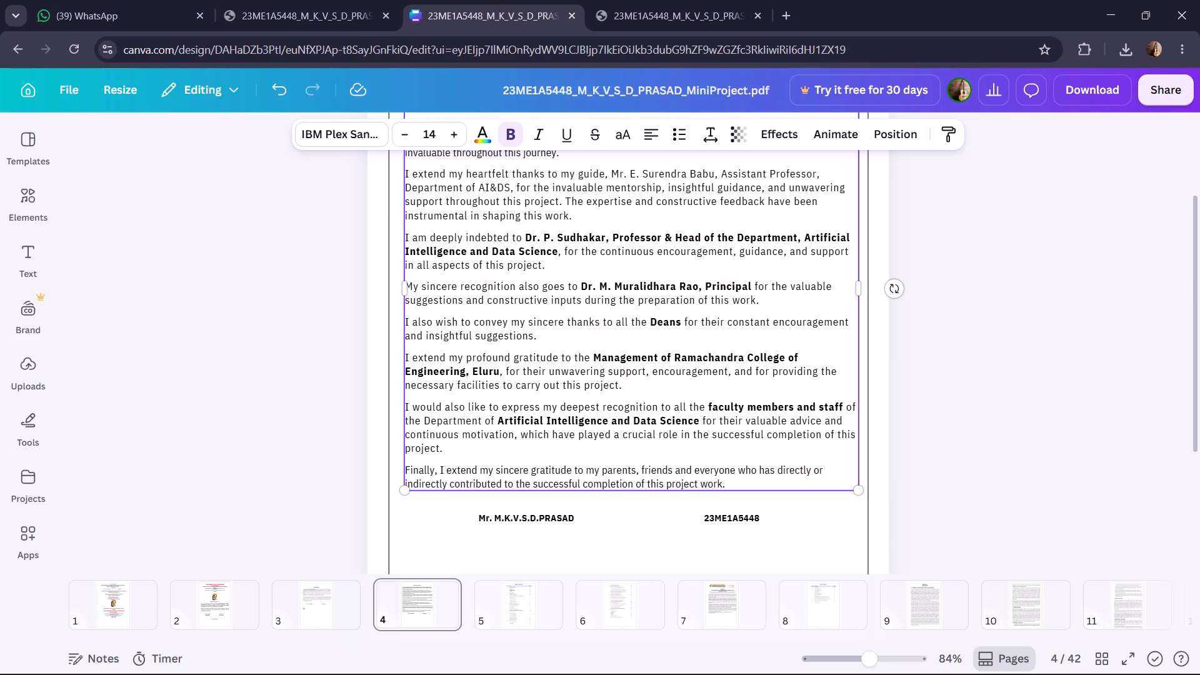
scroll(872, 342, "up", 1)
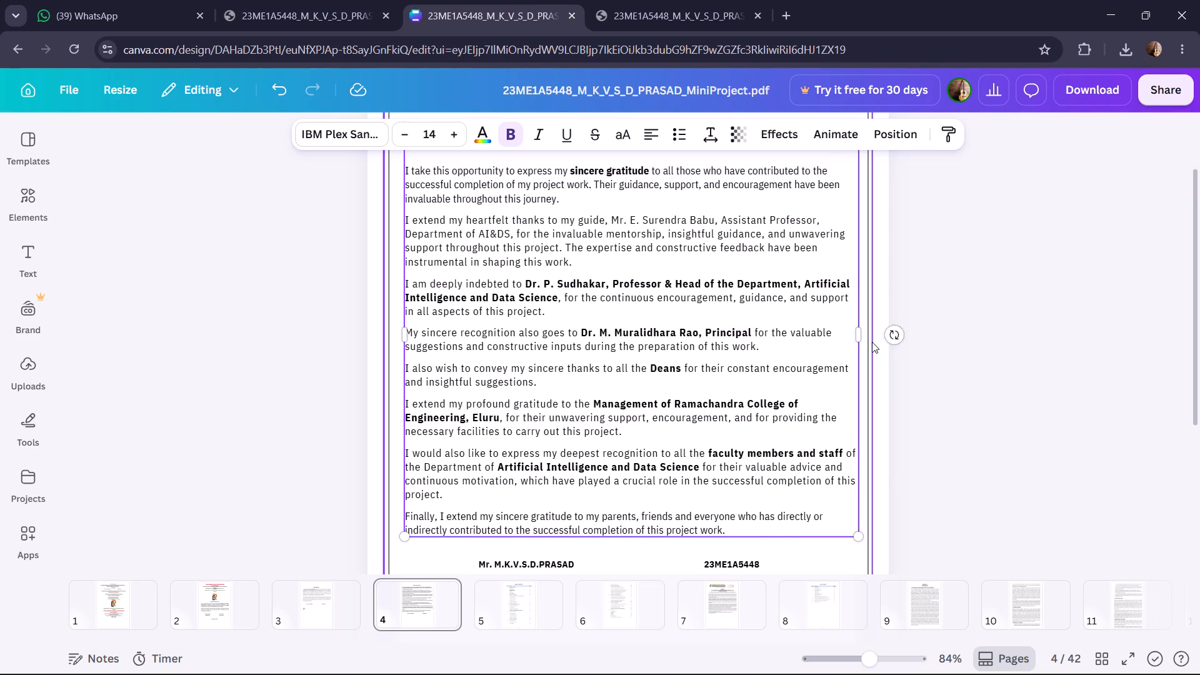
scroll(872, 342, "up", 2)
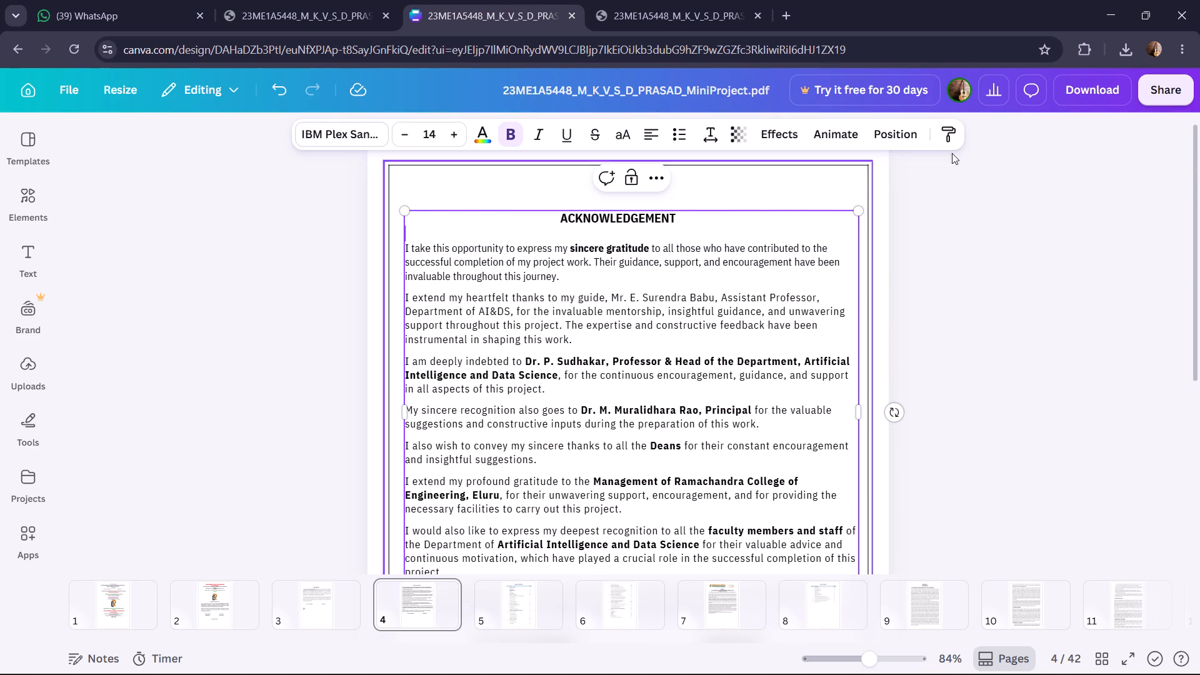
Download all pages of the report as a digital PDF and save it in the Downloads folder under the suggested name.
left_click(1089, 84)
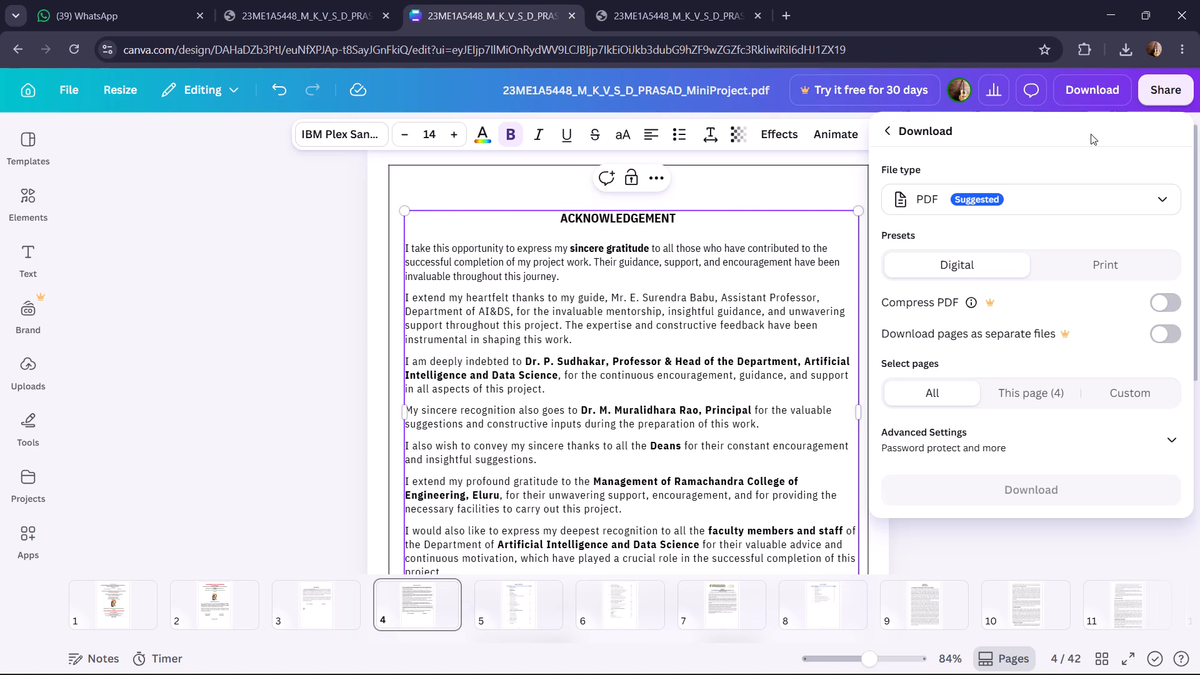
left_click(1018, 496)
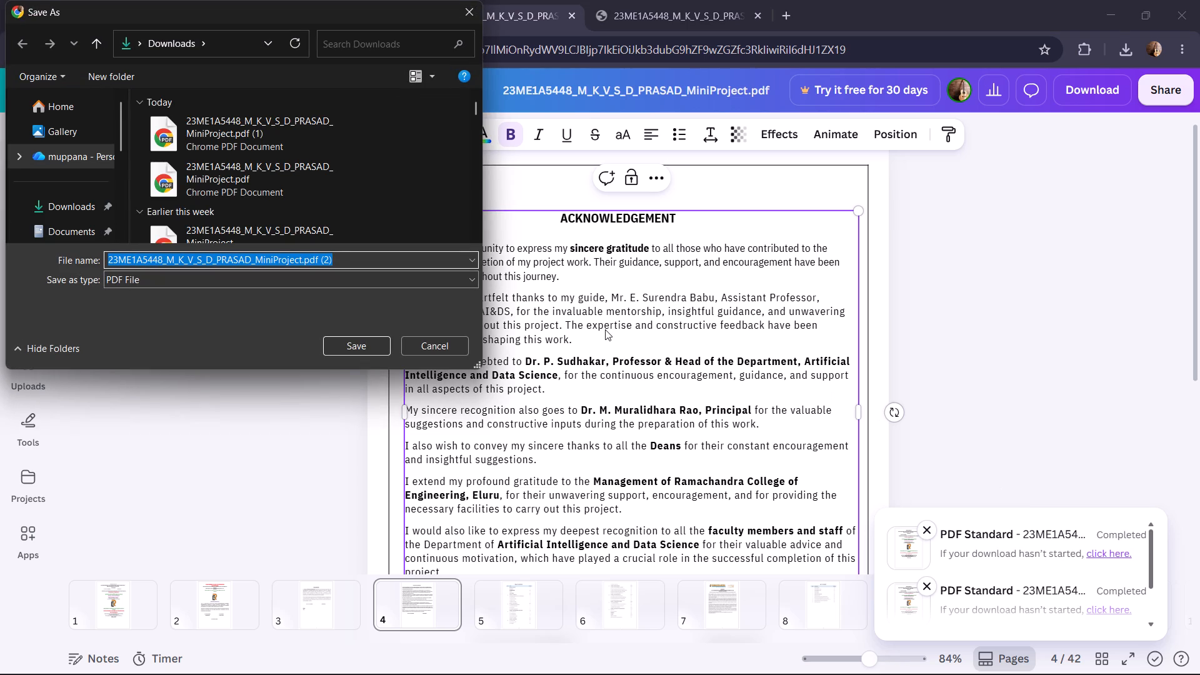
key("Return")
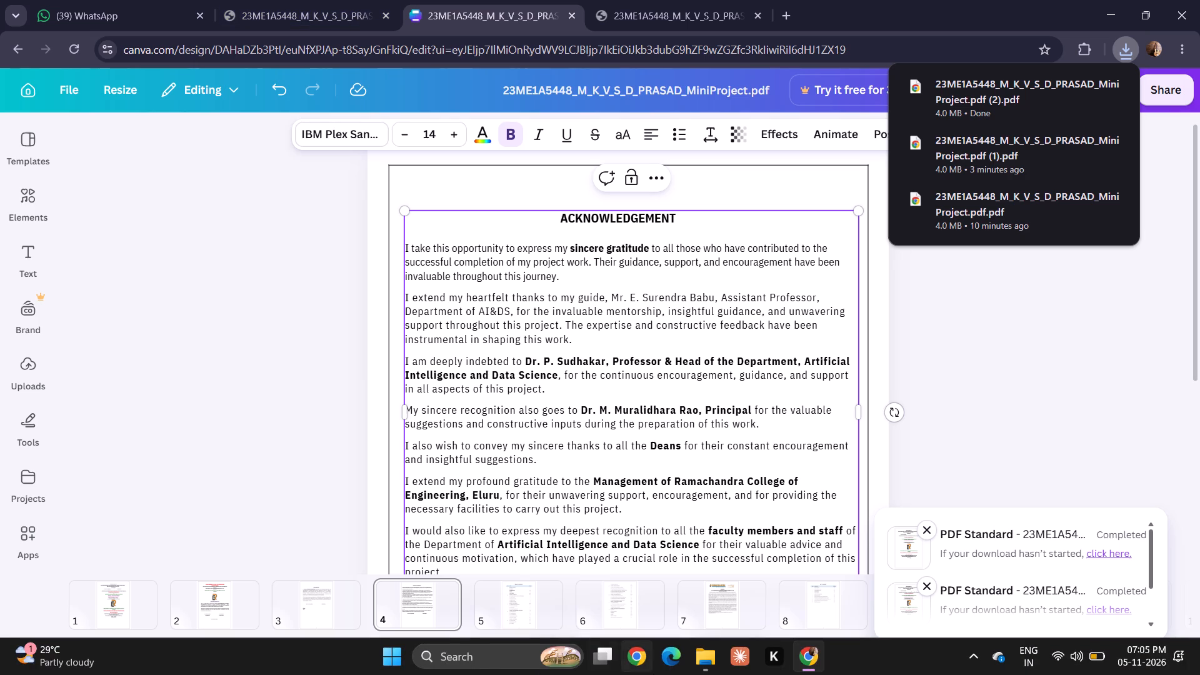
Open the newest downloaded report PDF from File Explorer and review its title page and bonafide certificate page.
left_click(701, 657)
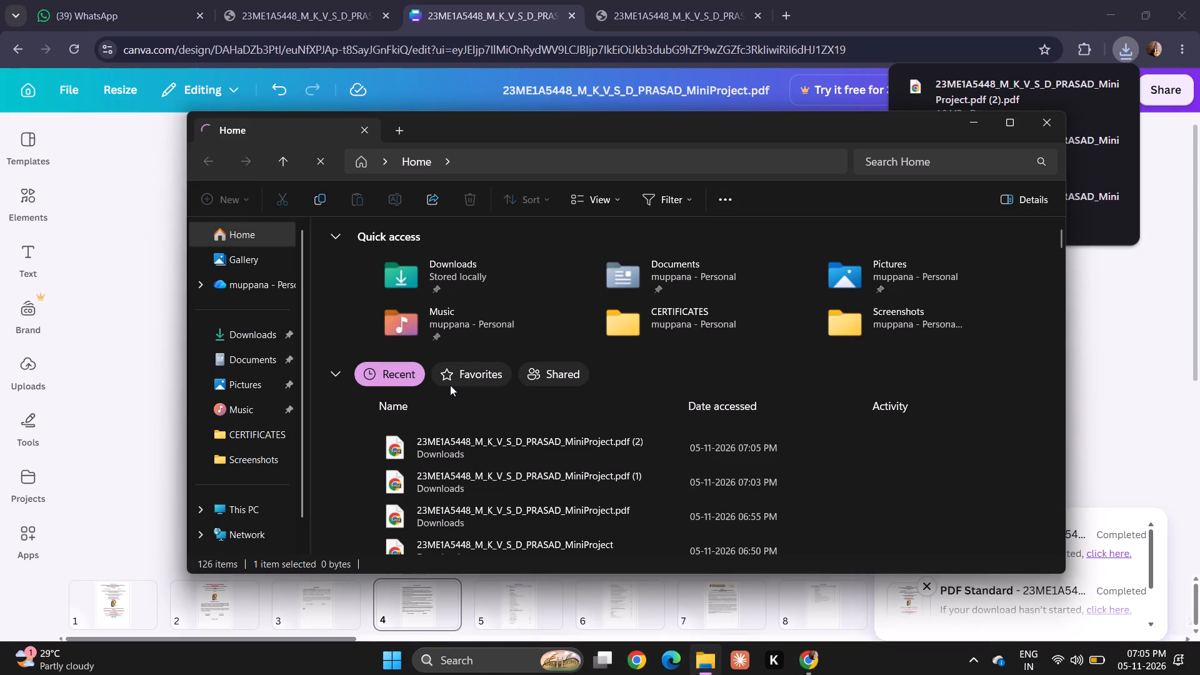
double_click(504, 447)
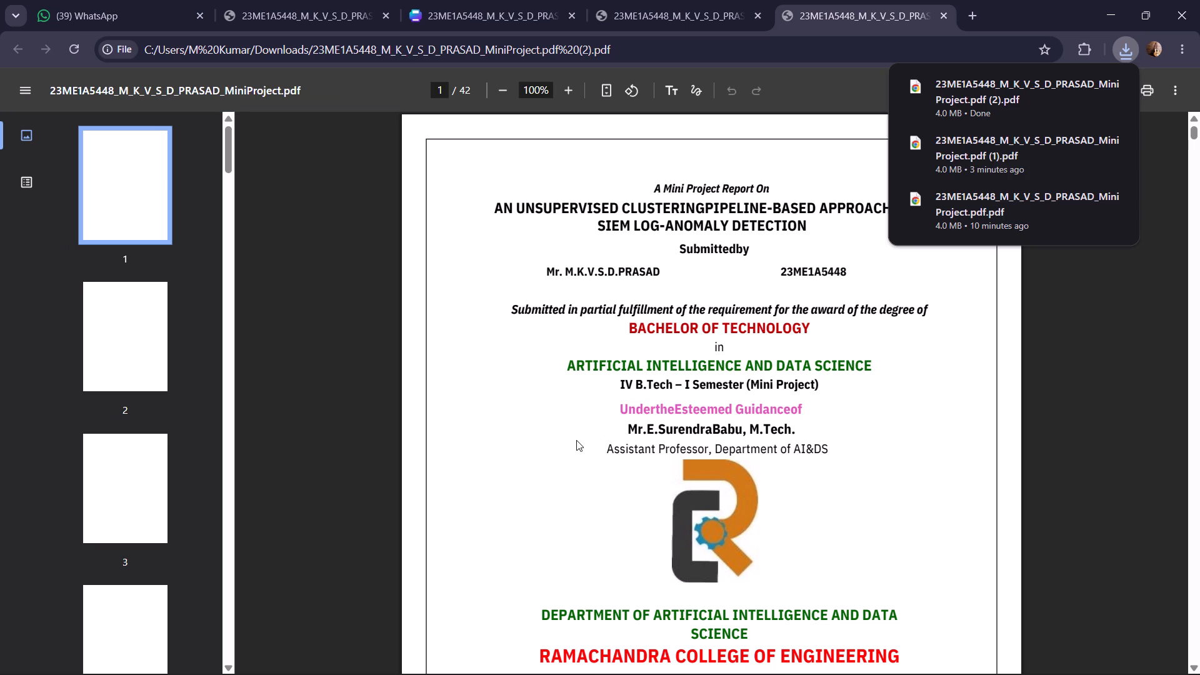
scroll(576, 440, "down", 5)
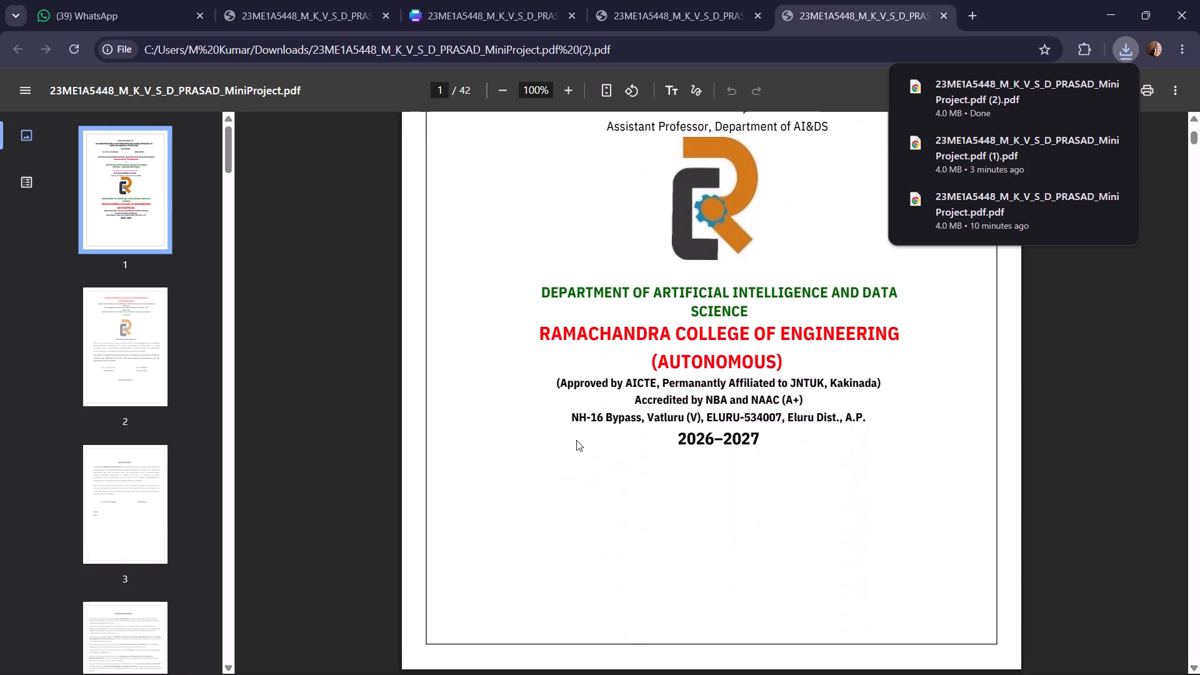
scroll(576, 440, "down", 7)
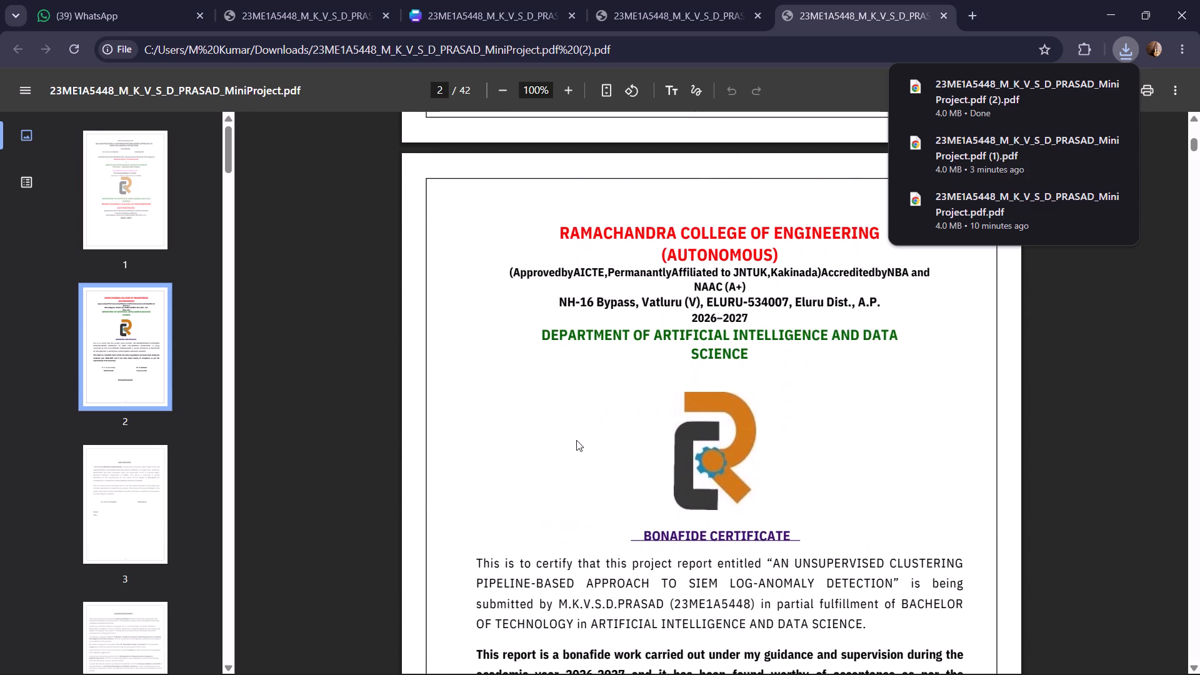
scroll(576, 440, "down", 2)
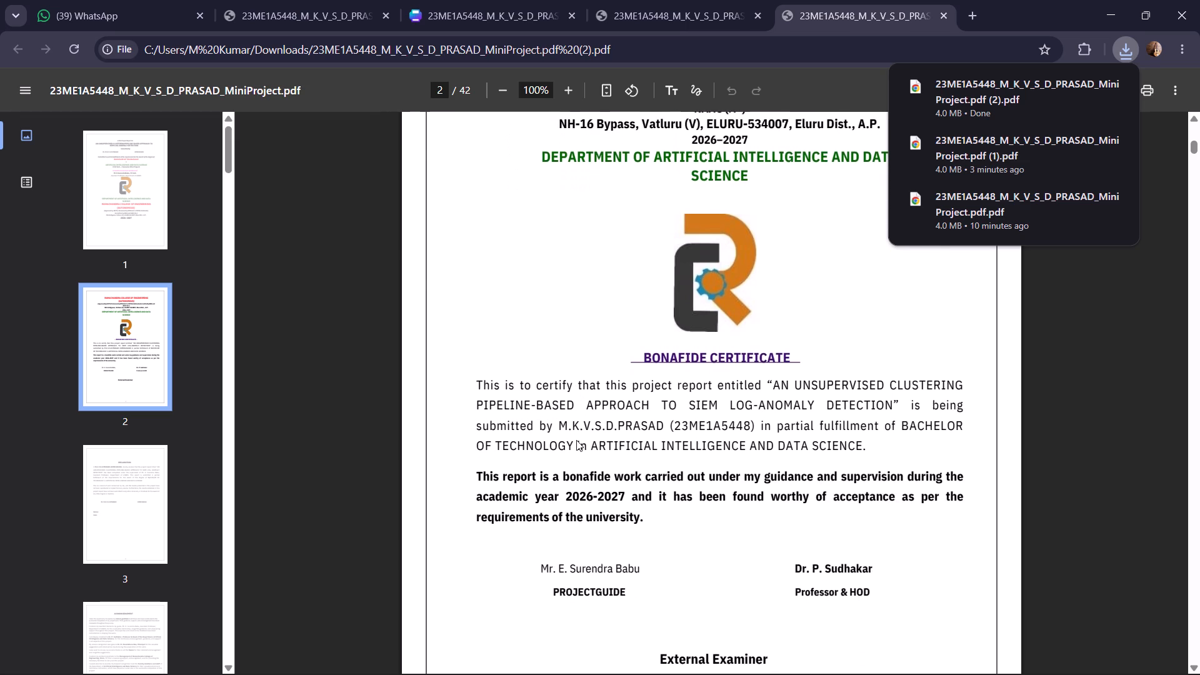
scroll(576, 440, "up", 4)
scroll(576, 440, "down", 2)
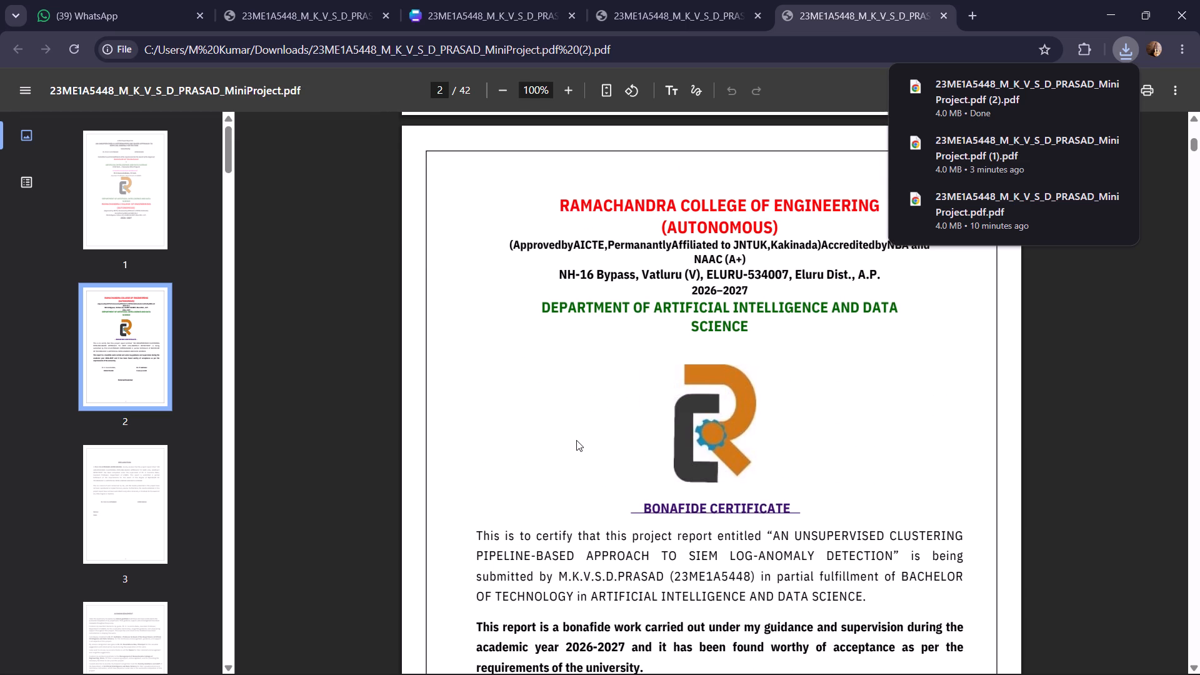
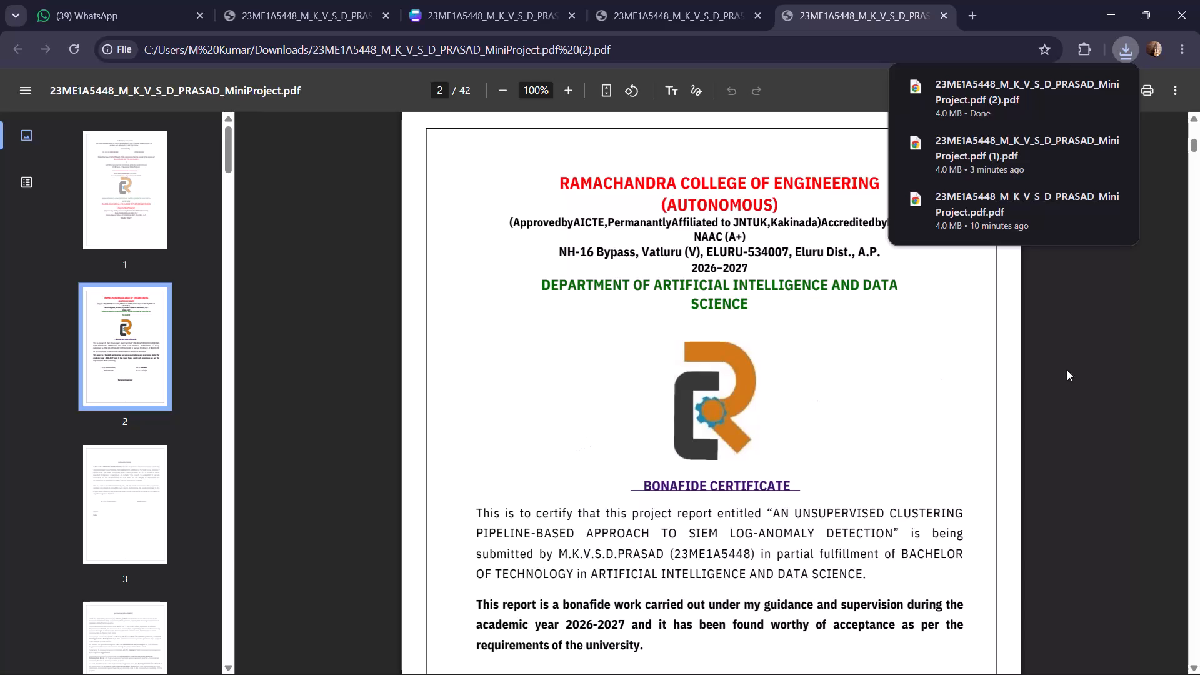
Review the bonafide certificate, declaration and acknowledgement pages of the newest exported report PDF.
left_click(1146, 382)
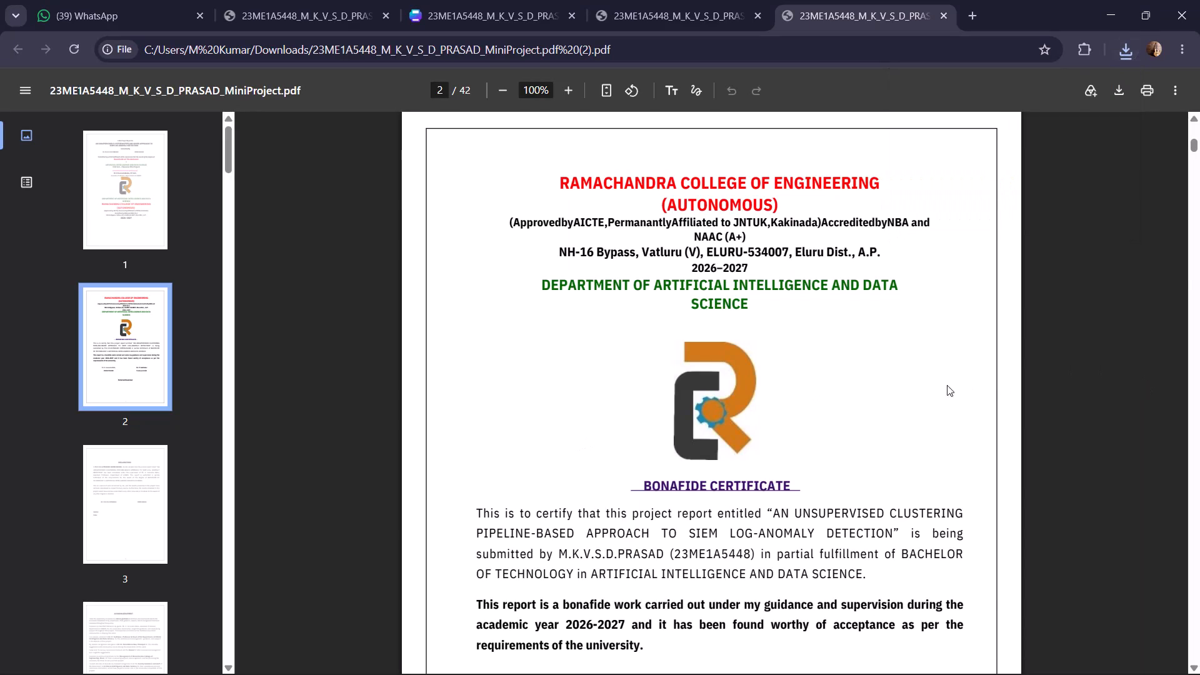
scroll(925, 394, "up", 1)
scroll(925, 394, "down", 1)
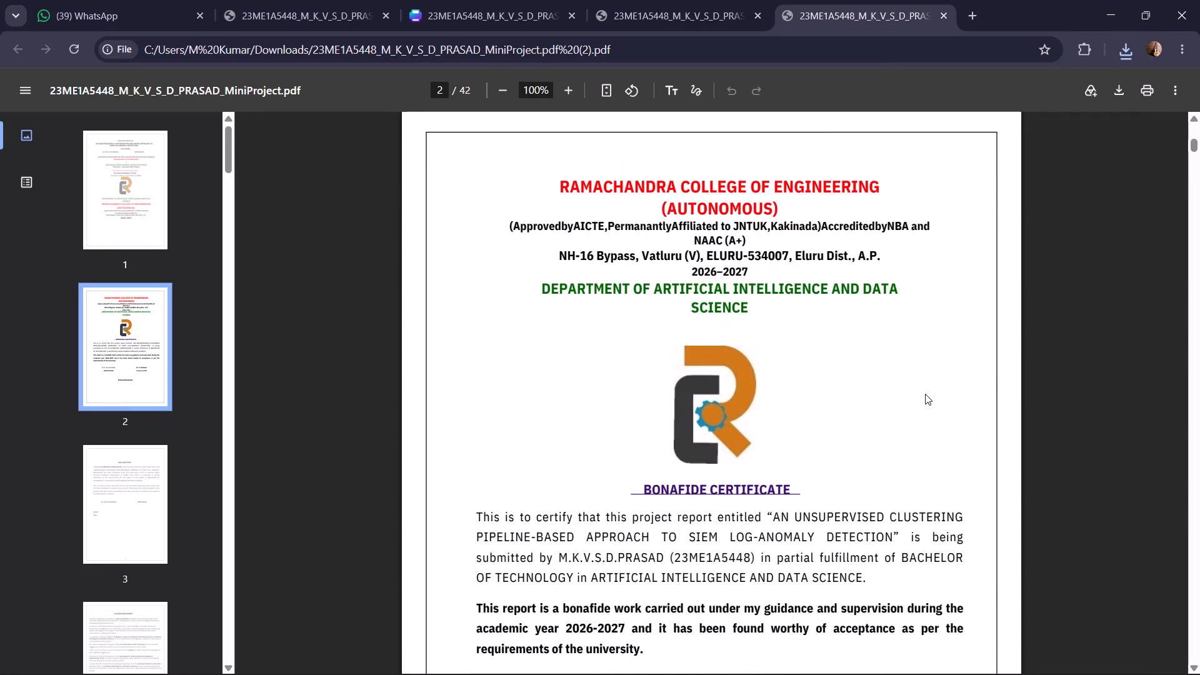
scroll(925, 394, "down", 4)
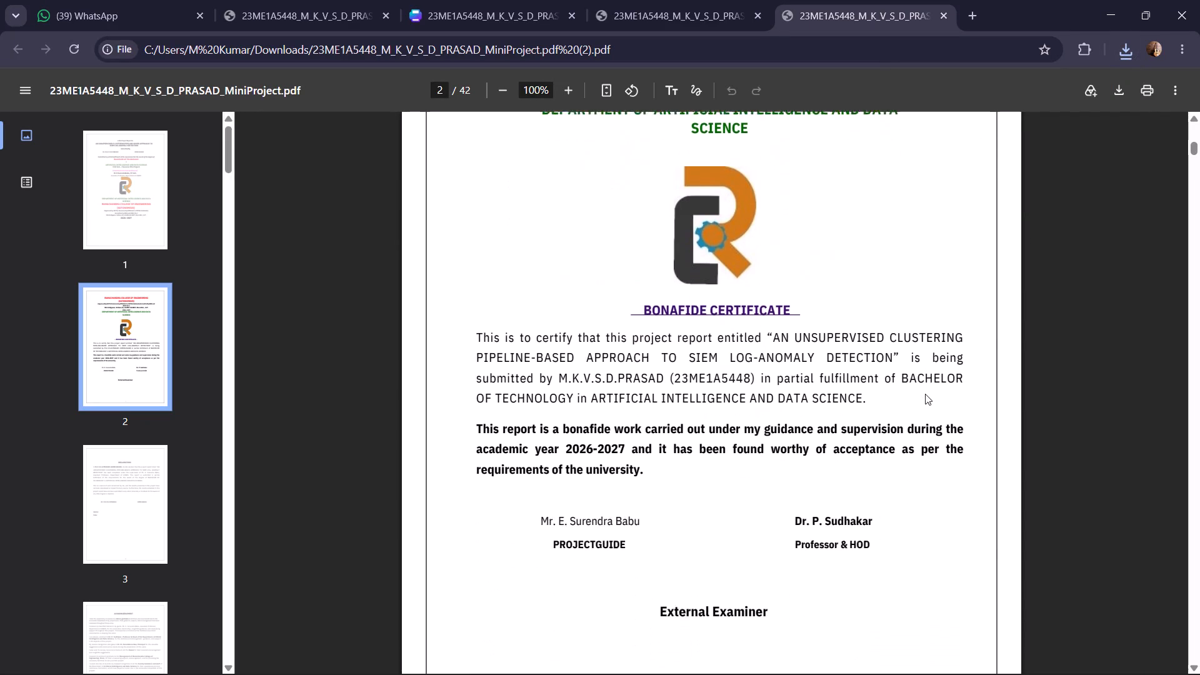
scroll(925, 394, "down", 1)
scroll(925, 394, "up", 4)
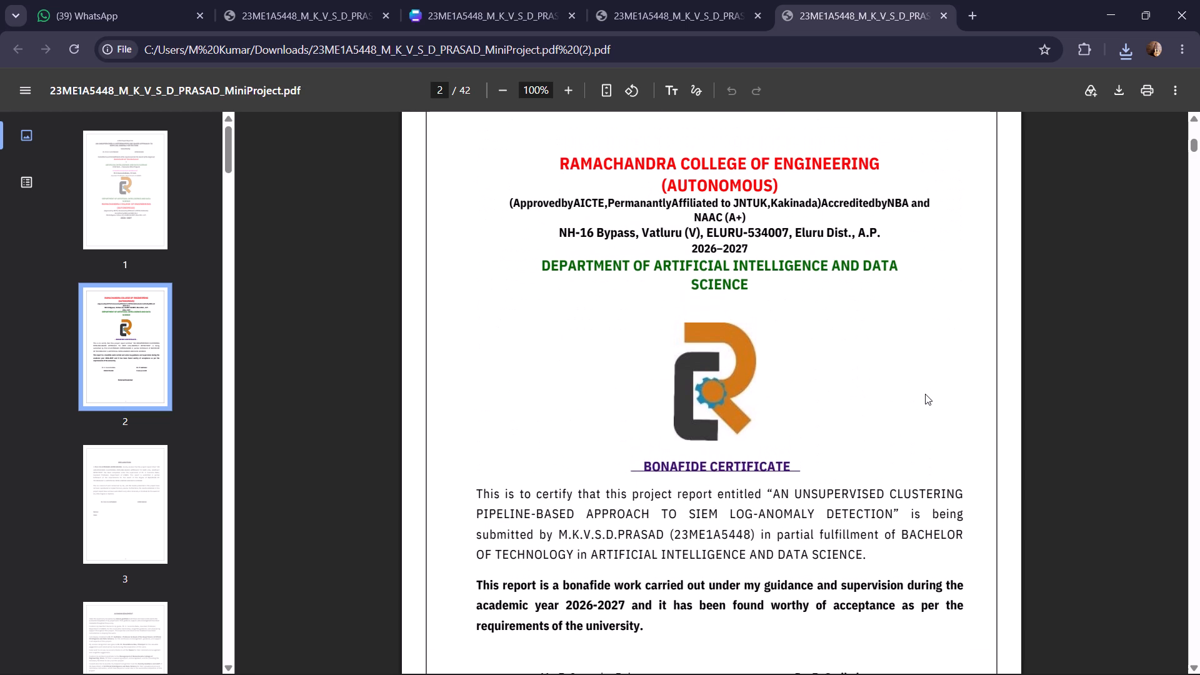
scroll(925, 394, "down", 6)
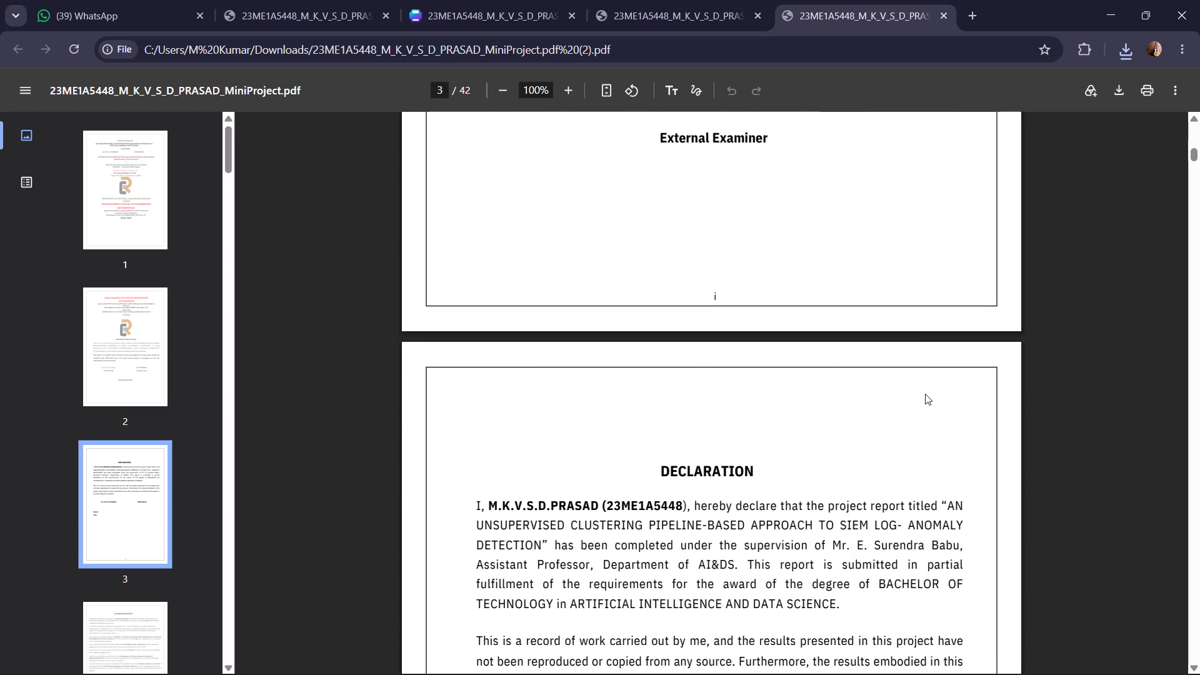
scroll(925, 394, "down", 3)
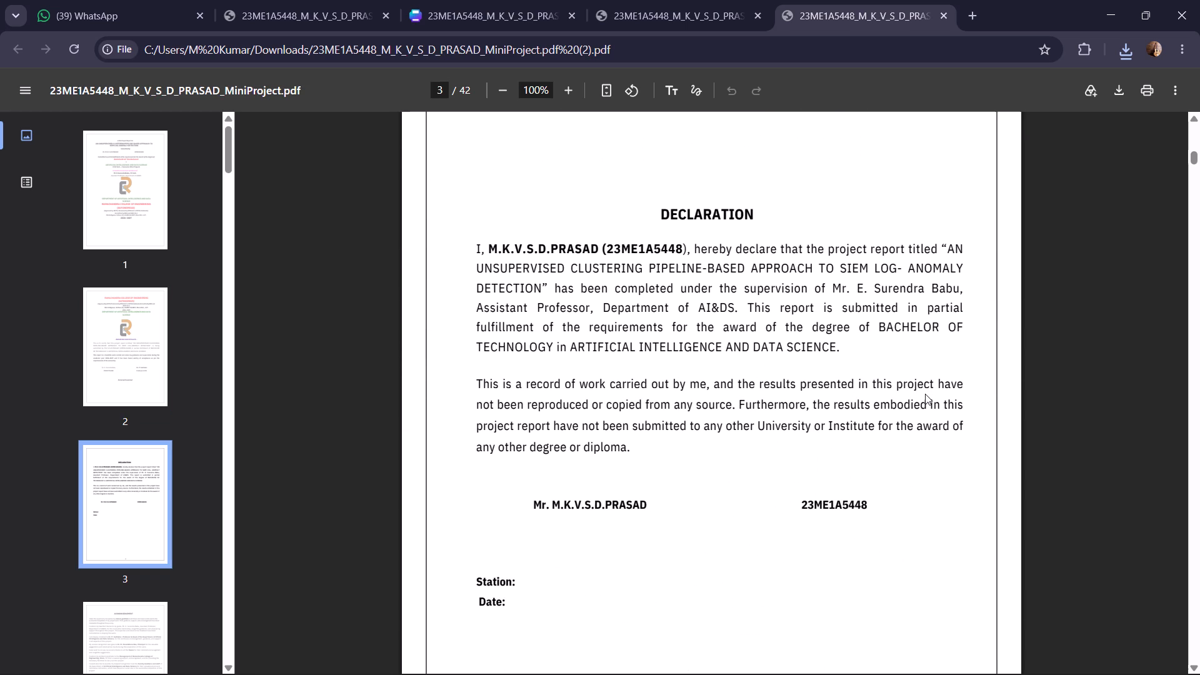
scroll(925, 394, "down", 9)
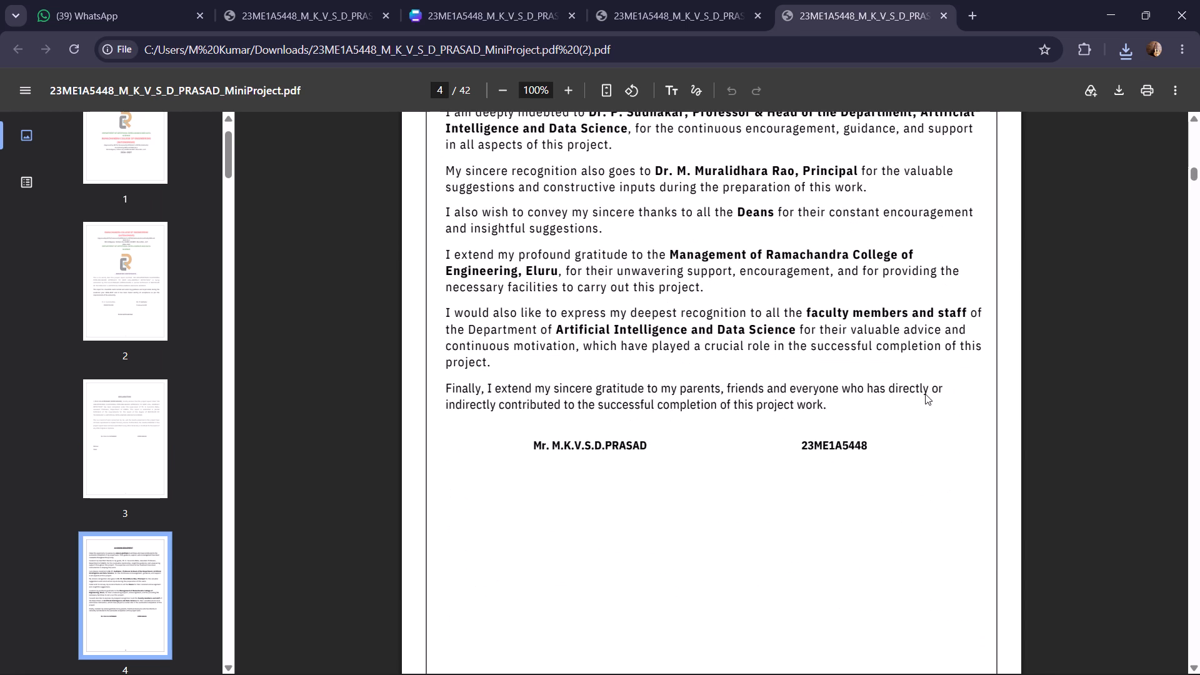
scroll(925, 394, "up", 4)
Check the table of contents, abstract and list of figures pages of the newest exported PDF.
scroll(925, 394, "down", 9)
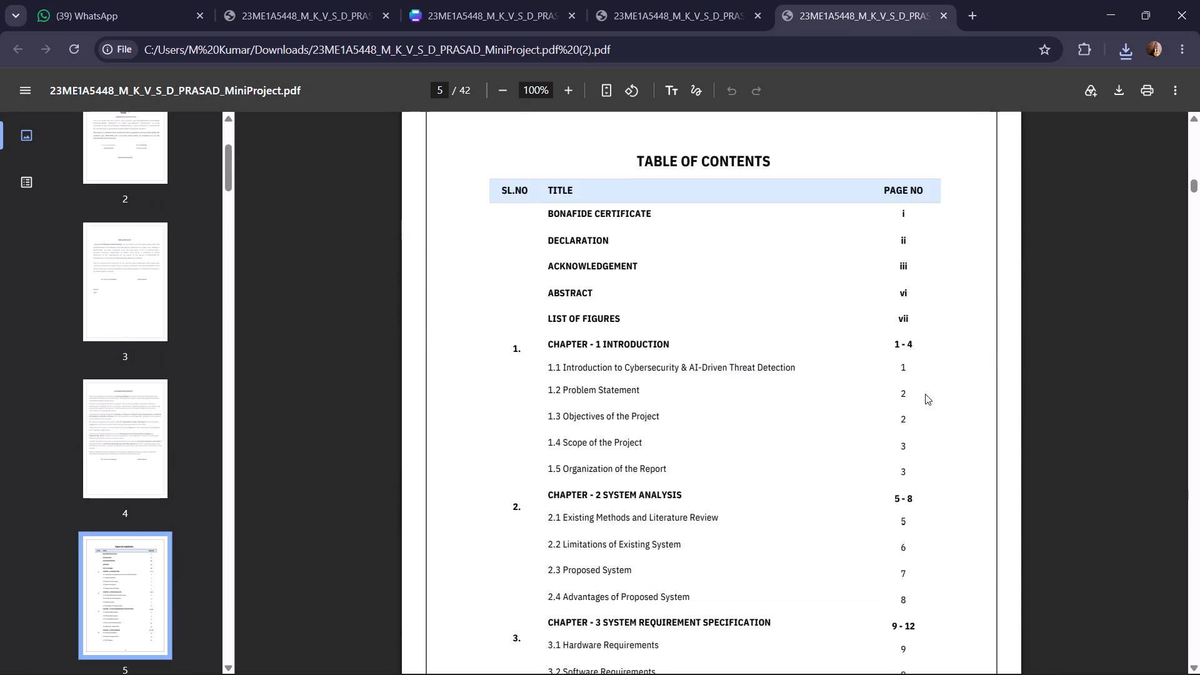
scroll(925, 394, "down", 11)
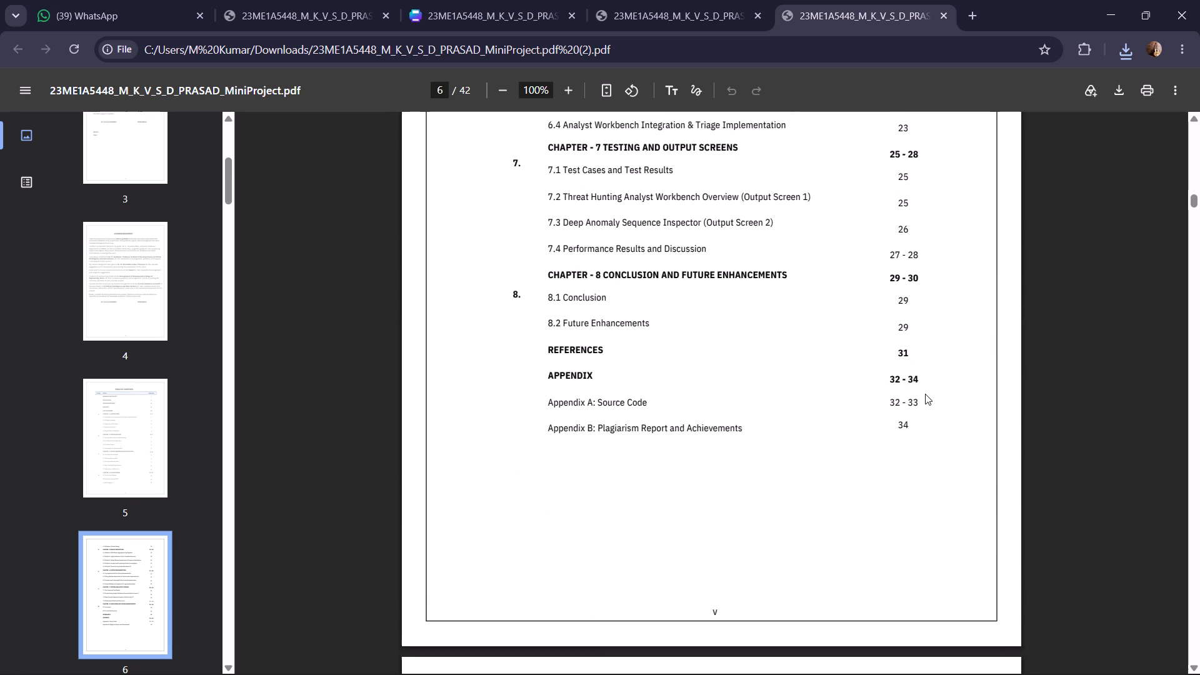
scroll(925, 394, "down", 6)
scroll(925, 394, "up", 4)
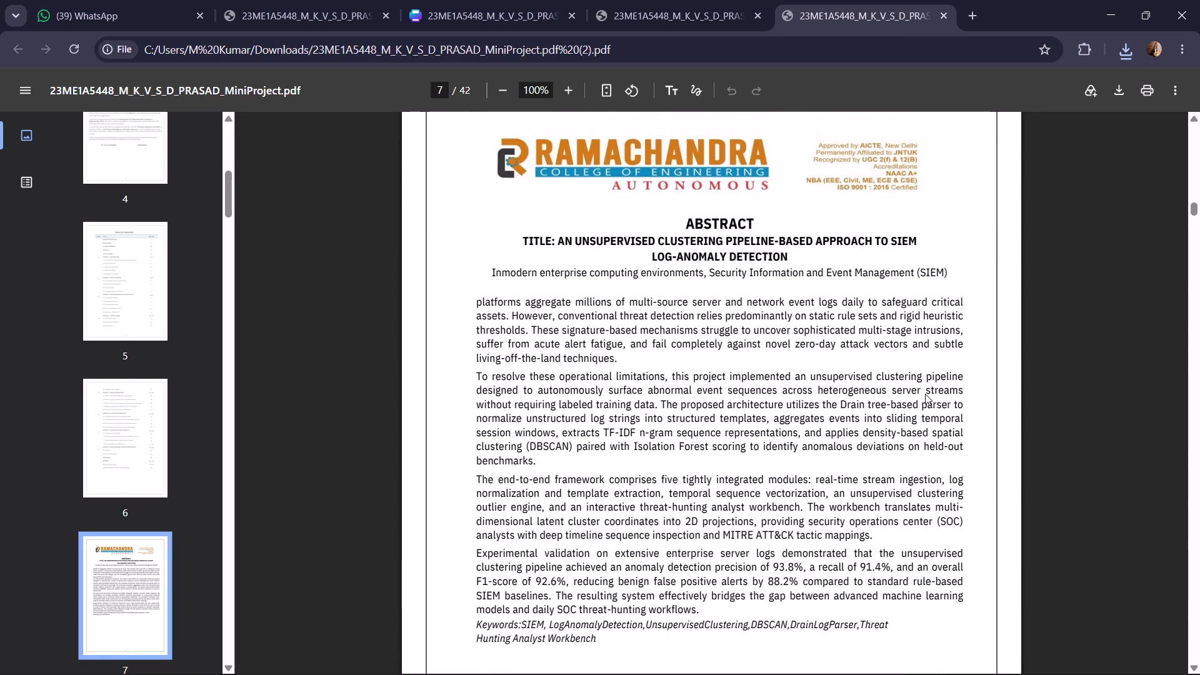
scroll(925, 394, "up", 10)
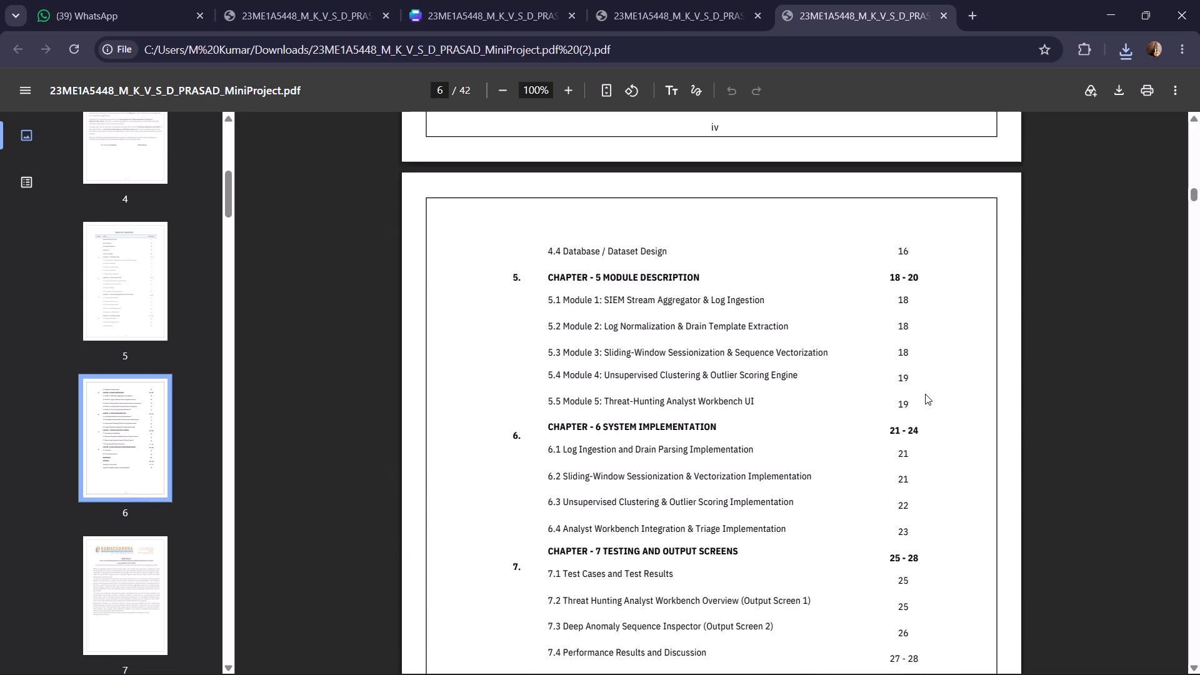
scroll(925, 394, "down", 13)
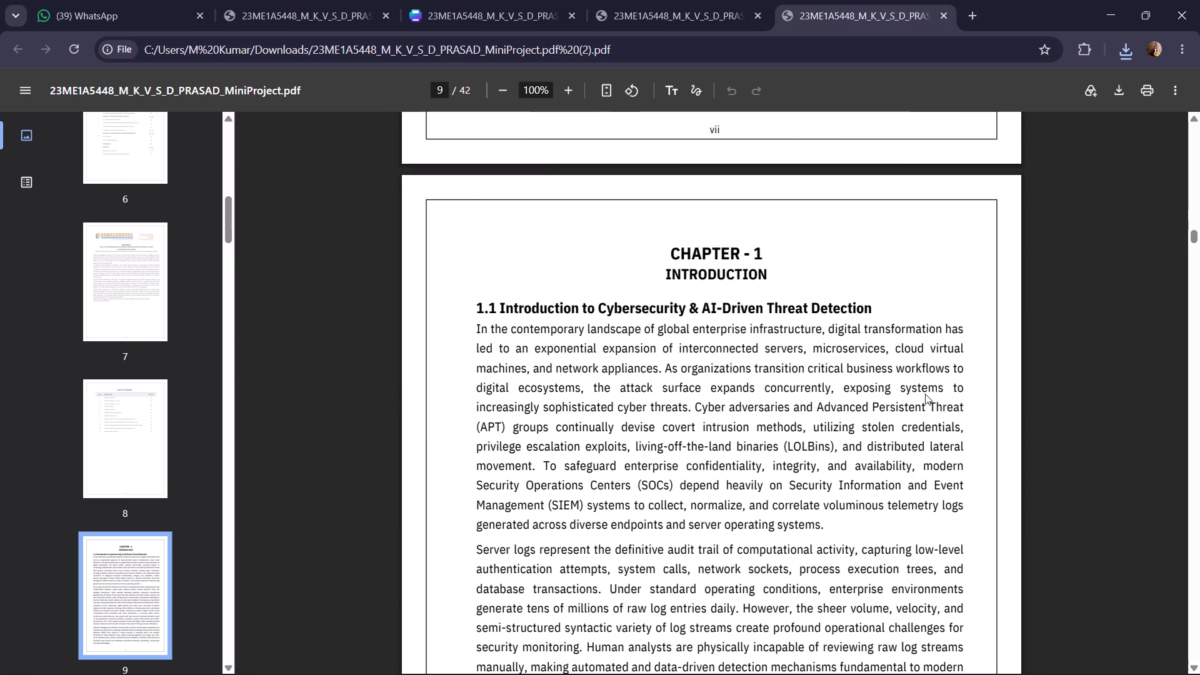
Review the chapter pages of the newest exported PDF through to the hardware and software requirements tables on page 17.
scroll(925, 394, "down", 13)
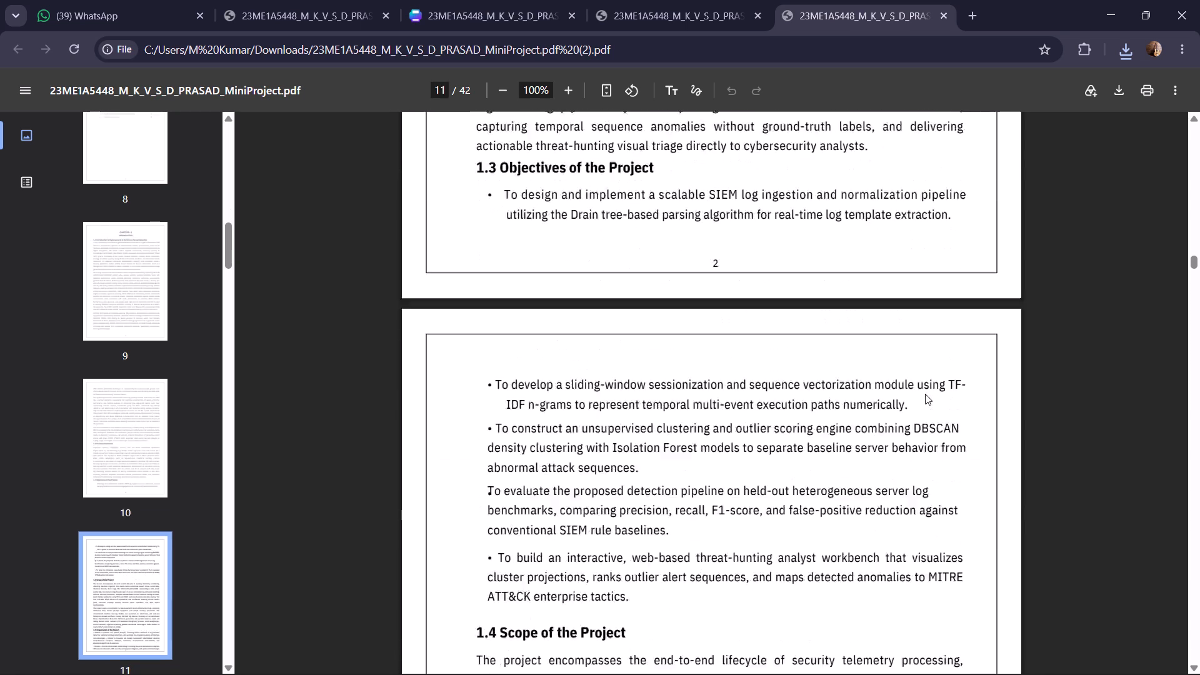
scroll(925, 394, "down", 13)
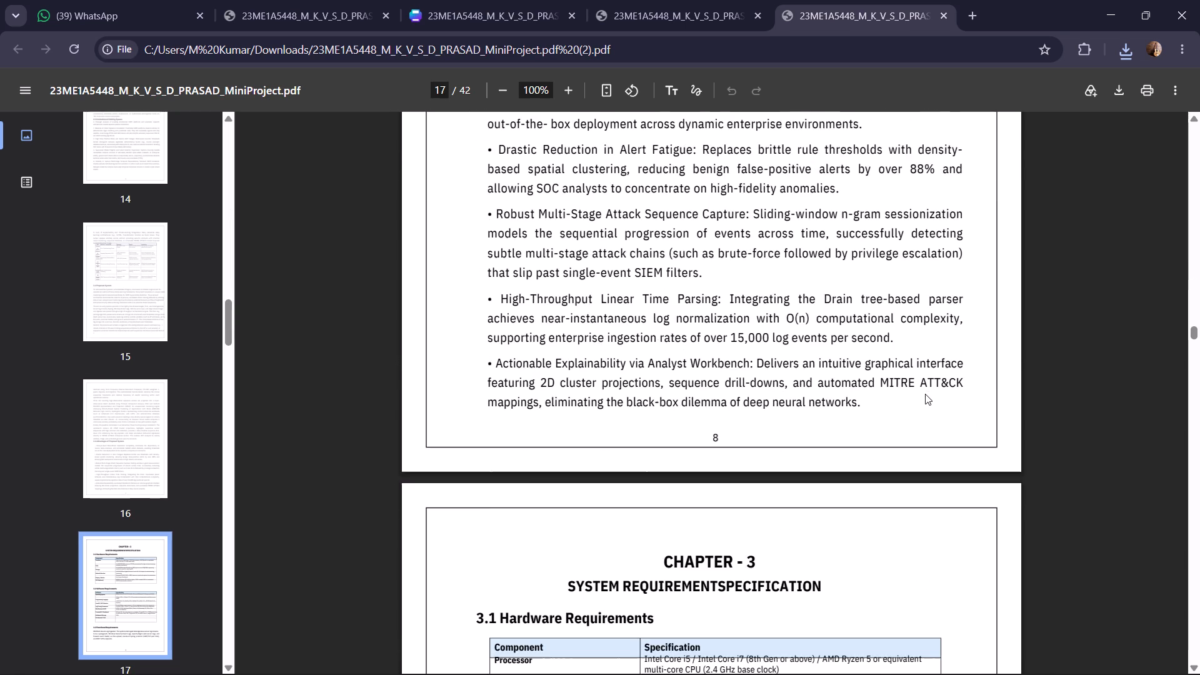
scroll(925, 394, "down", 1)
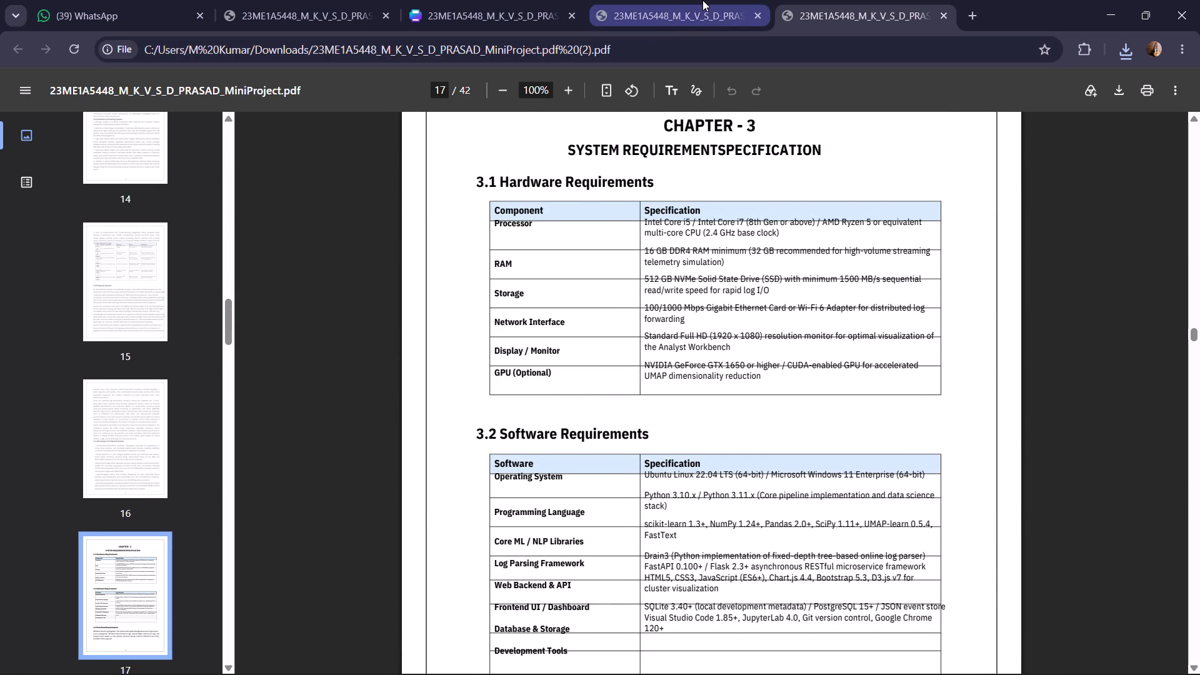
Switch to the previous exported PDF and examine its pages from the acknowledgement to the literature comparison table on page 15.
left_click(669, 3)
scroll(641, 236, "down", 7)
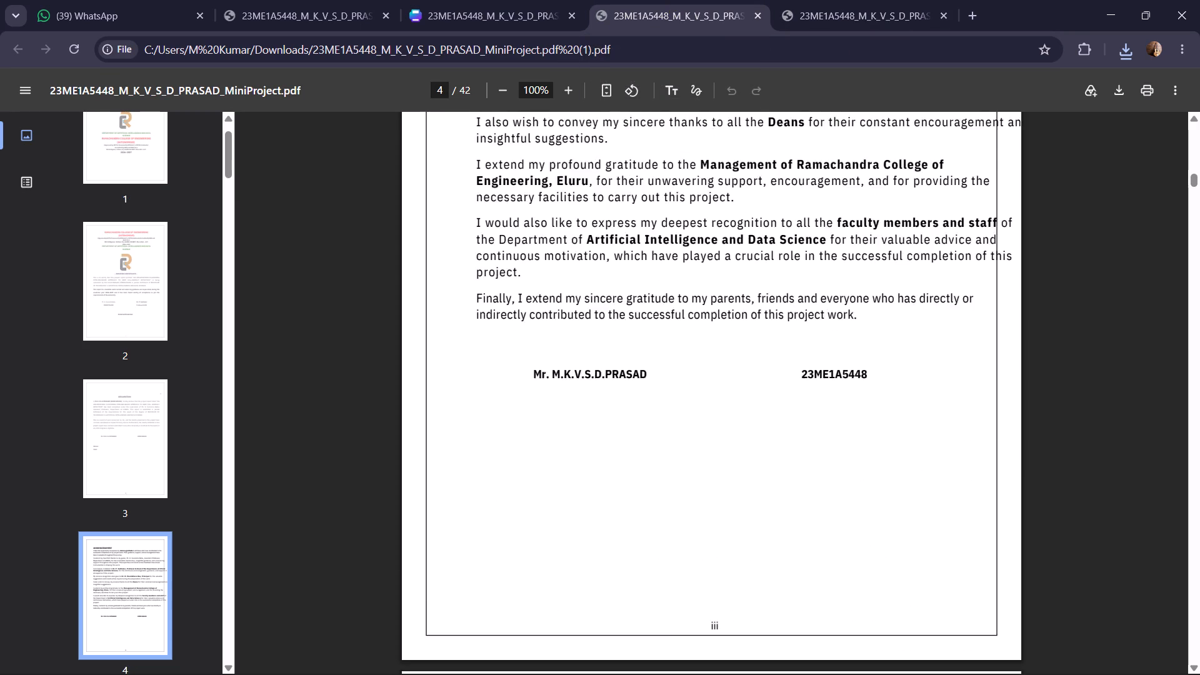
scroll(641, 236, "down", 20)
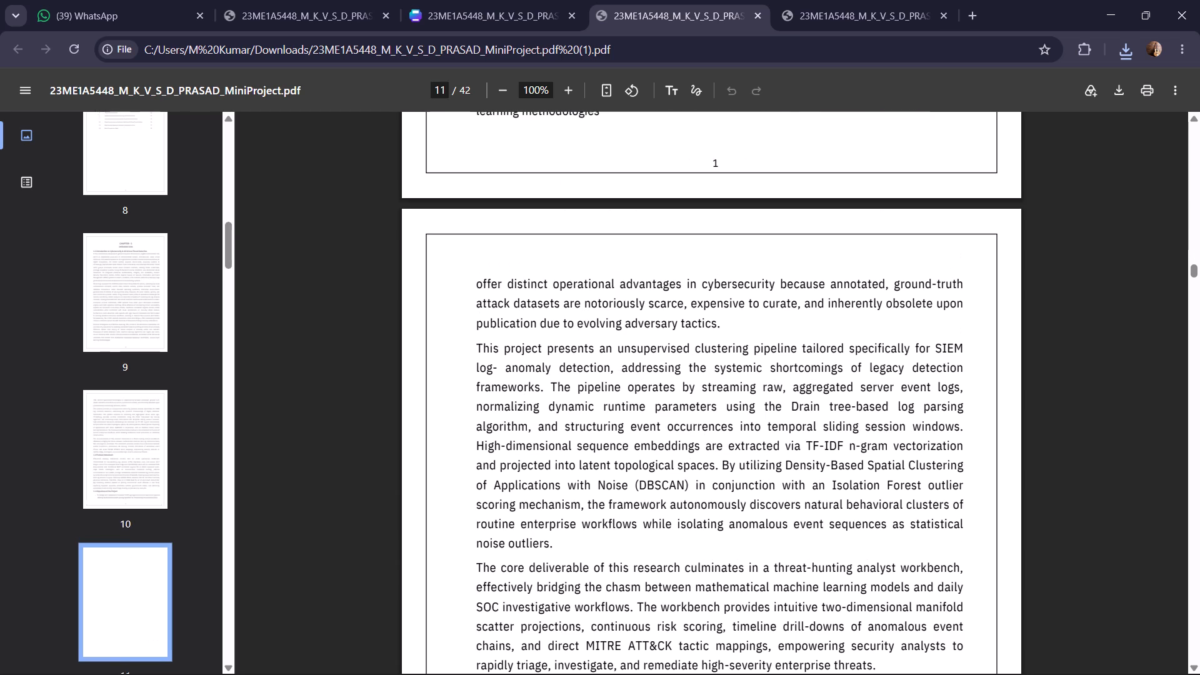
scroll(641, 236, "down", 12)
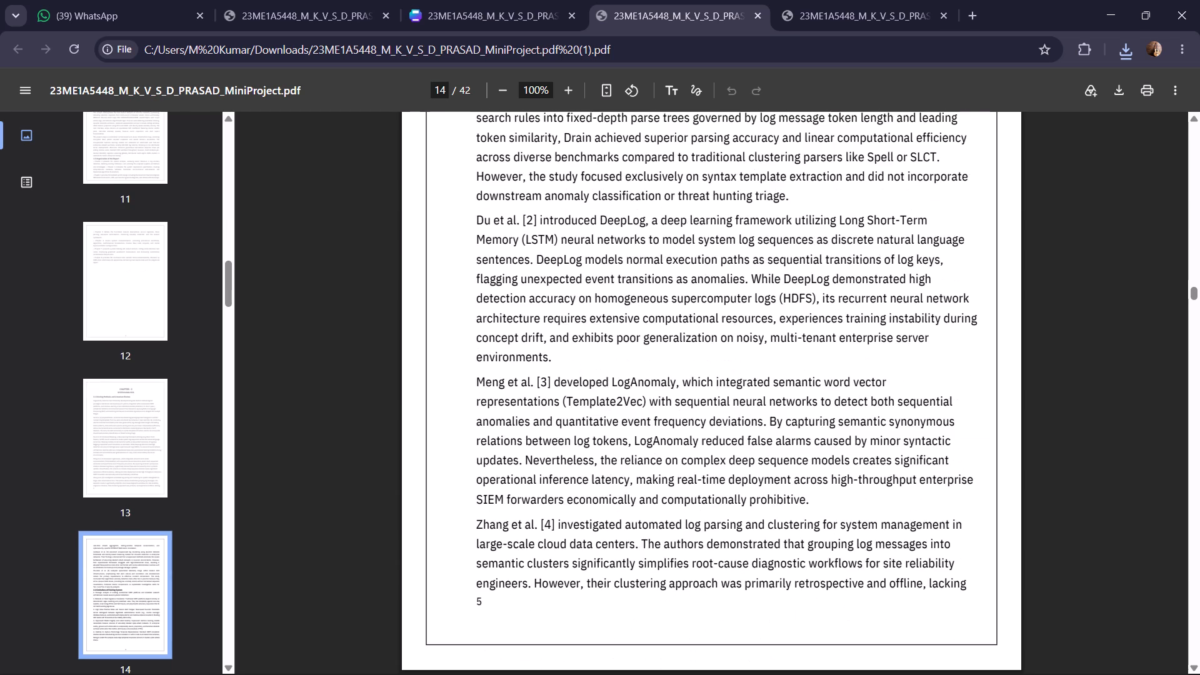
scroll(641, 236, "down", 11)
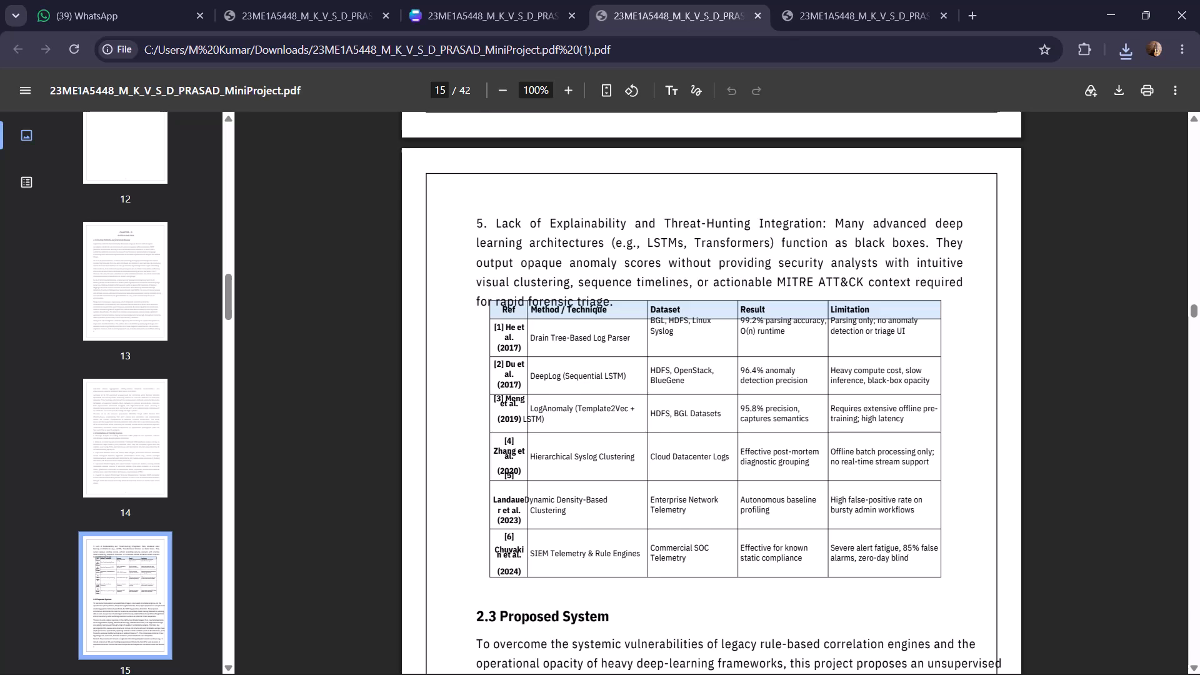
scroll(641, 236, "up", 4)
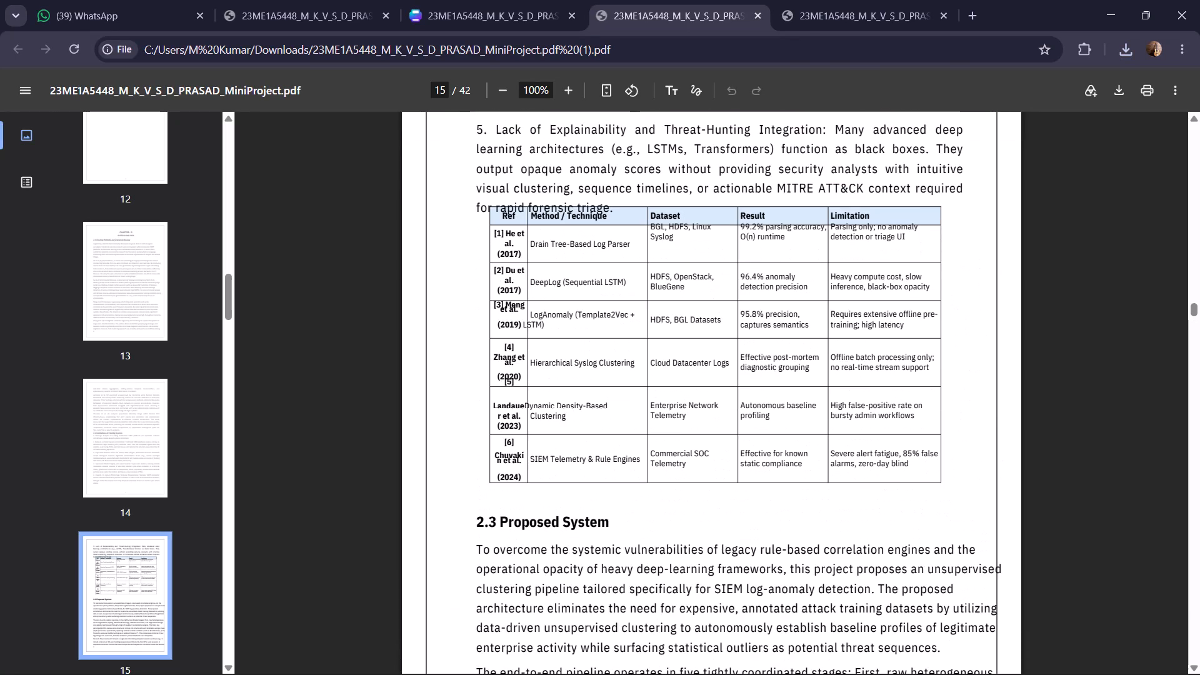
Switch to the original report PDF and look through it from page 4 to the literature comparison table on page 15.
left_click(527, 0)
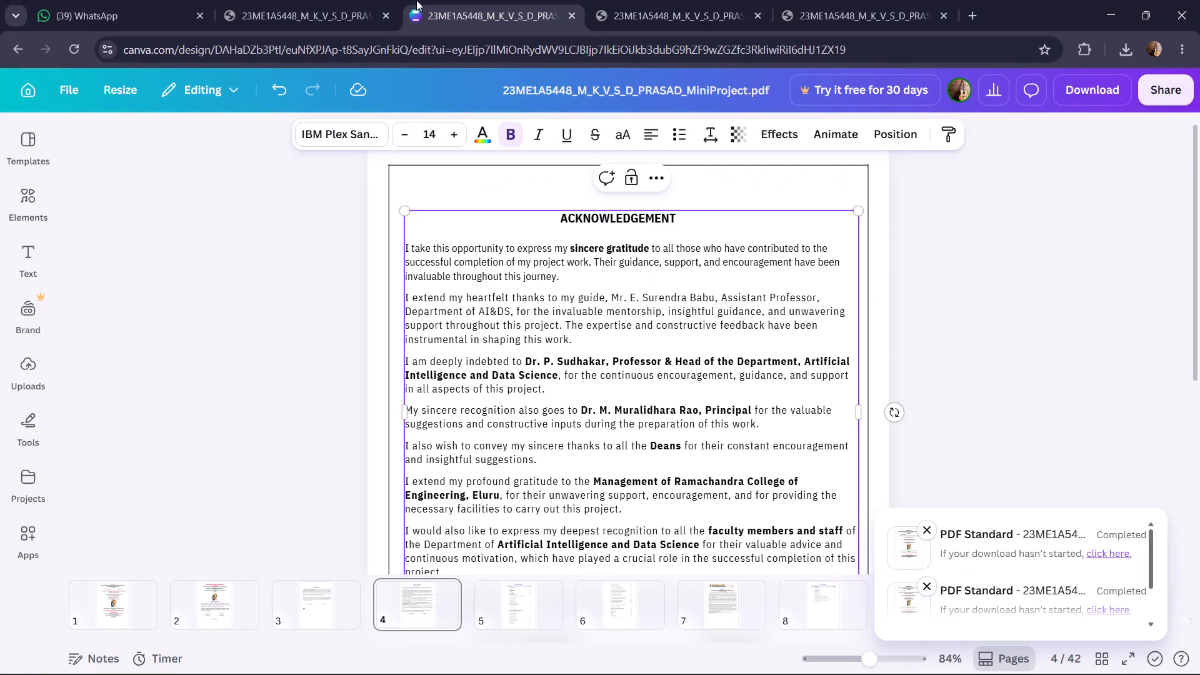
left_click(331, 0)
scroll(536, 291, "down", 4)
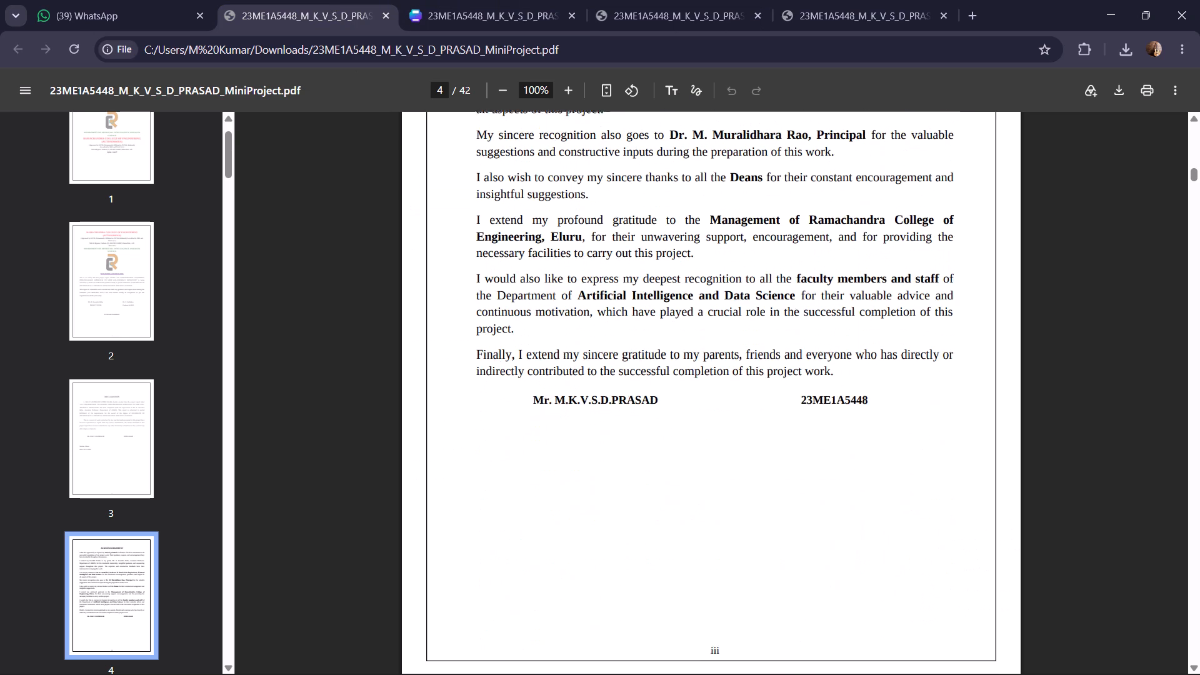
scroll(536, 291, "down", 14)
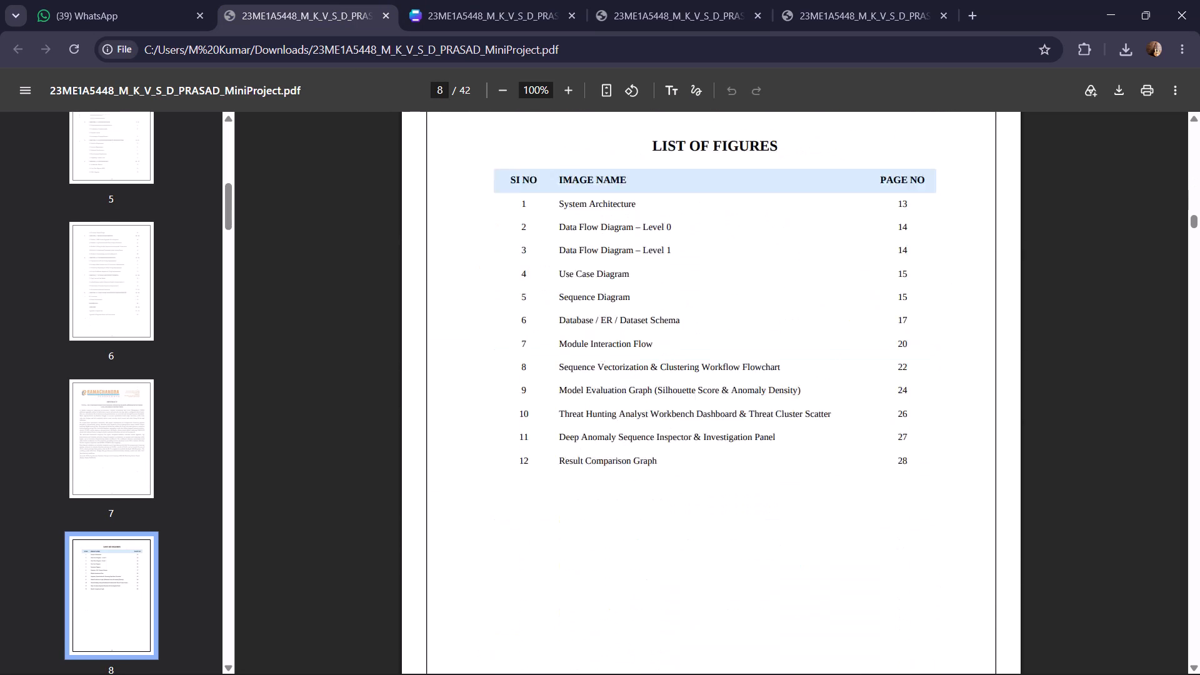
scroll(536, 291, "down", 12)
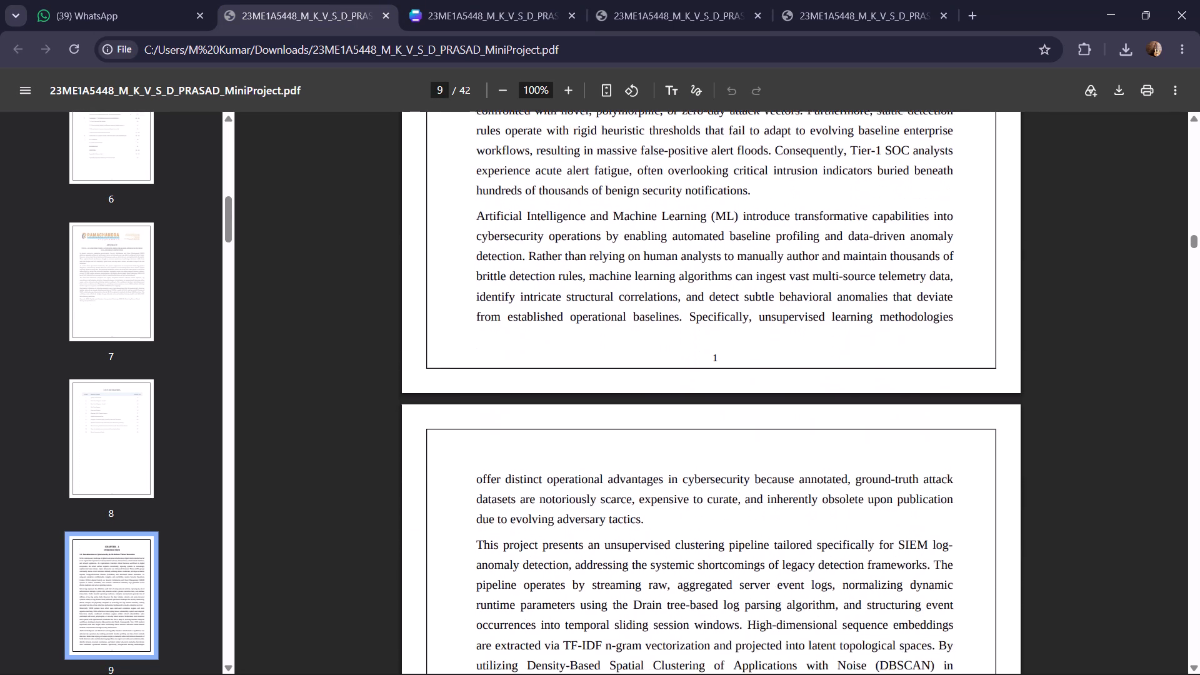
scroll(536, 291, "down", 14)
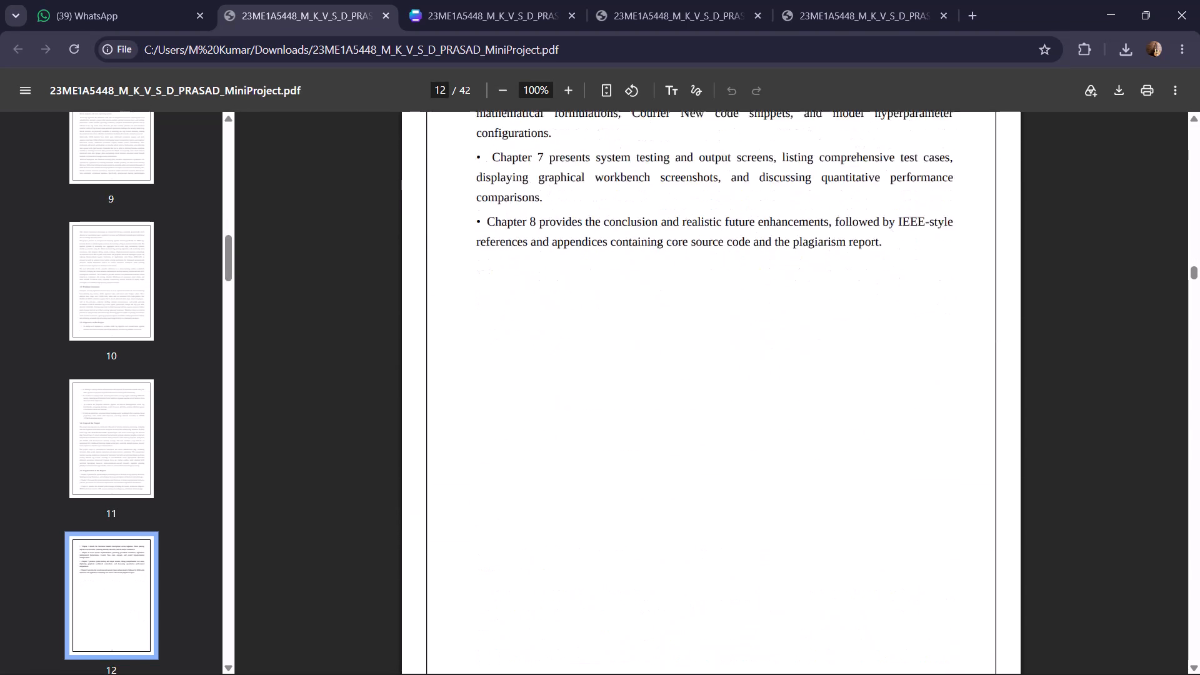
scroll(536, 291, "down", 12)
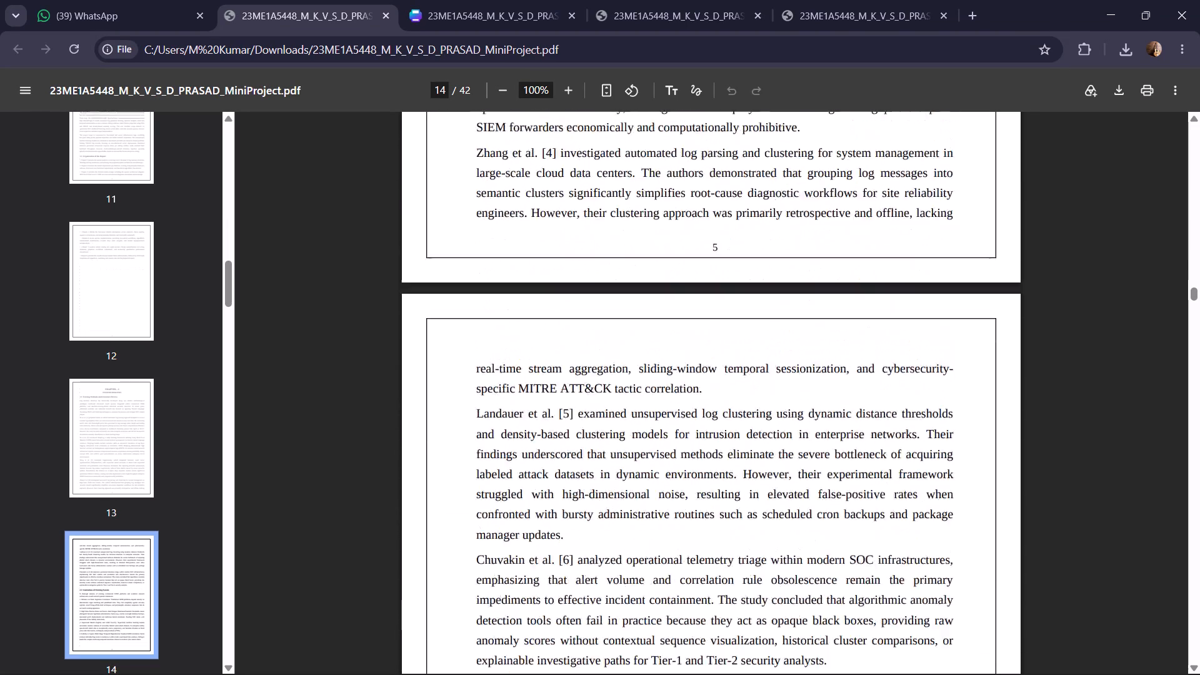
scroll(536, 291, "down", 7)
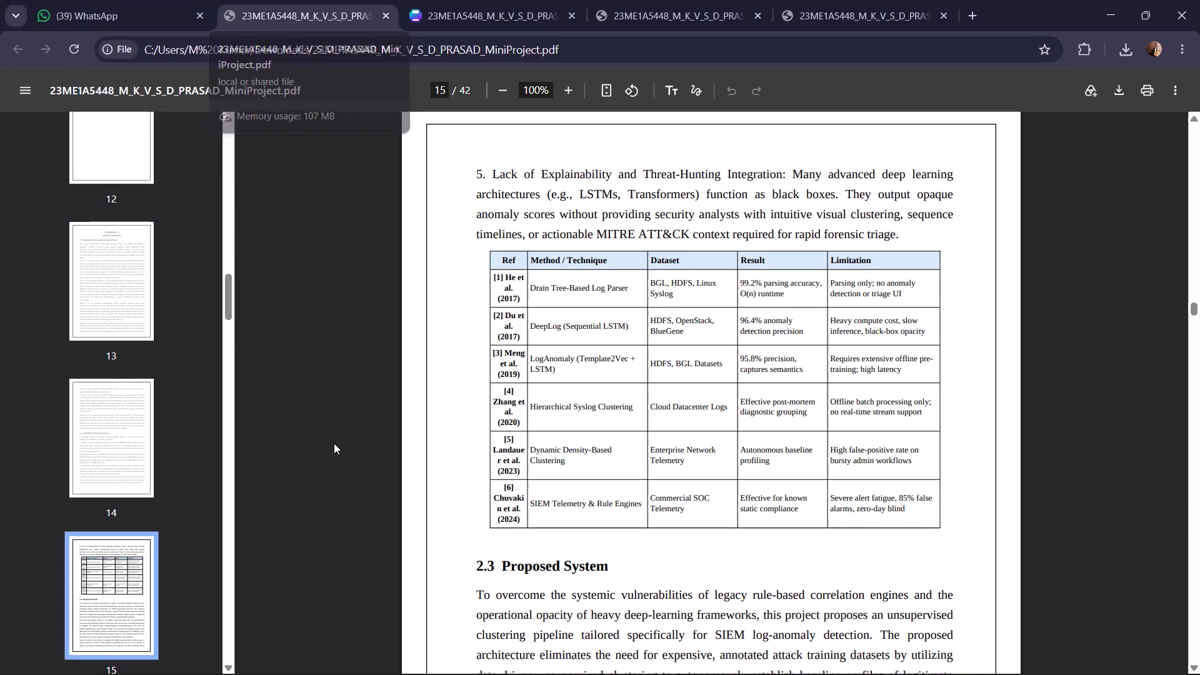
Open the earliest exported report PDF, accessed at 06:55 PM, from the recent files in File Explorer.
left_click(704, 659)
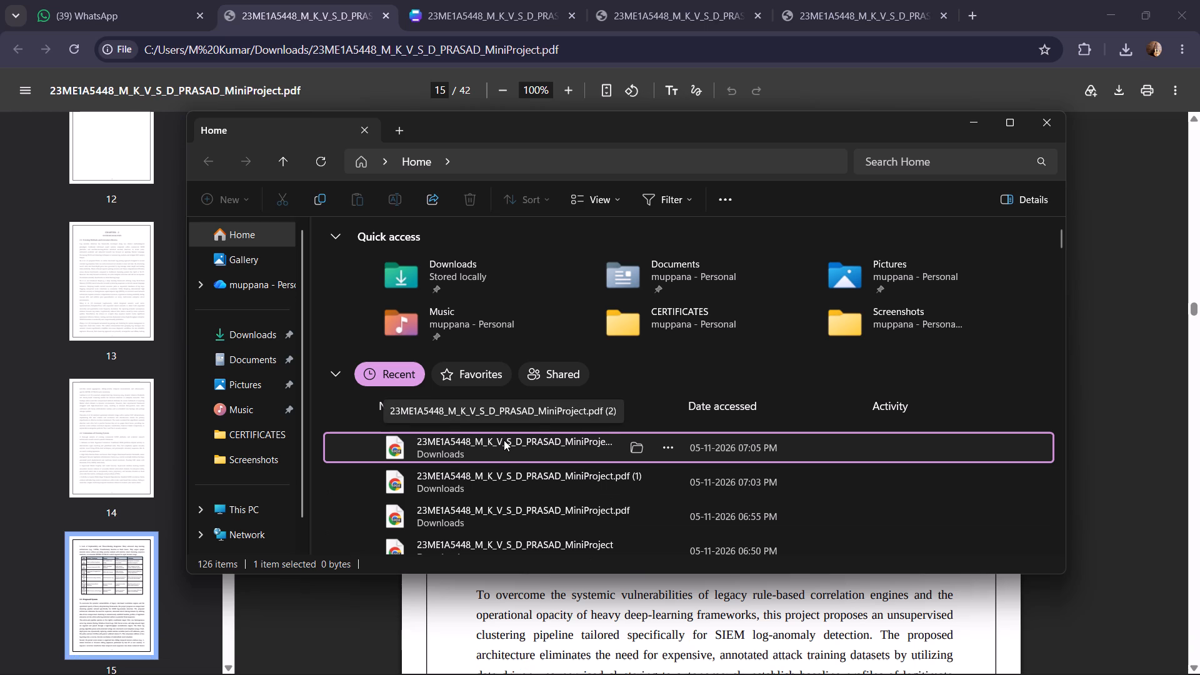
scroll(504, 456, "down", 1)
double_click(494, 451)
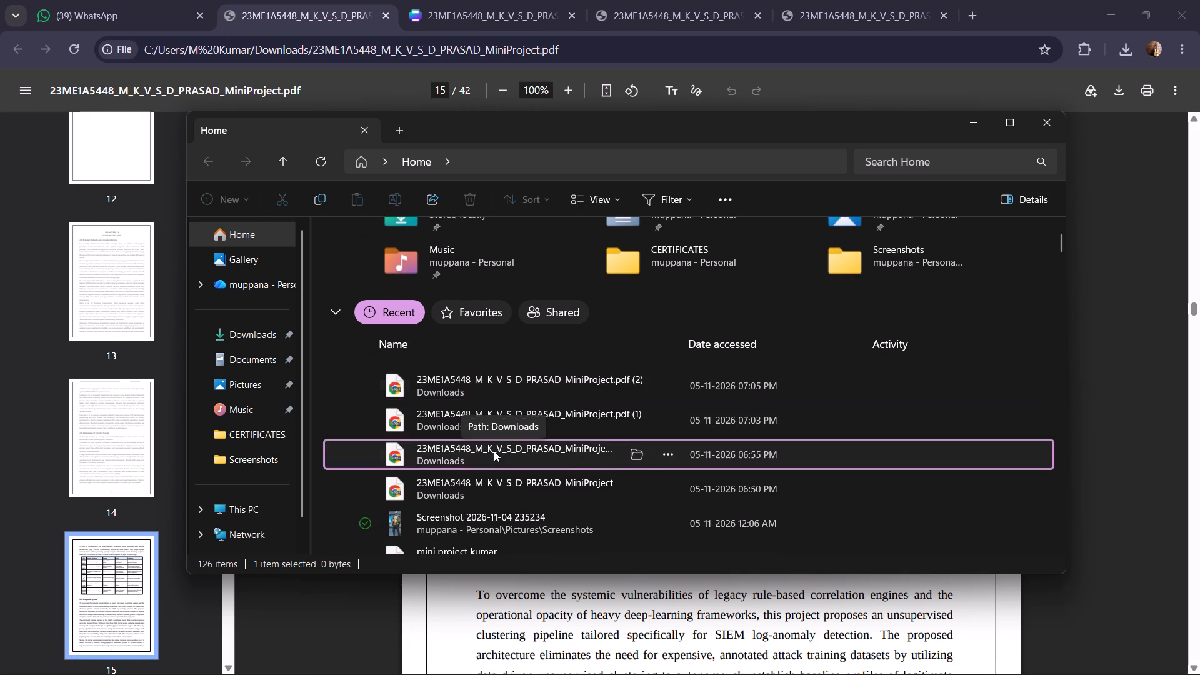
Look through the earliest exported report PDF from the cover page to the project objectives on page 11, and return to the cover.
scroll(614, 452, "down", 1)
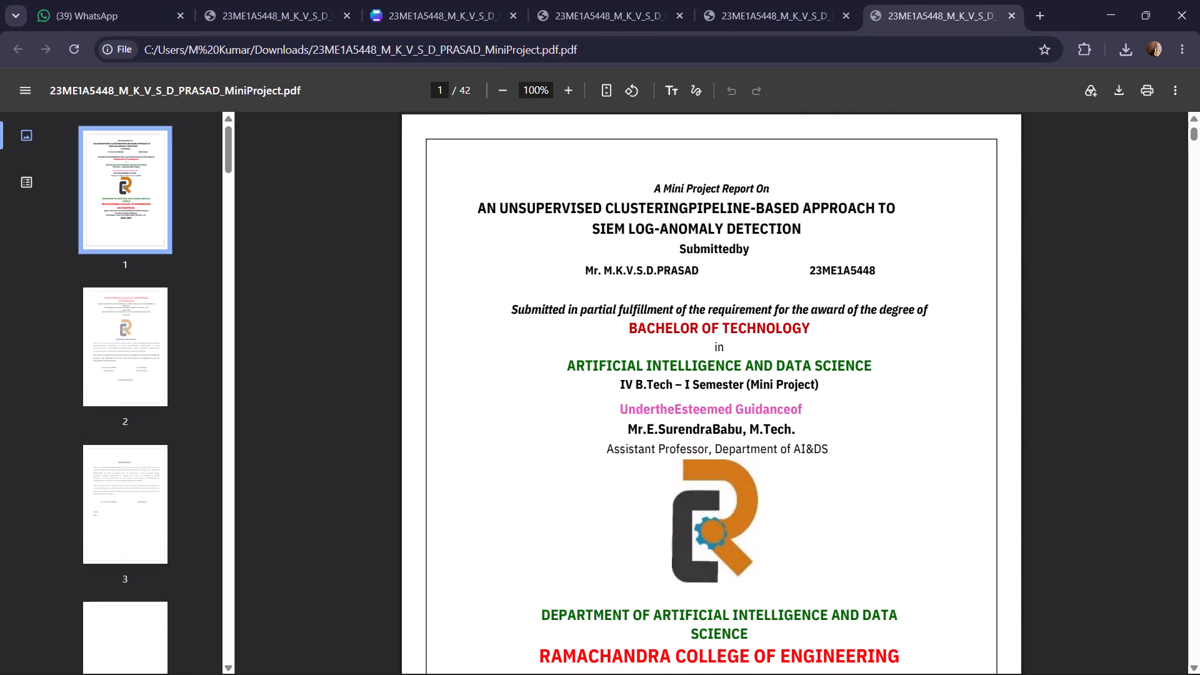
scroll(614, 452, "down", 1)
scroll(614, 452, "up", 3)
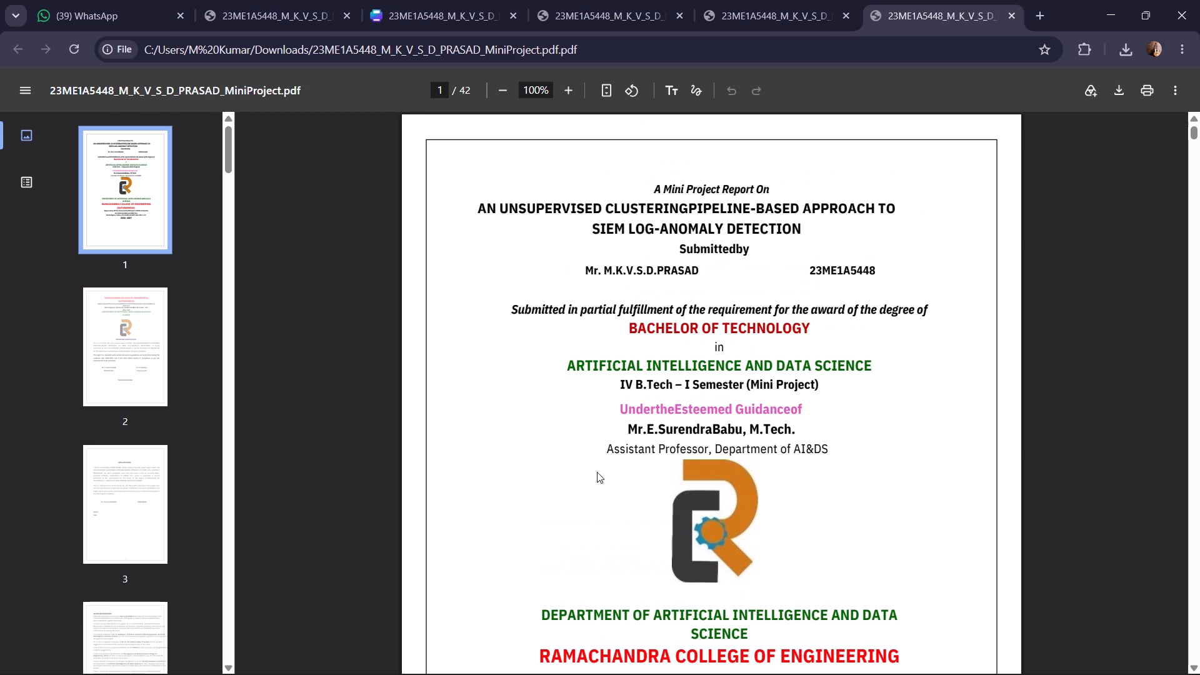
scroll(561, 486, "down", 10)
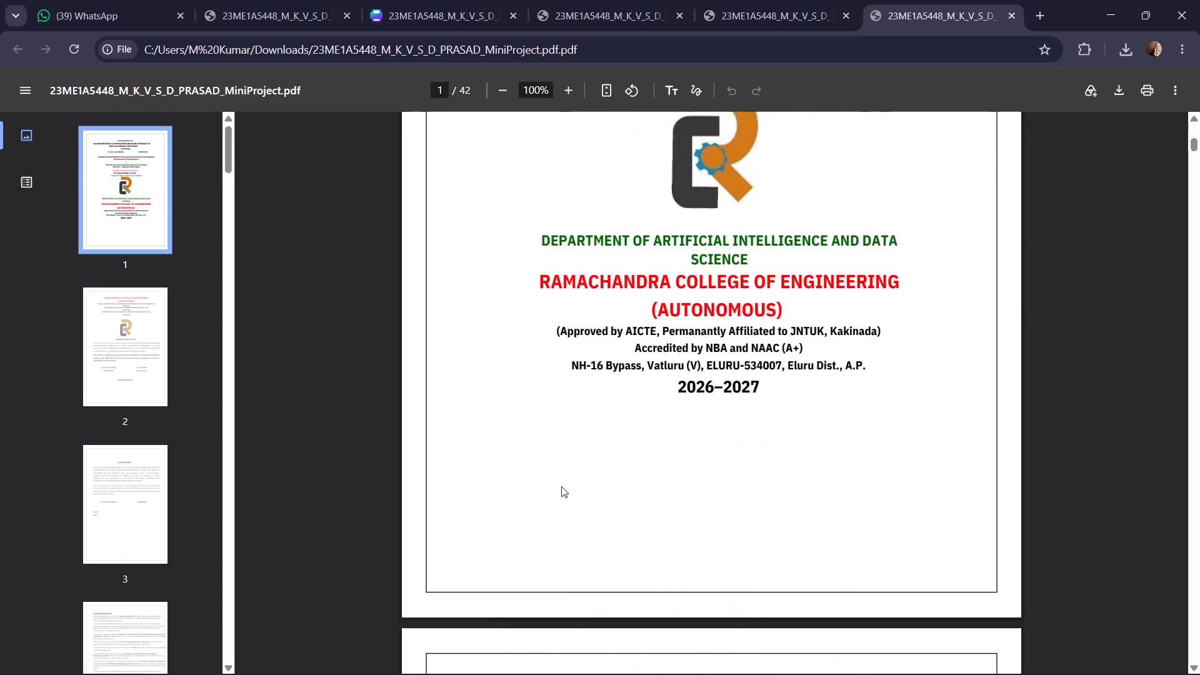
scroll(561, 486, "down", 16)
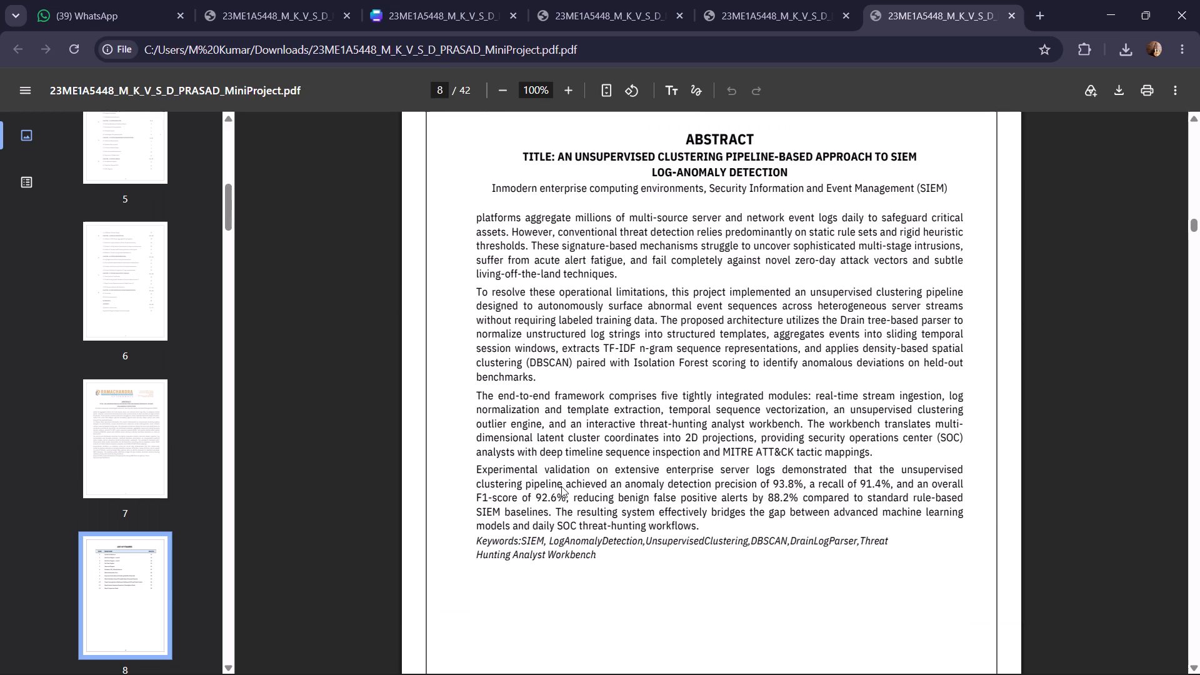
scroll(539, 486, "down", 8)
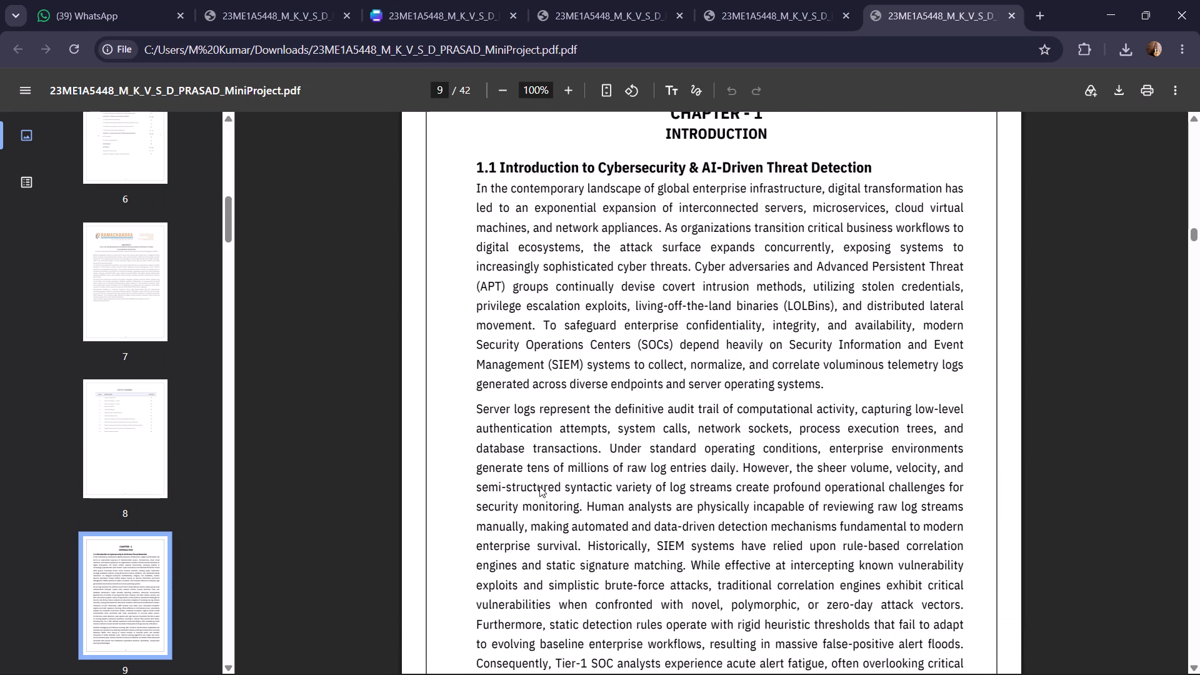
scroll(539, 486, "down", 14)
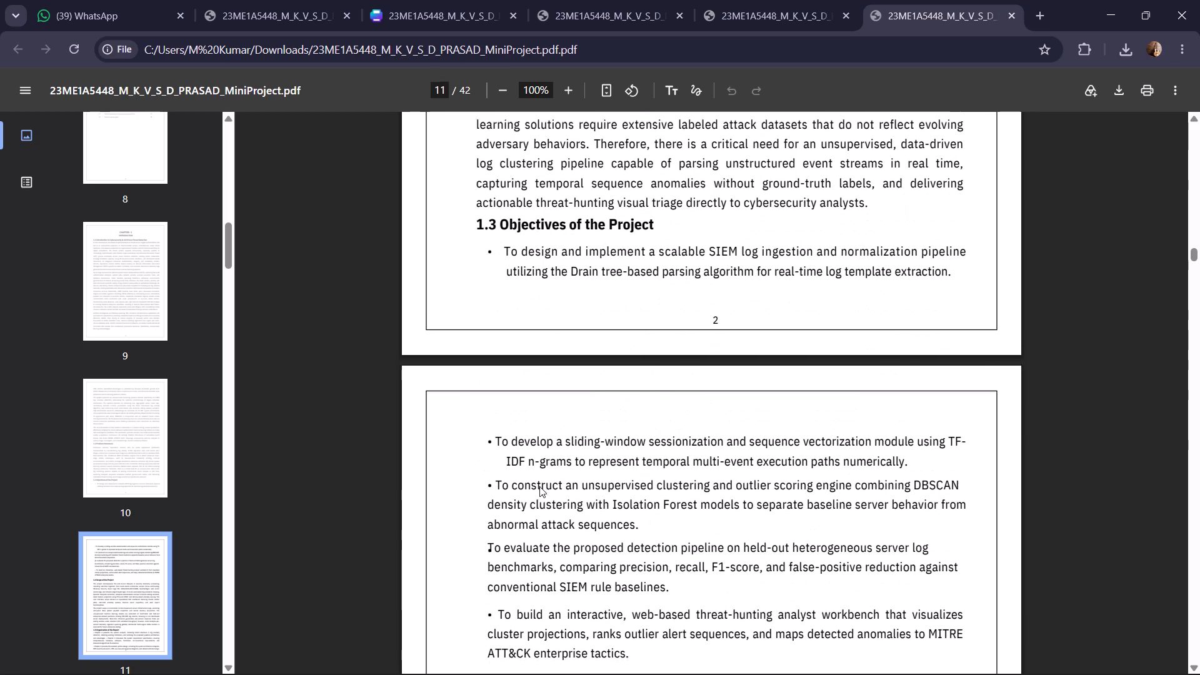
scroll(539, 486, "down", 4)
scroll(539, 486, "up", 19)
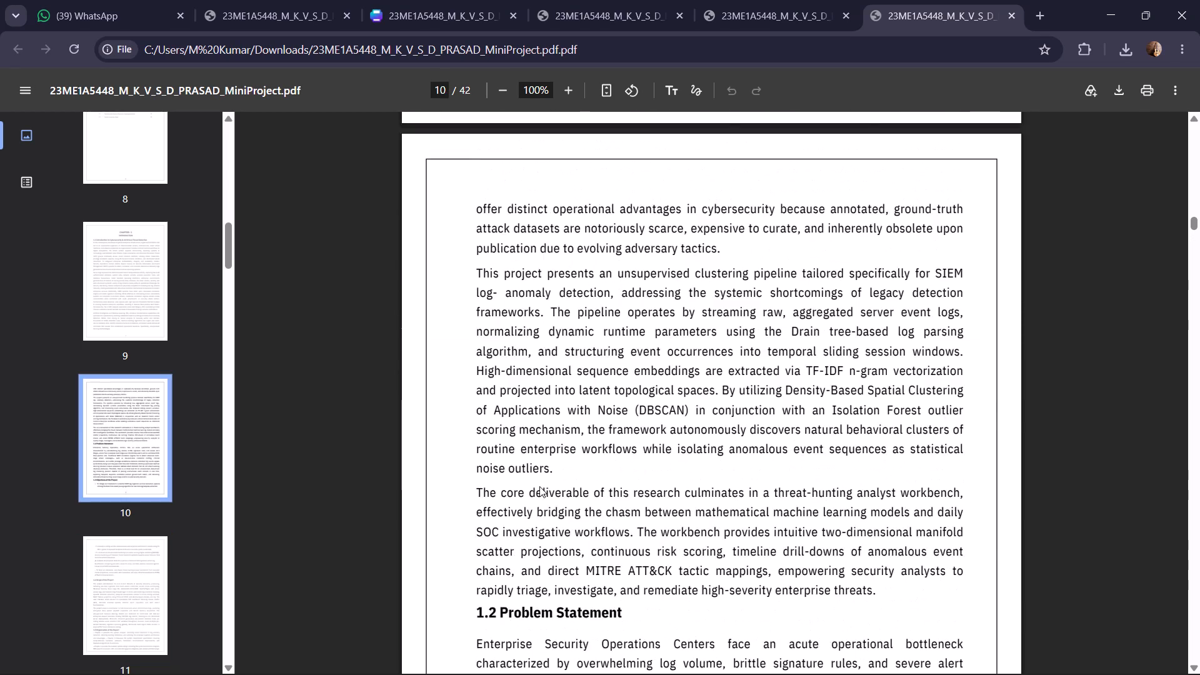
scroll(539, 486, "up", 20)
scroll(539, 486, "up", 4)
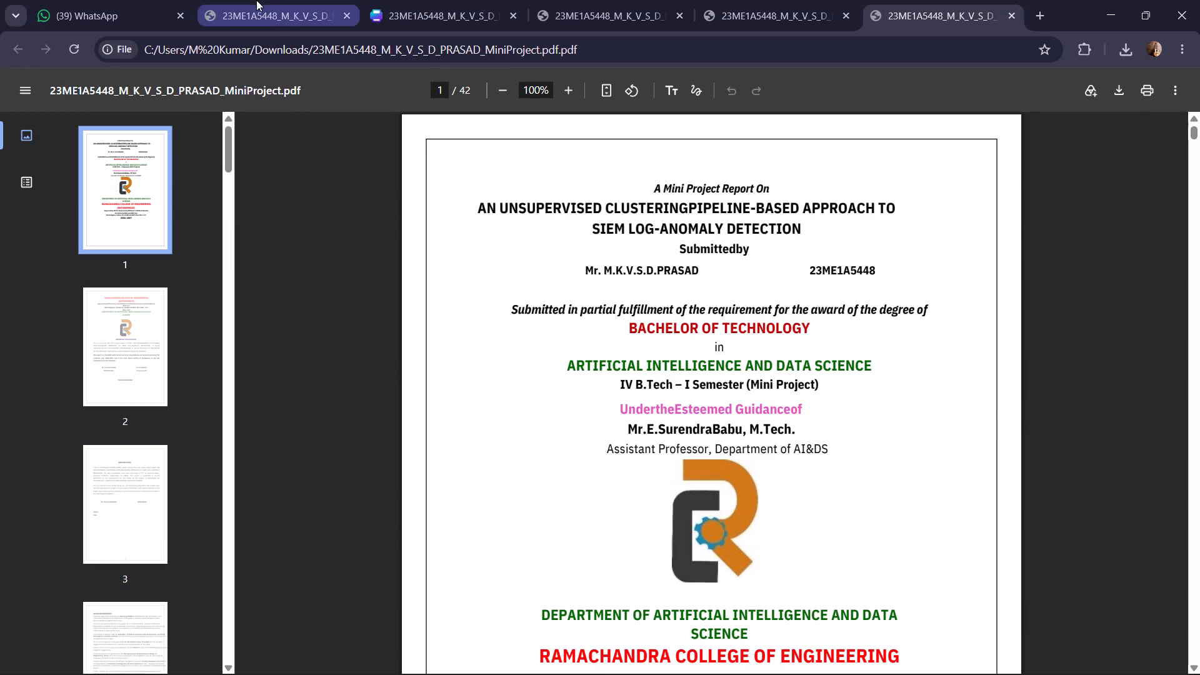
Close the first three report tabs after WhatsApp, keeping the earliest exported PDF open.
left_click(347, 16)
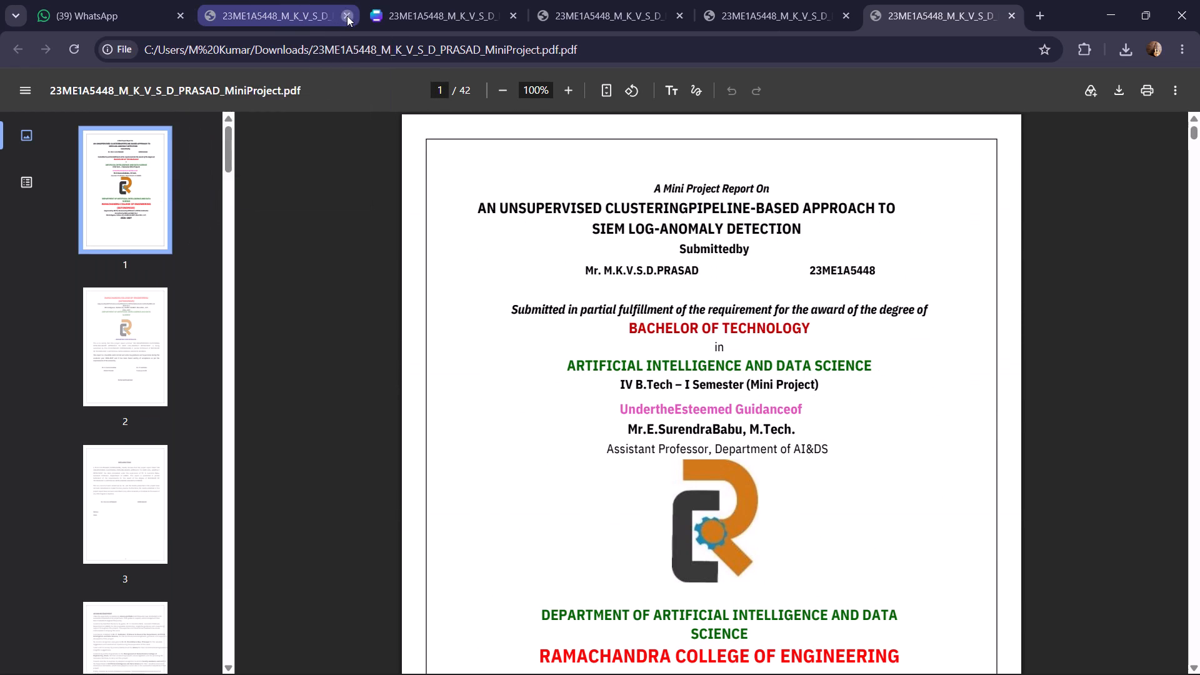
left_click(347, 16)
left_click(347, 16)
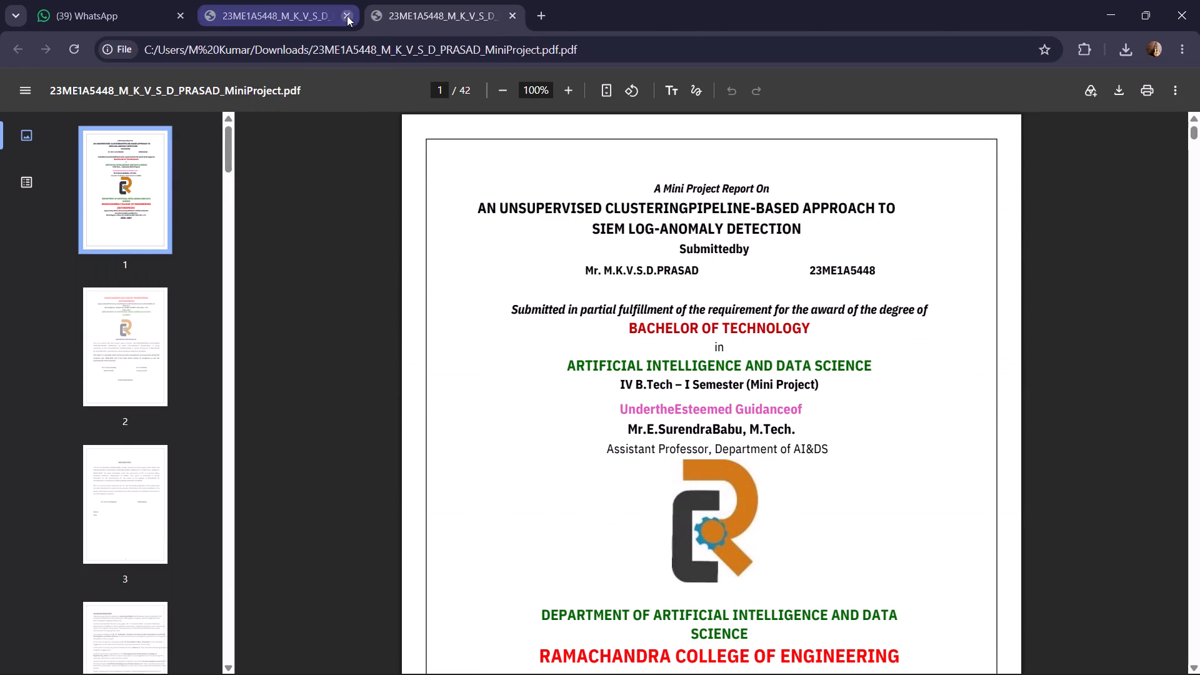
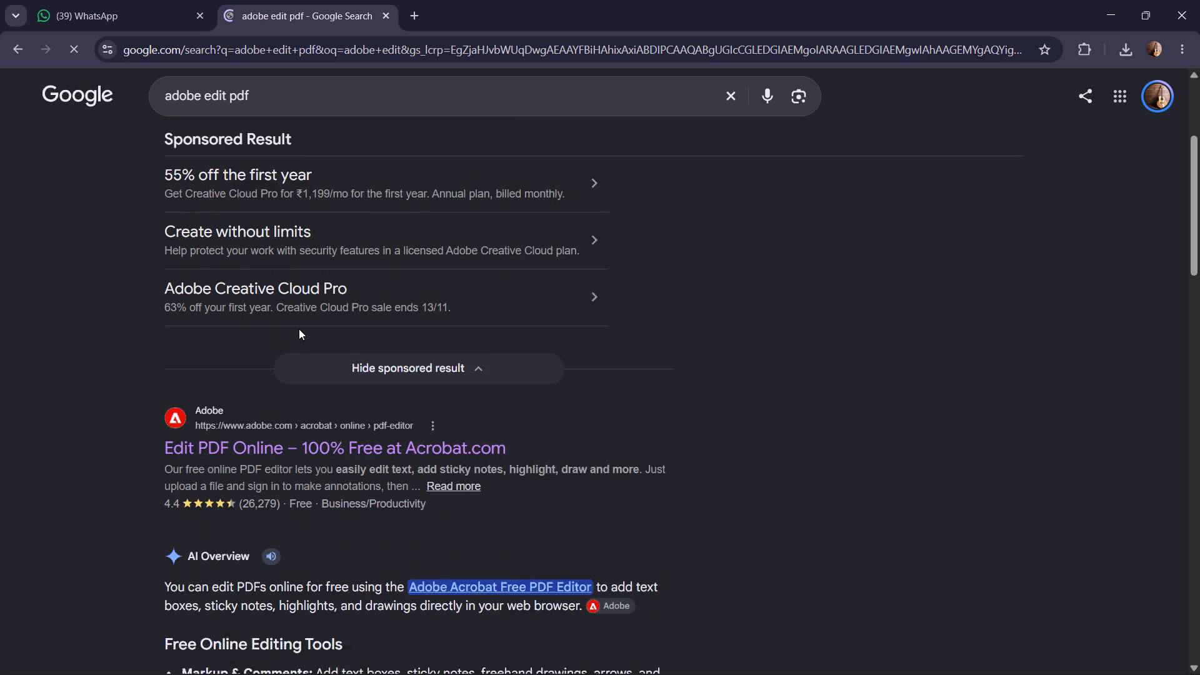
Open Adobe's free online PDF editor from the search results and bring up its file selection for uploading a PDF.
scroll(299, 329, "down", 1)
left_click(266, 376)
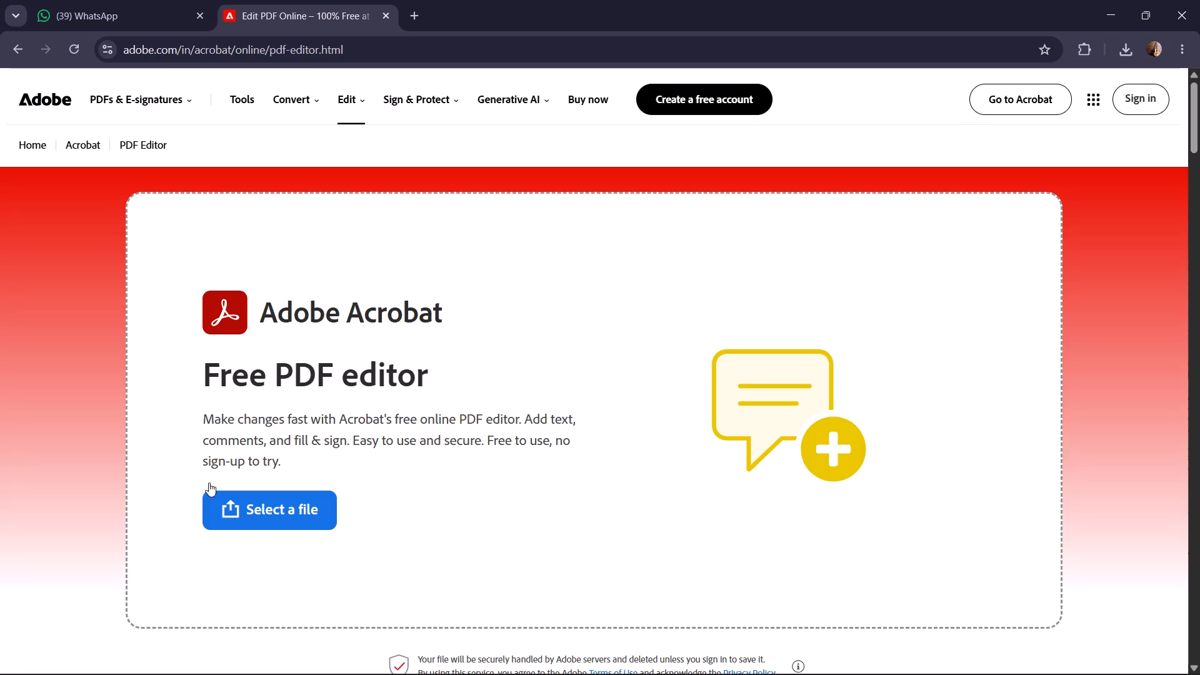
left_click(234, 512)
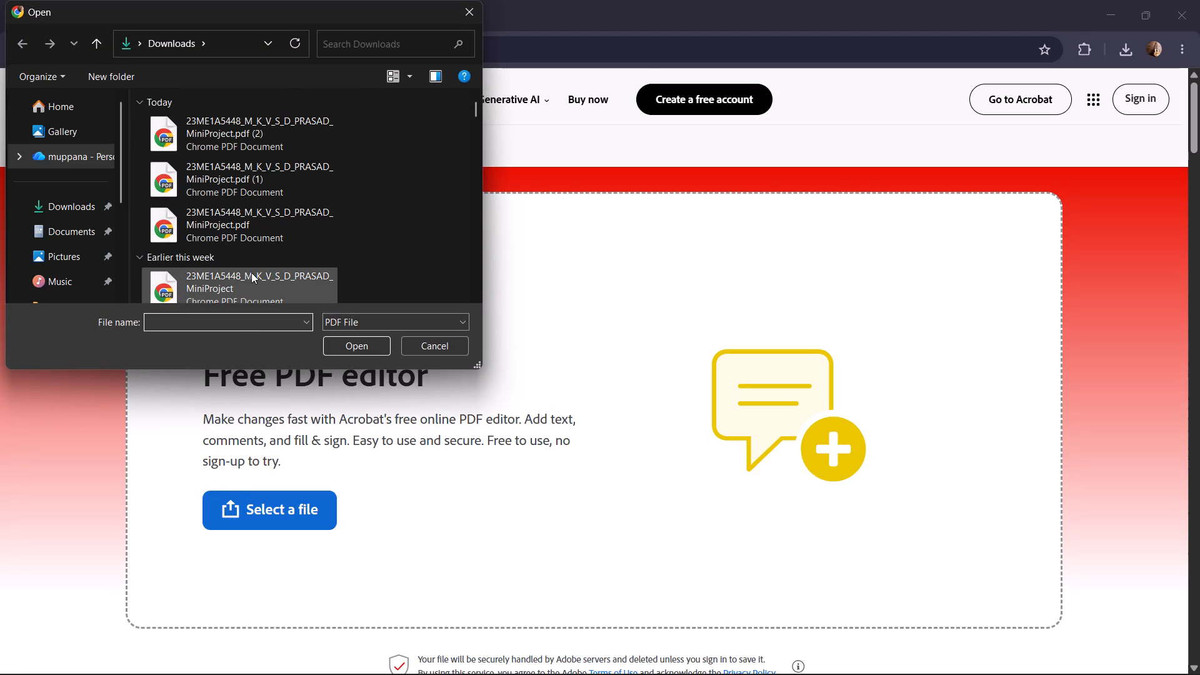
Open the original mini project report PDF, listed under Earlier this week in Downloads, in Acrobat's free online PDF editor.
scroll(251, 272, "down", 1)
scroll(251, 272, "up", 2)
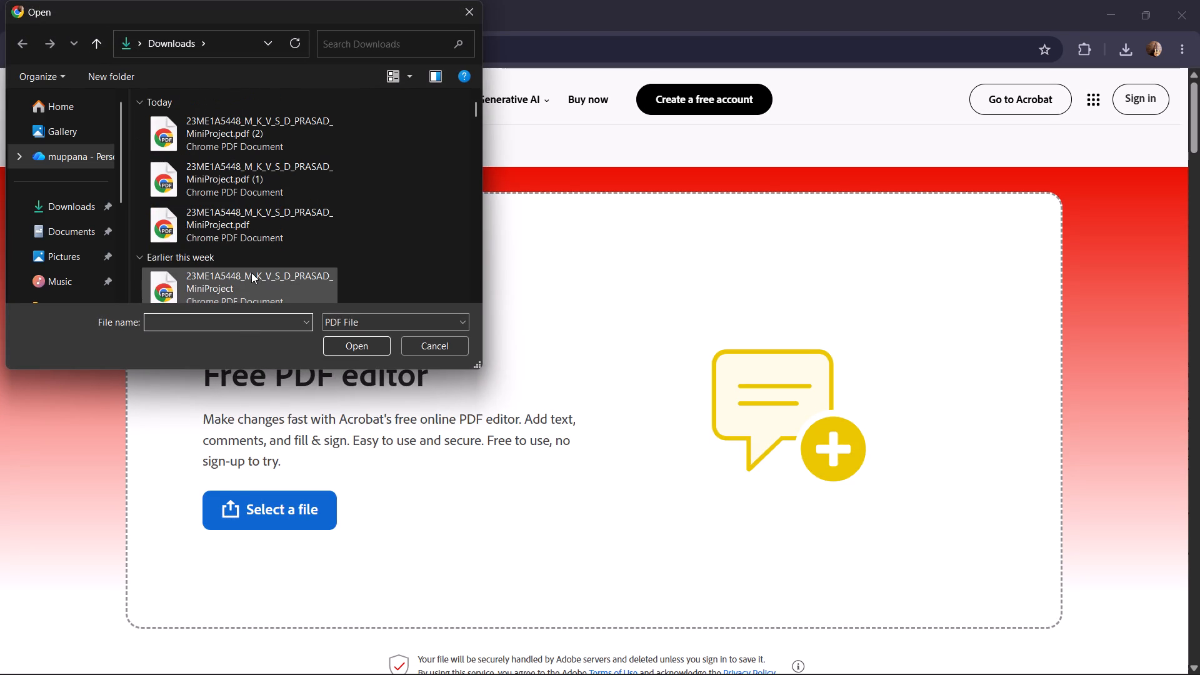
double_click(261, 282)
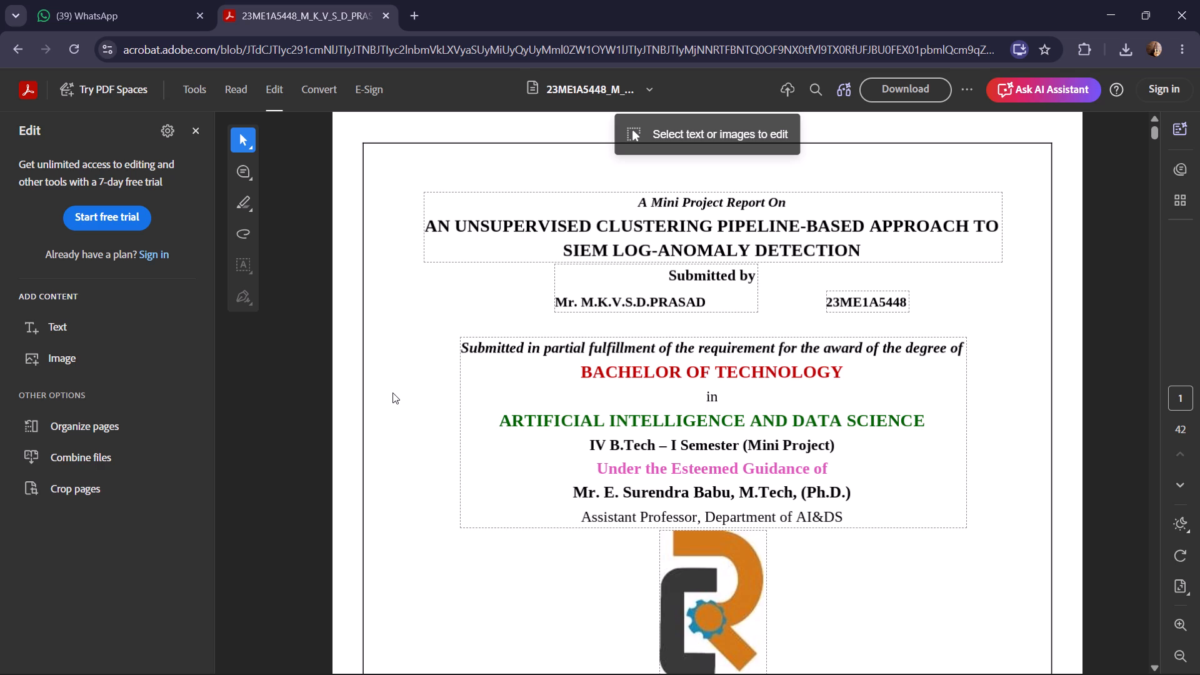
left_click(1013, 384)
Start editing the student name line on the cover page and allow Acrobat to use the computer's local fonts.
left_click(714, 300)
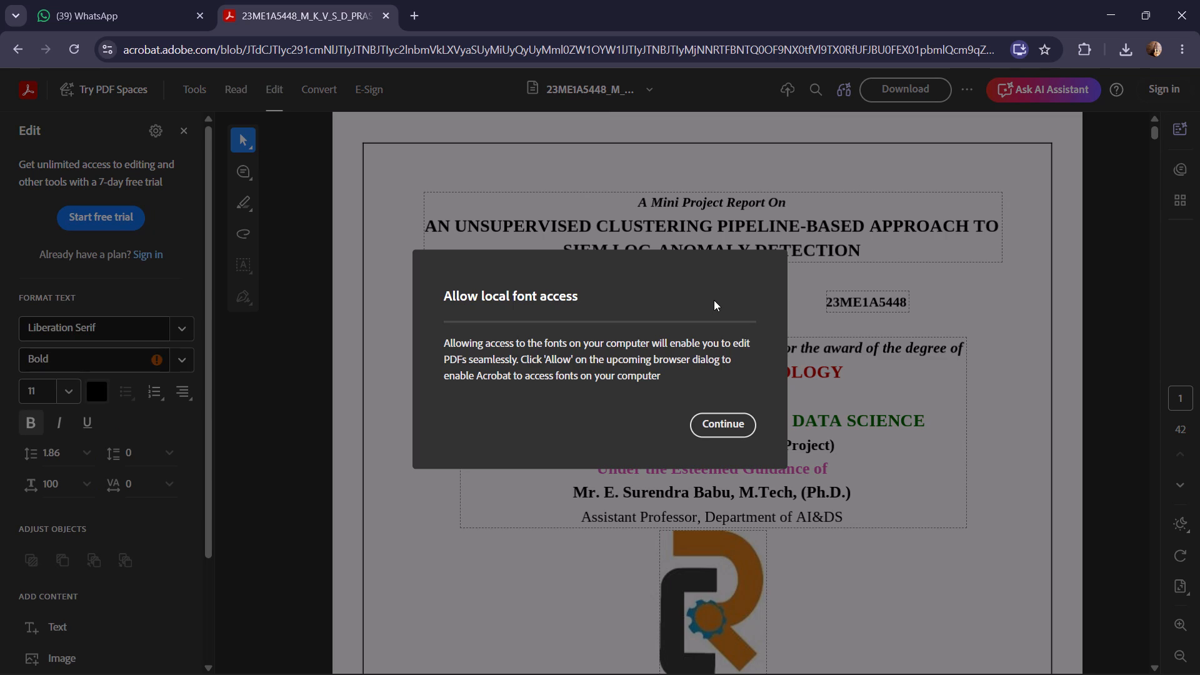
left_click(723, 426)
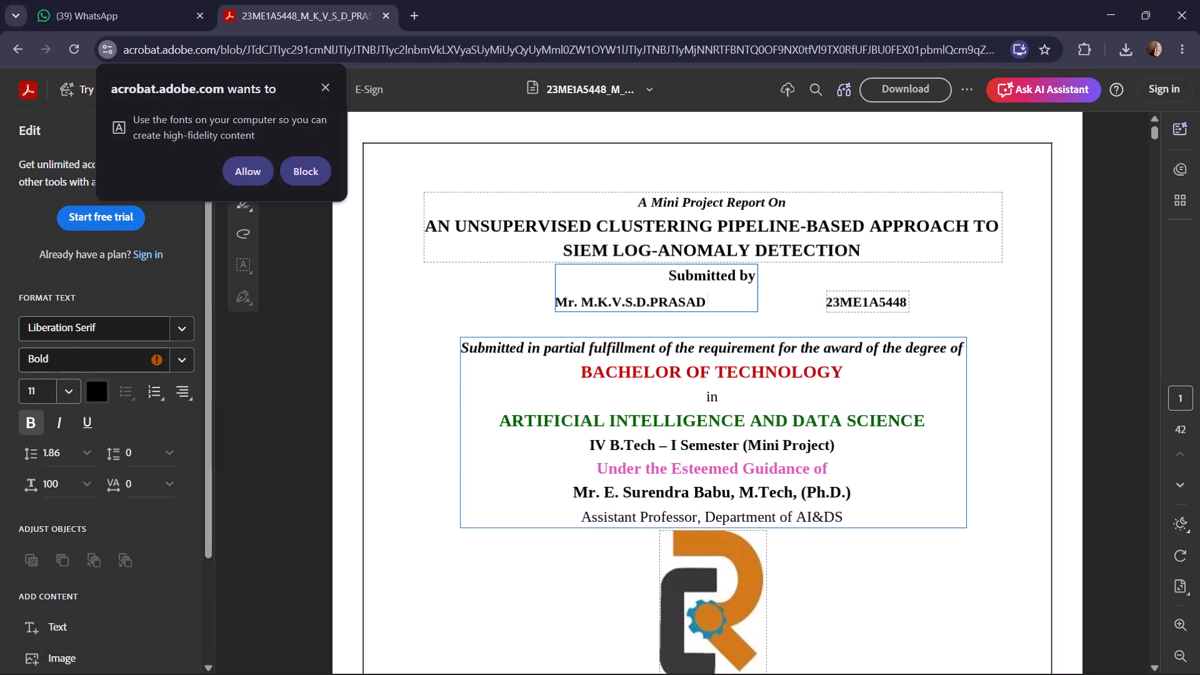
left_click(251, 172)
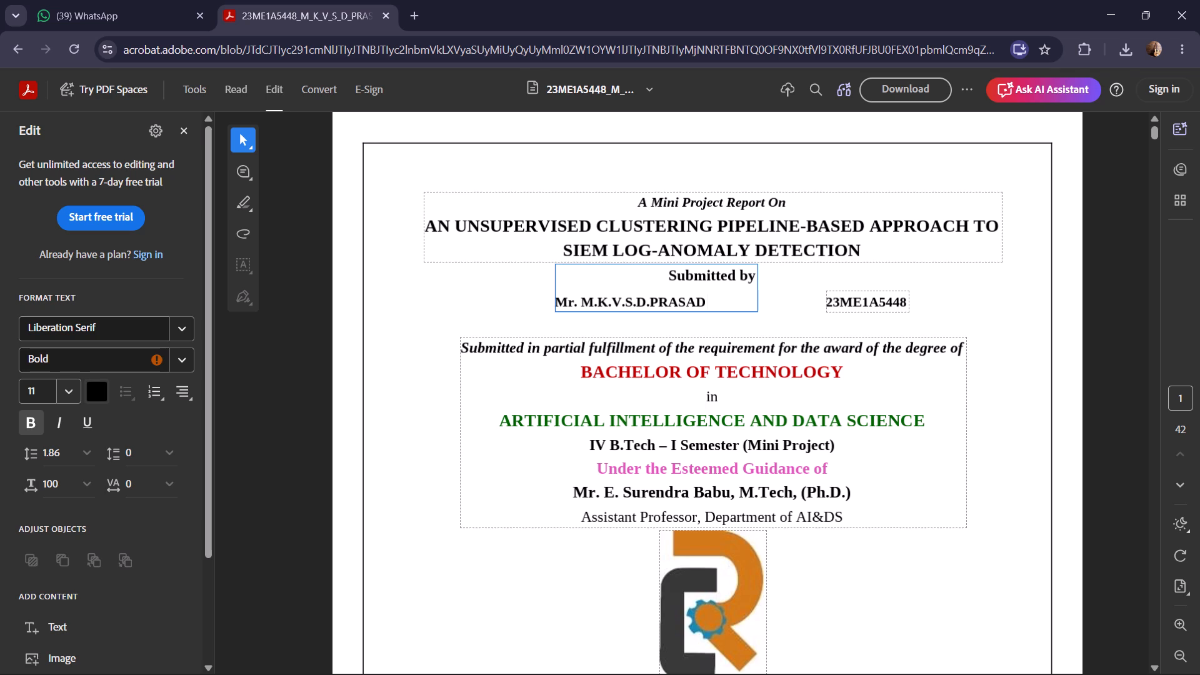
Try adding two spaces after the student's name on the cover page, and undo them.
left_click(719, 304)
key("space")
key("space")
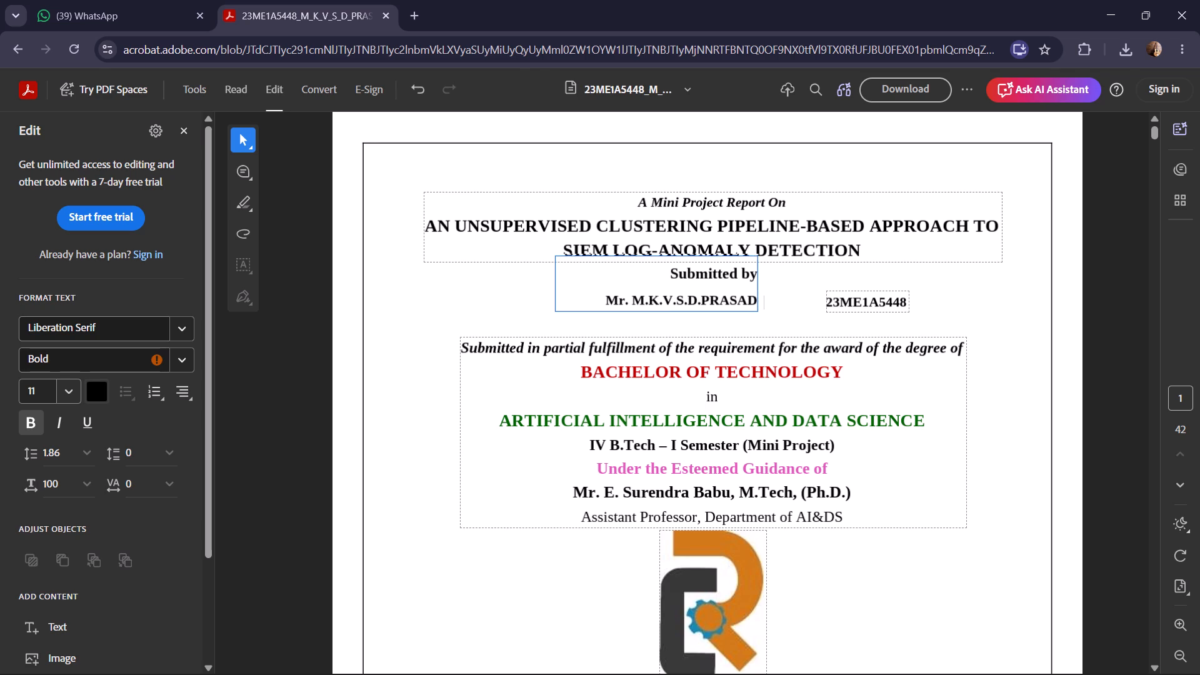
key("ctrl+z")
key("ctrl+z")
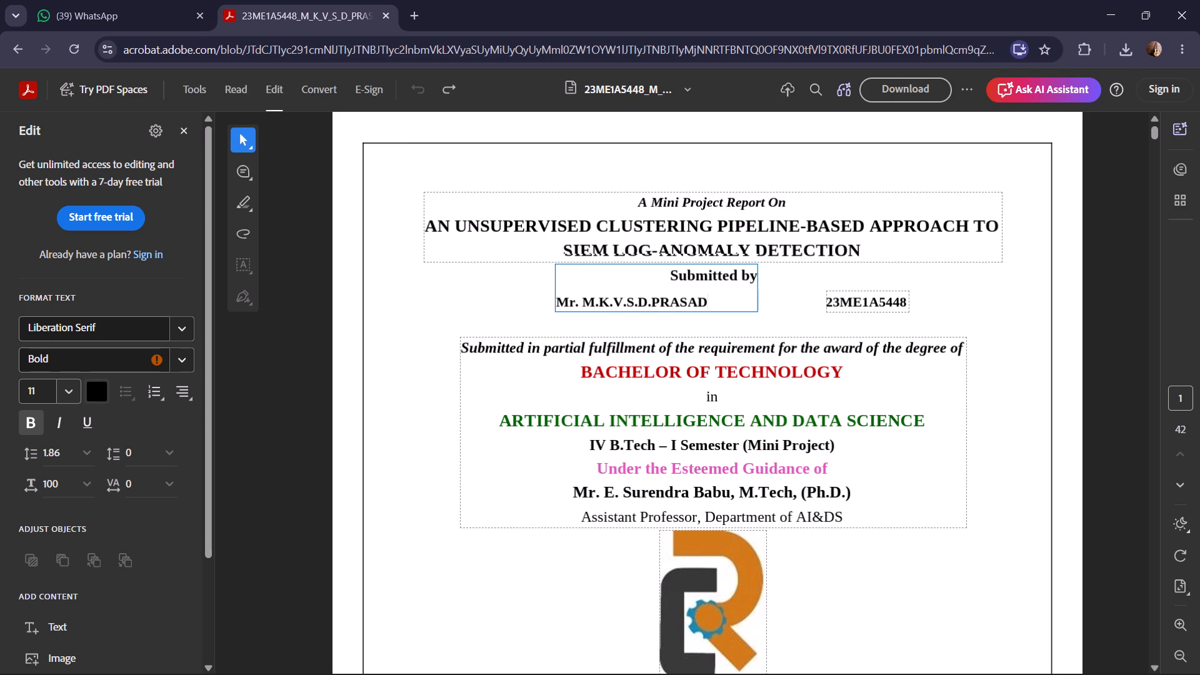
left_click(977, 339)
Examine the cover page and the bonafide certificate page for text that needs correcting.
scroll(951, 351, "down", 2)
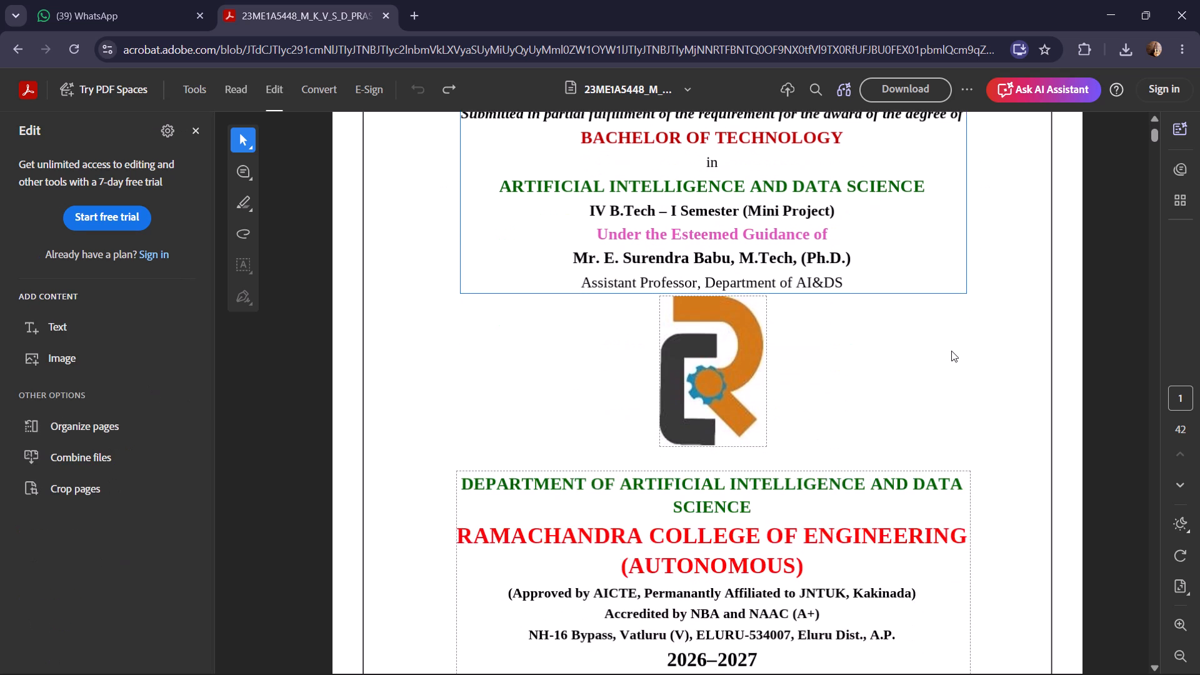
scroll(951, 351, "down", 7)
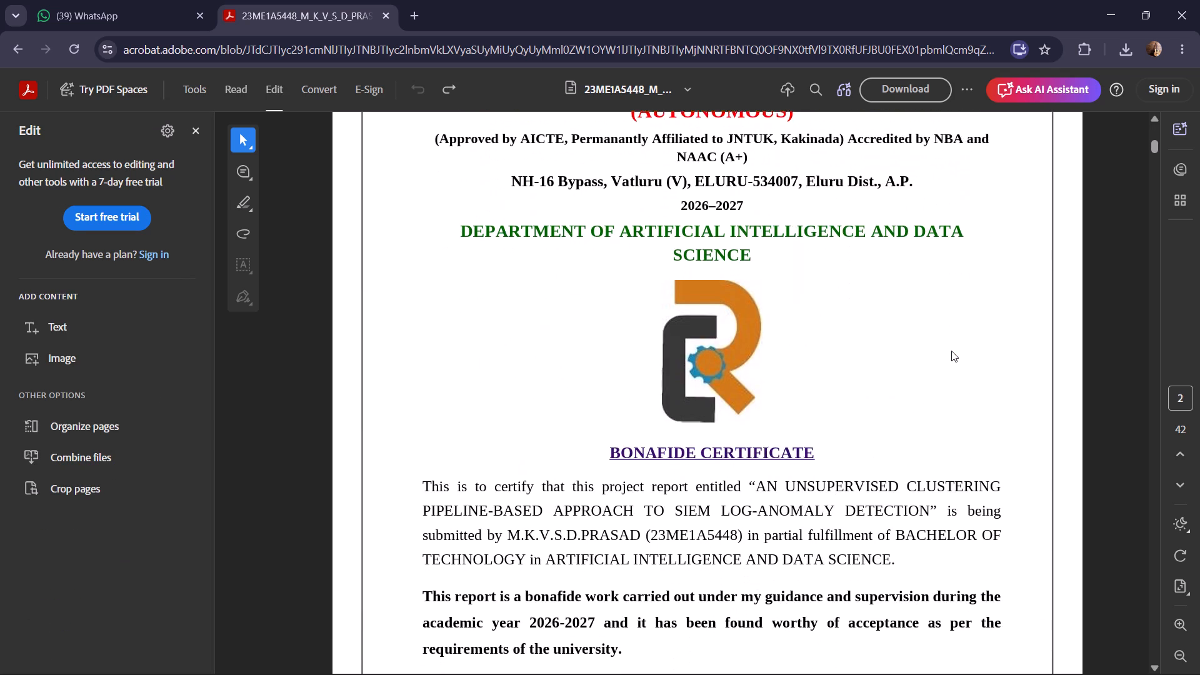
scroll(951, 351, "down", 3)
scroll(951, 351, "up", 2)
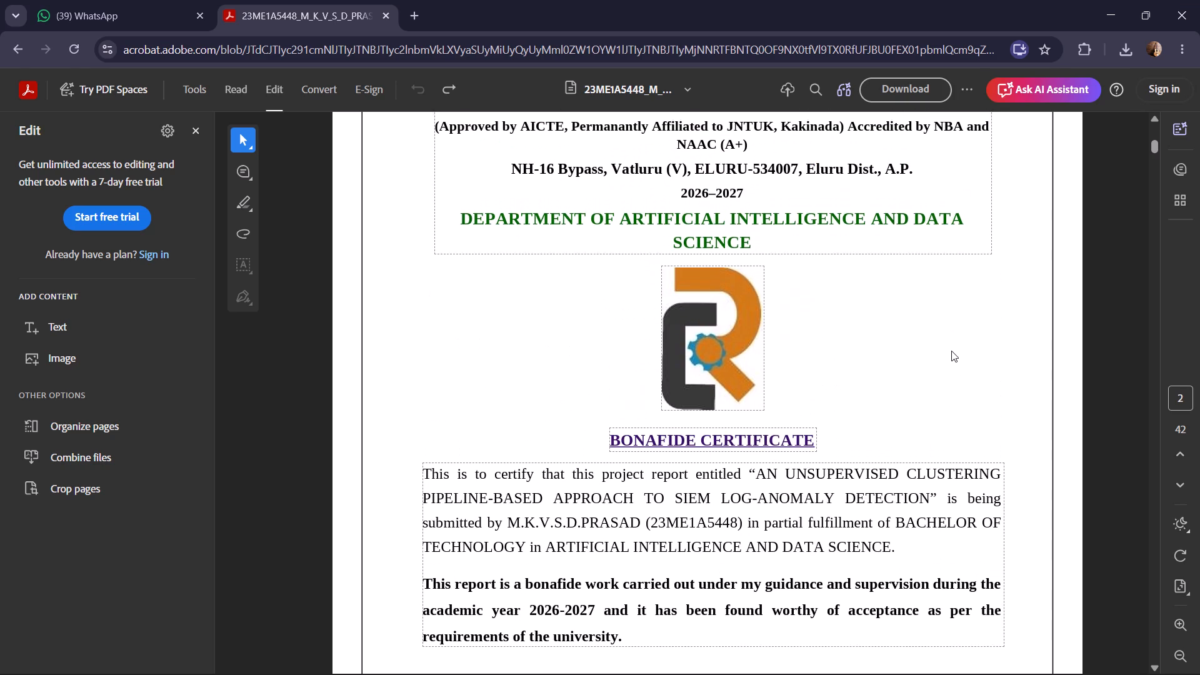
scroll(951, 351, "up", 7)
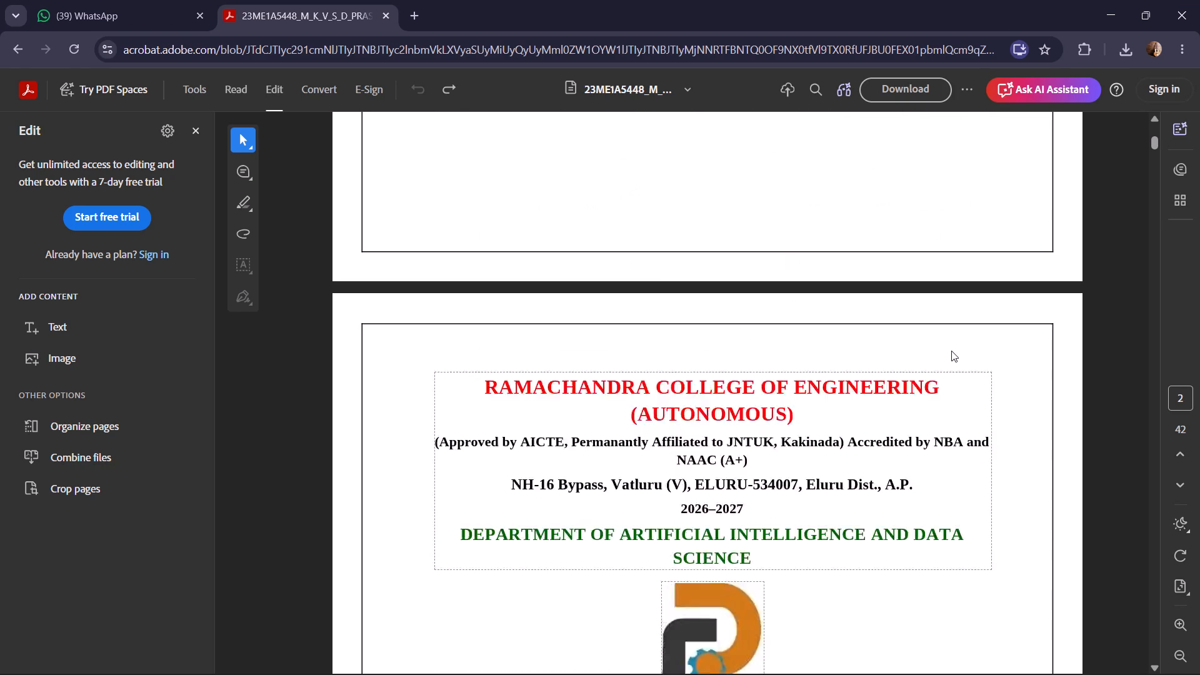
scroll(951, 351, "up", 6)
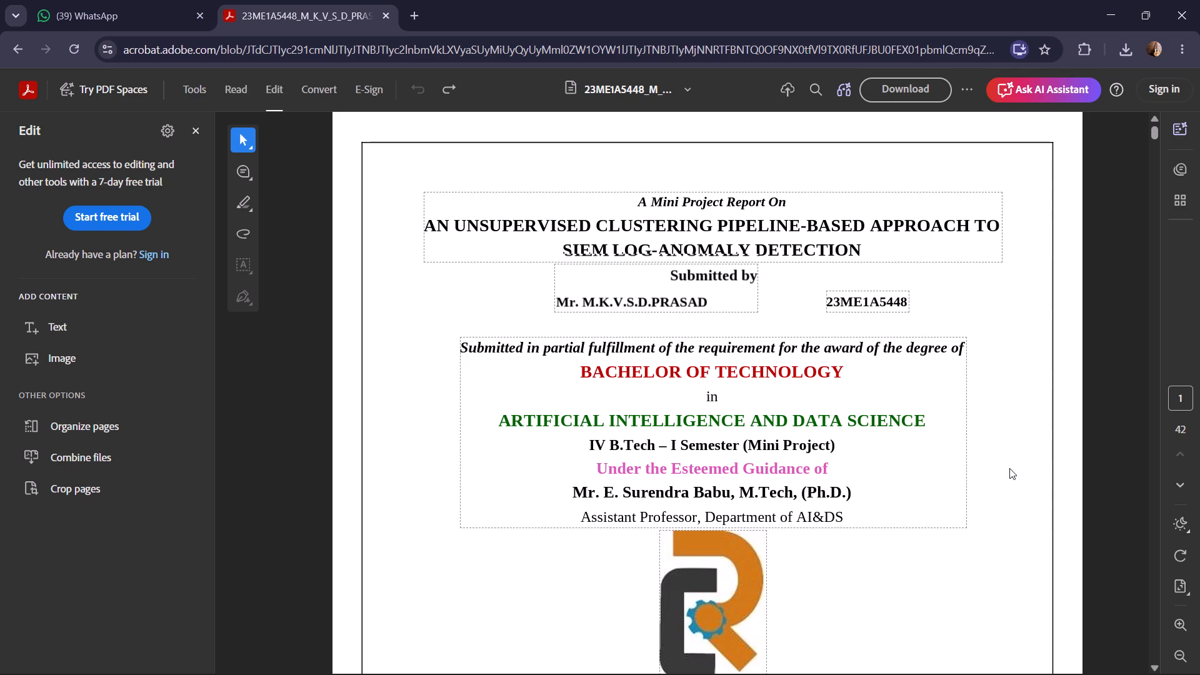
scroll(1009, 468, "down", 4)
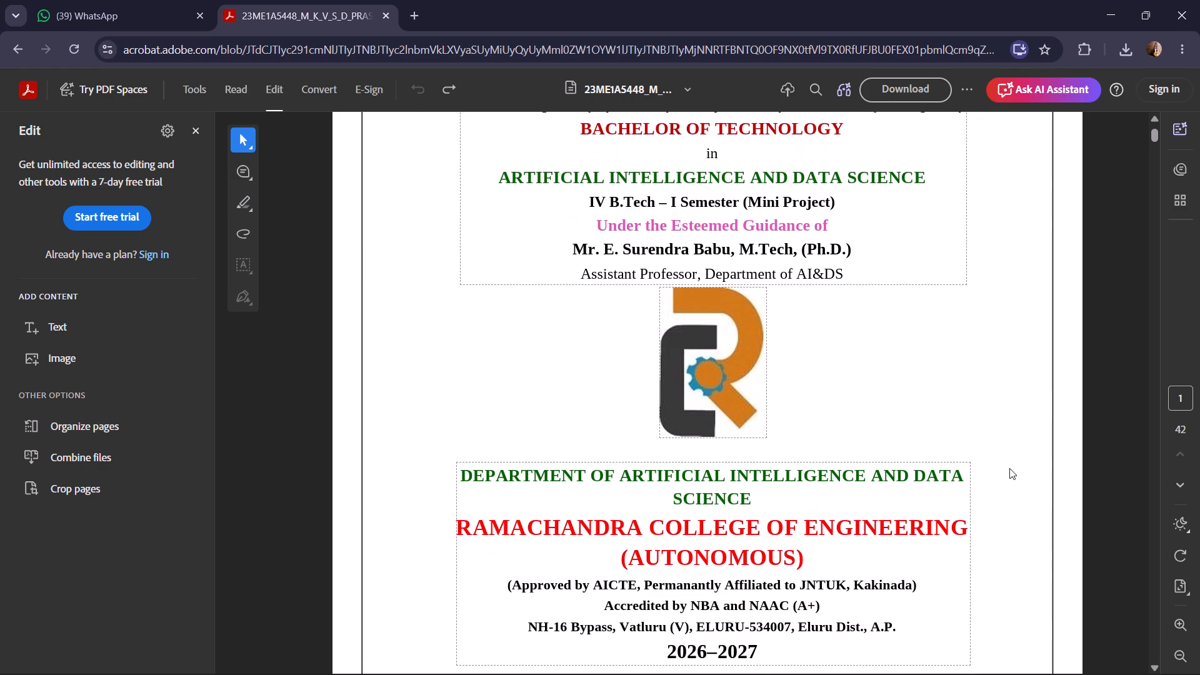
Examine the report's opening pages from the cover through the certificate to the declaration's text.
scroll(1009, 468, "down", 9)
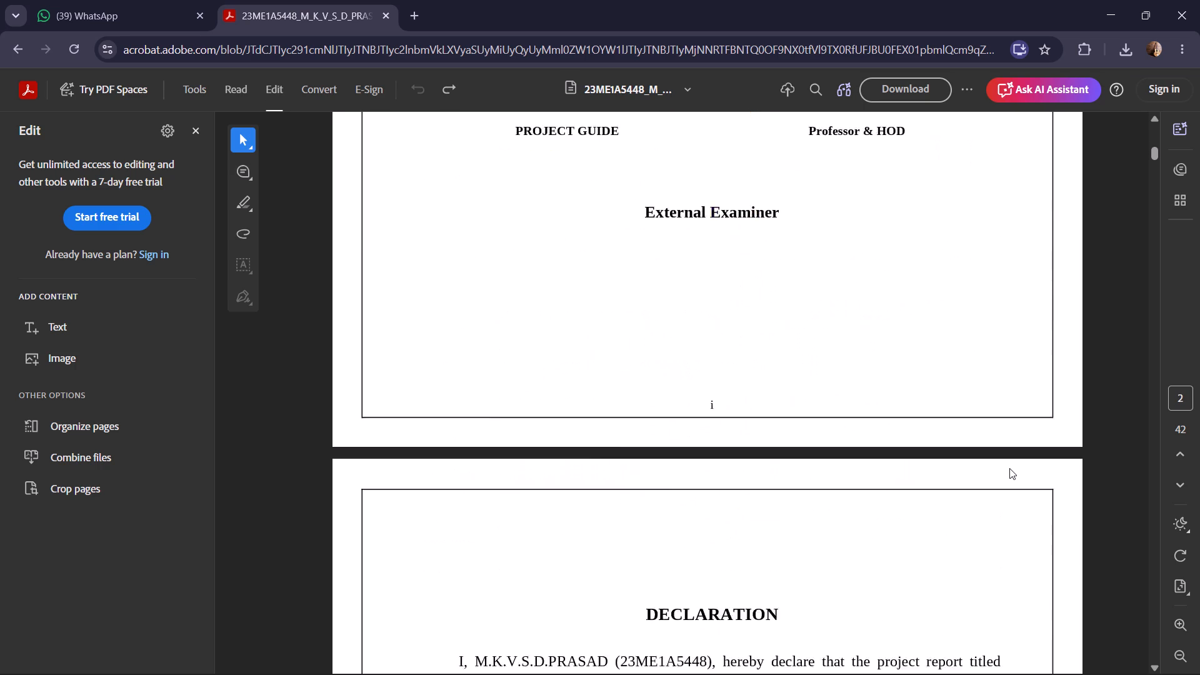
scroll(1009, 468, "down", 2)
scroll(1009, 468, "up", 5)
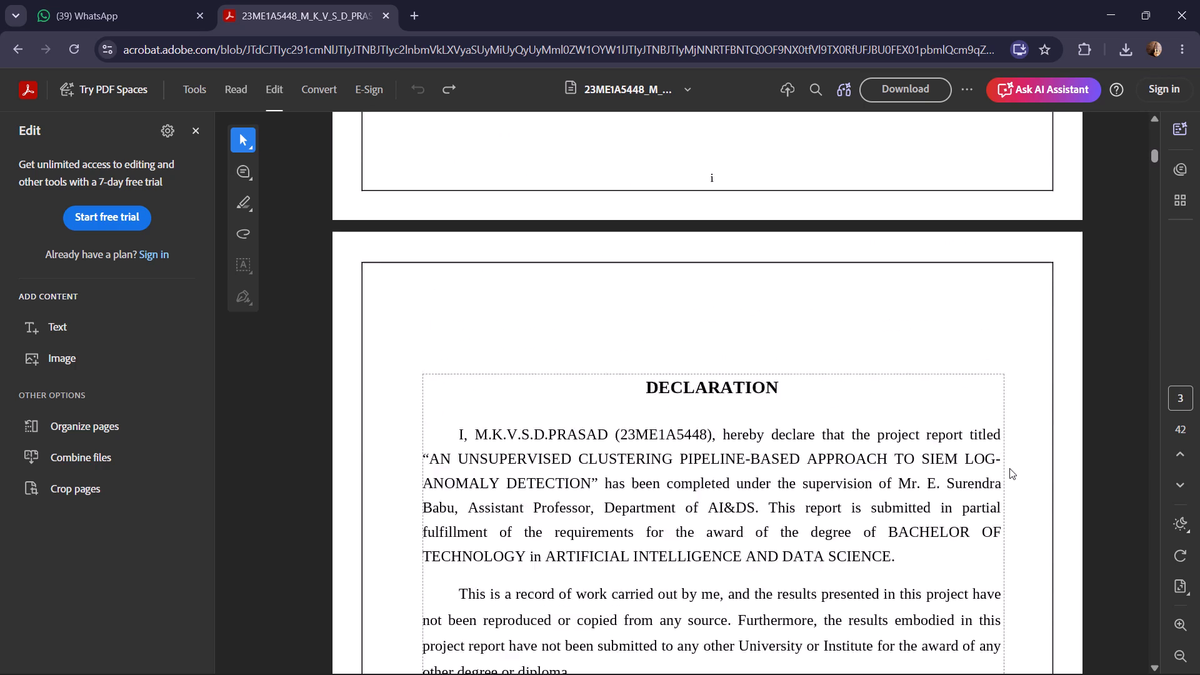
scroll(1009, 468, "up", 10)
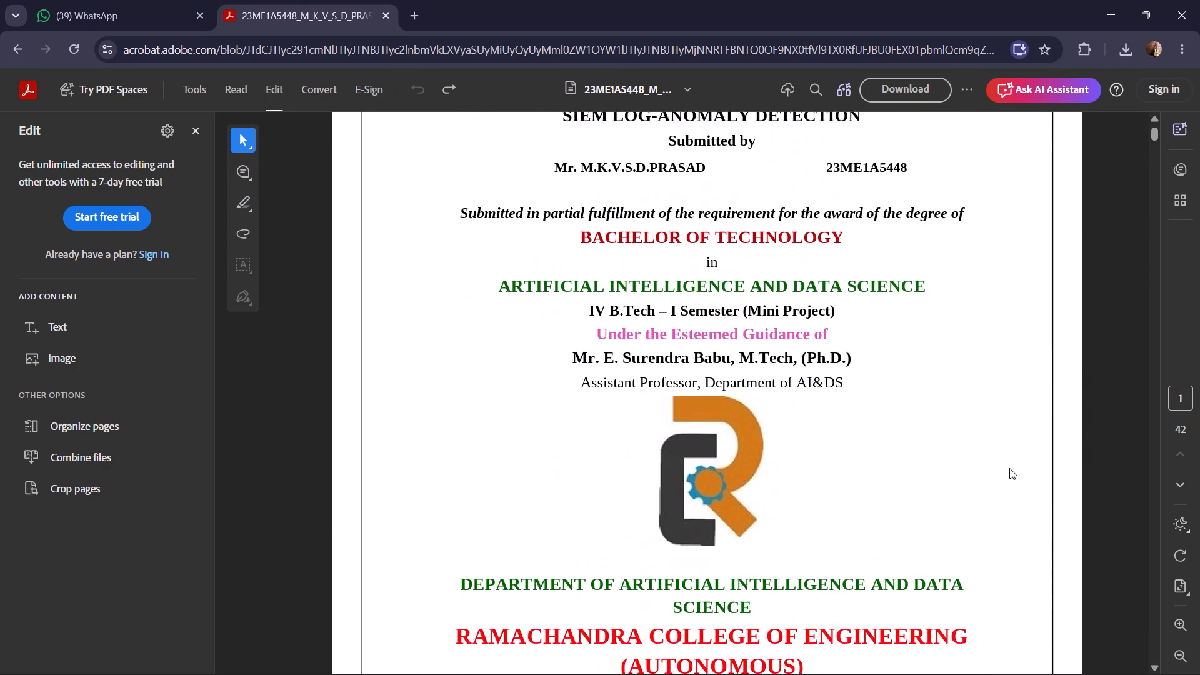
scroll(1009, 468, "up", 5)
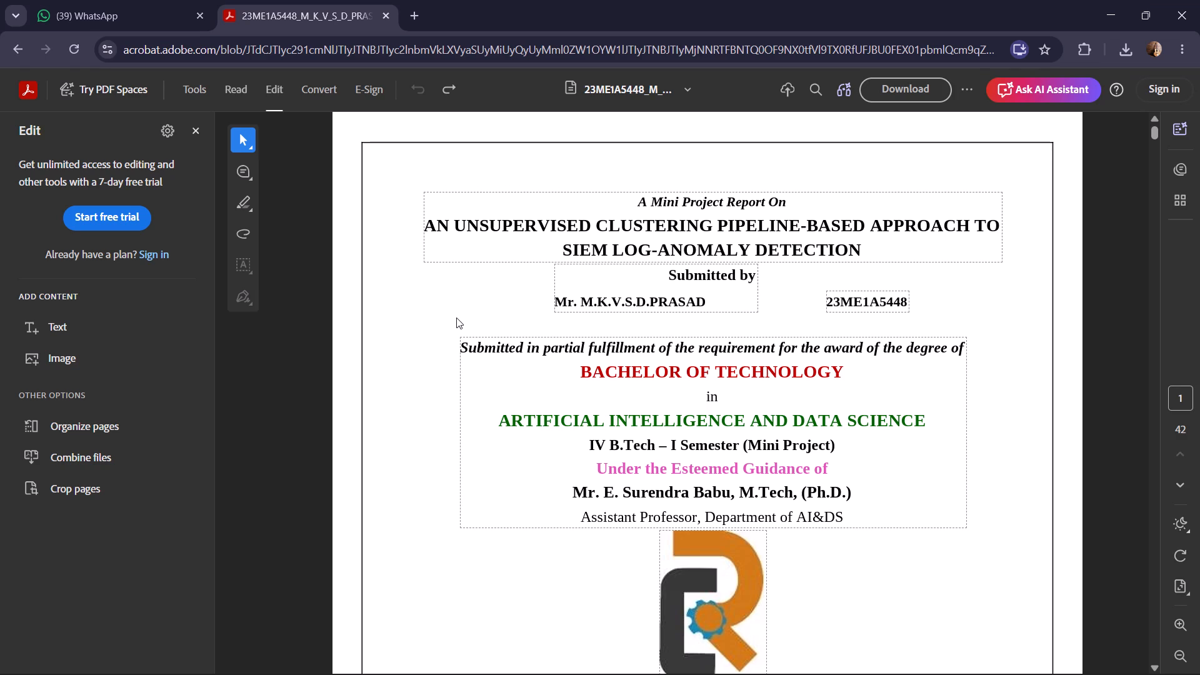
Widen the cover page text box holding "Submitted by" and the student's name by extending its left edge outward.
left_click(501, 307)
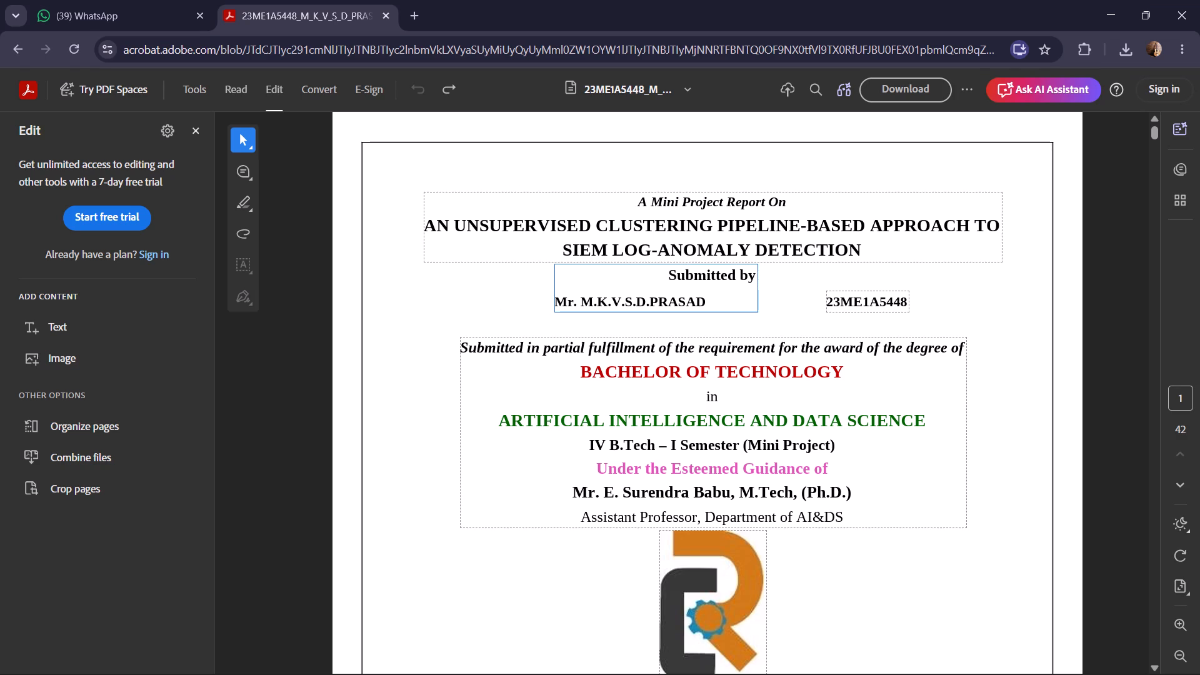
left_click(721, 298)
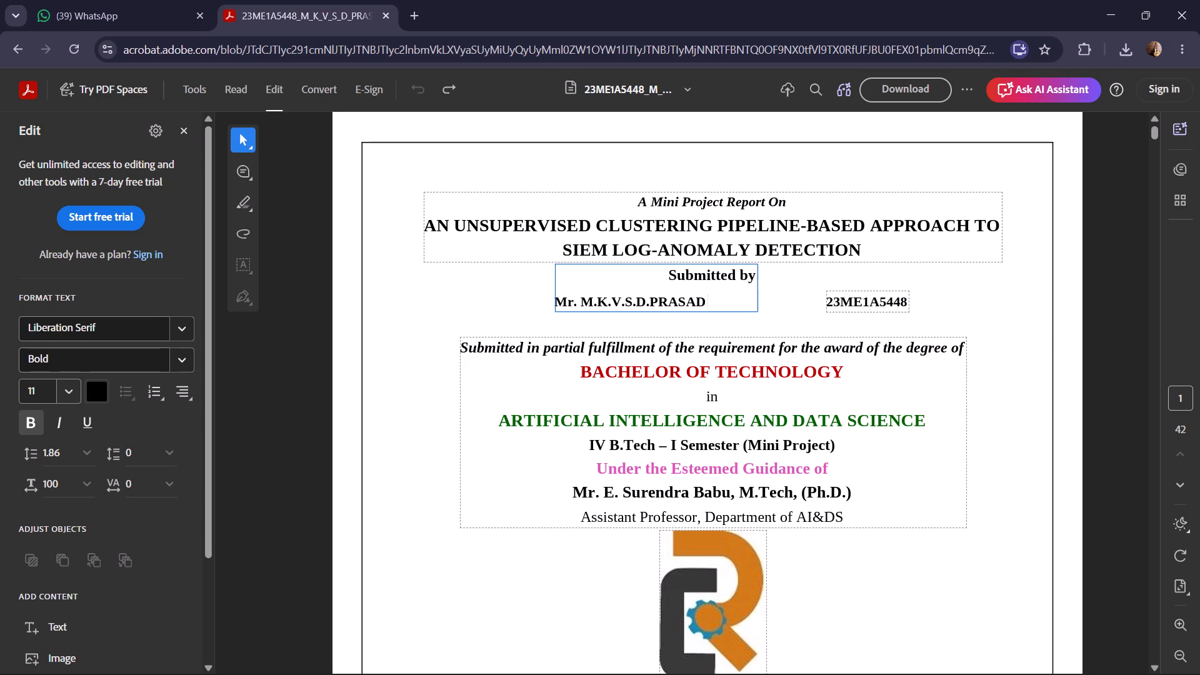
left_click(572, 292)
left_click_drag(551, 284, 512, 292)
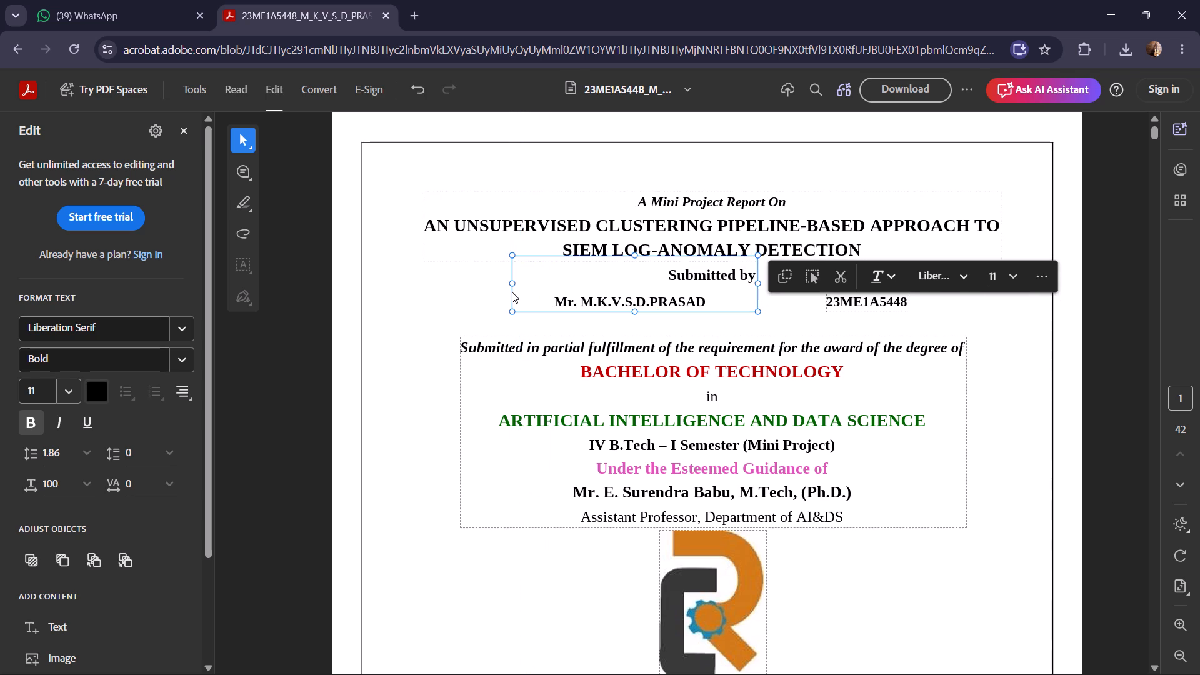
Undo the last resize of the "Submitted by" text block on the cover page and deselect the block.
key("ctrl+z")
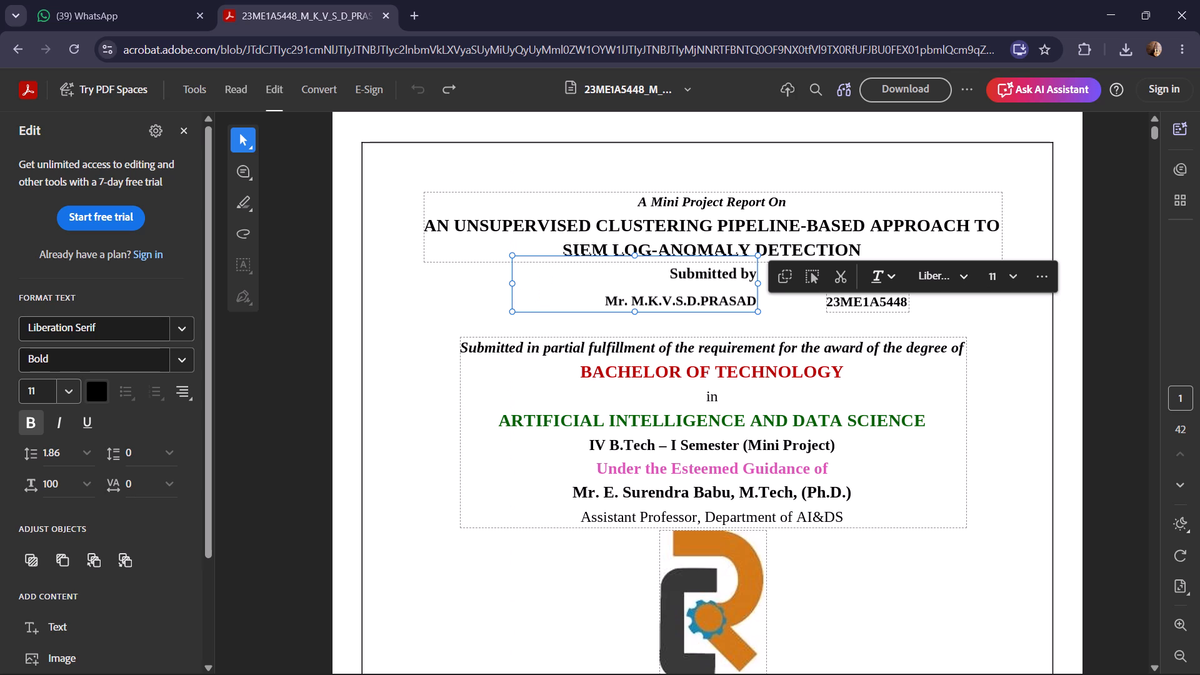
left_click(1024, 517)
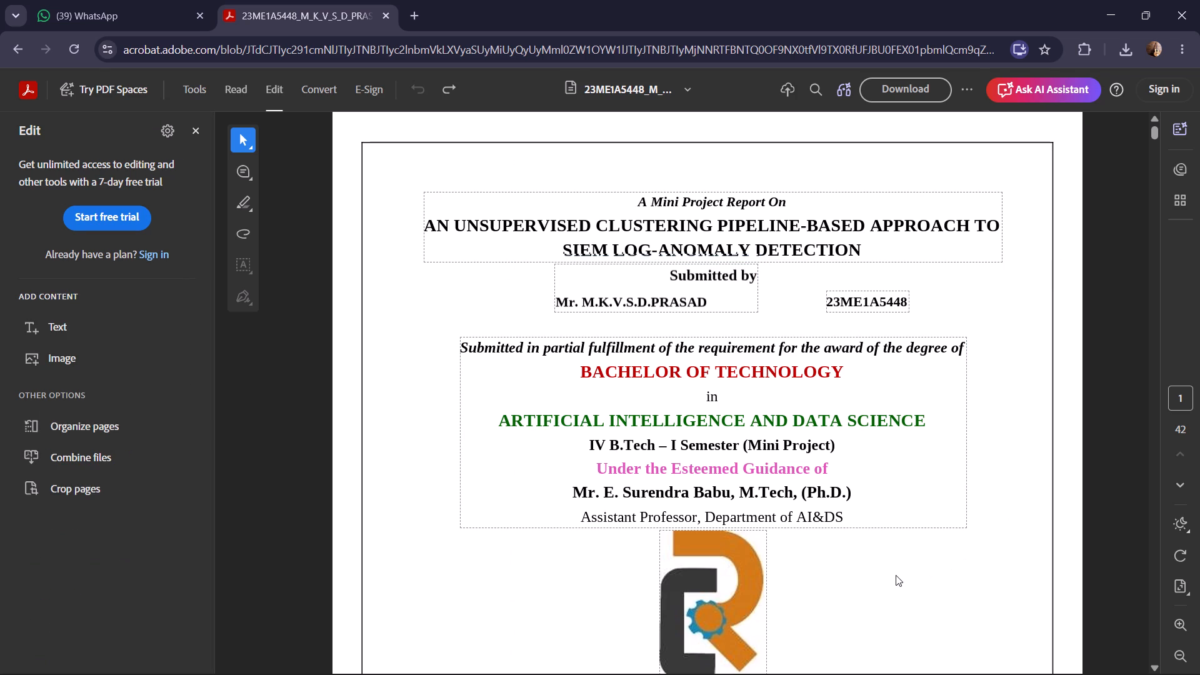
Make the student's name and bracketed register number bold in the bonafide certificate paragraph on page 2, allowing clipboard access.
scroll(896, 575, "down", 9)
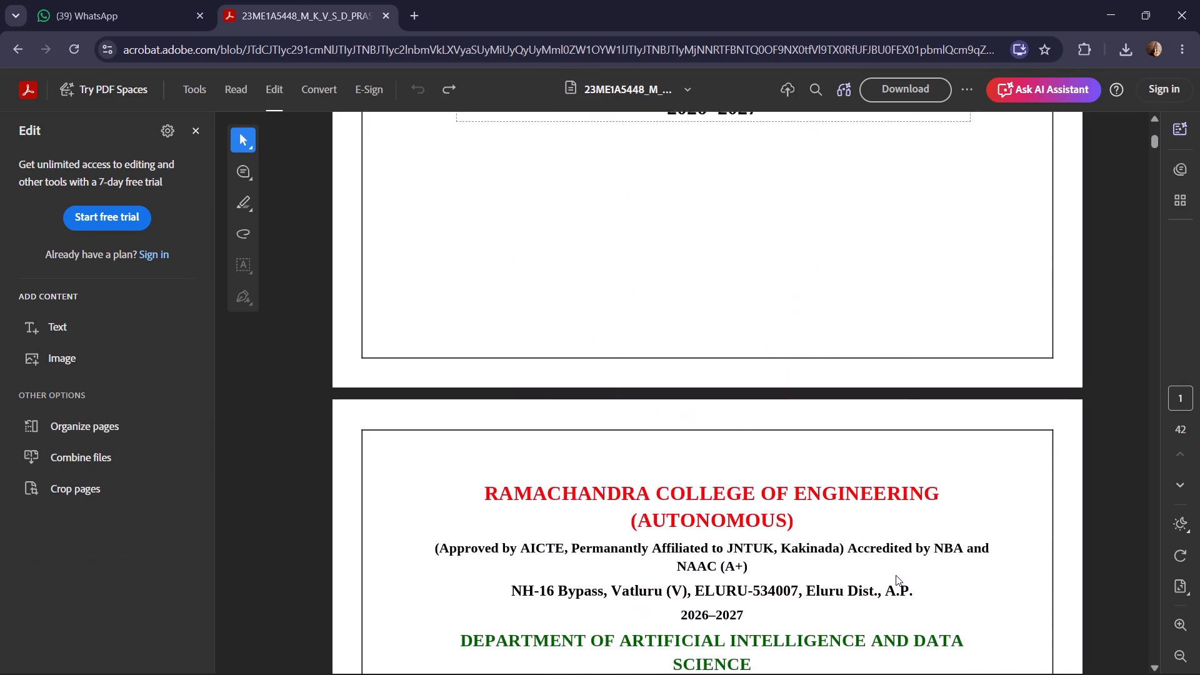
scroll(896, 575, "down", 2)
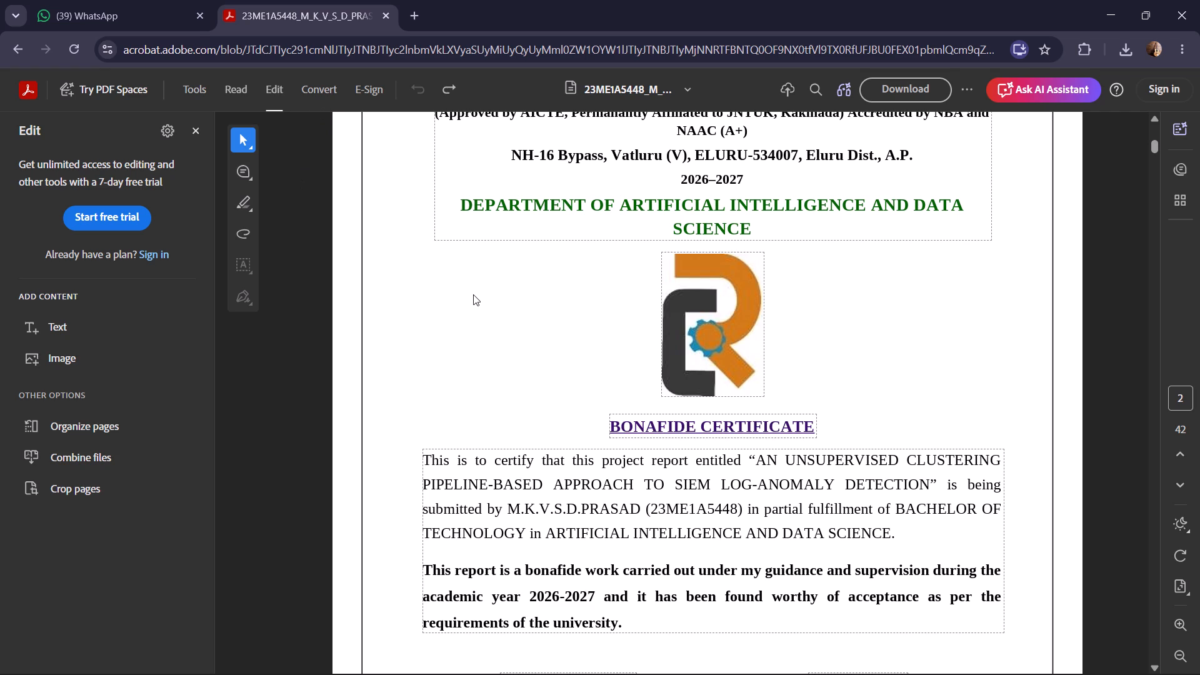
scroll(473, 294, "up", 2)
scroll(473, 294, "down", 3)
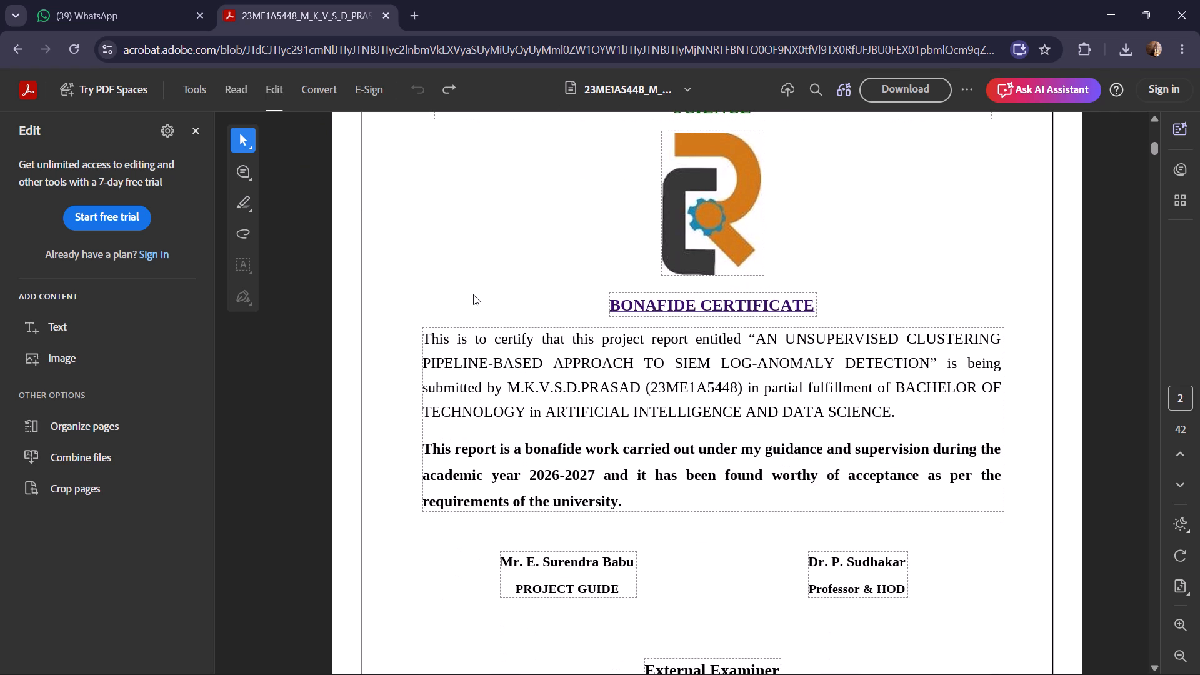
left_click_drag(510, 387, 677, 381)
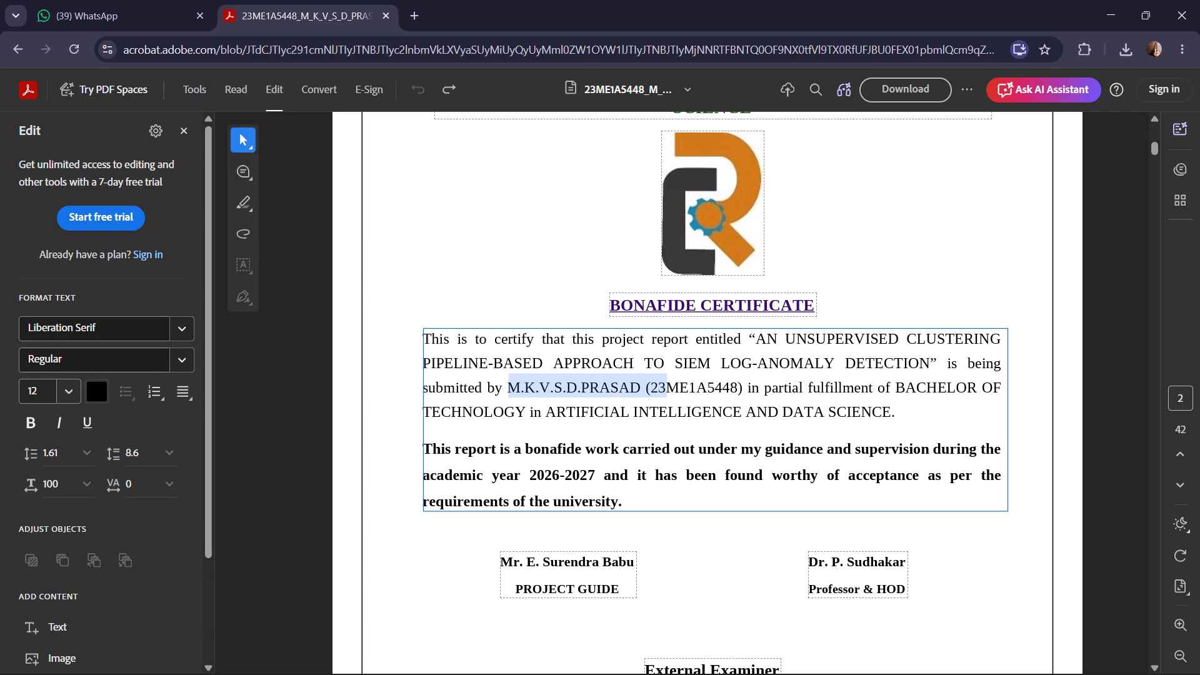
left_click_drag(677, 381, 727, 384)
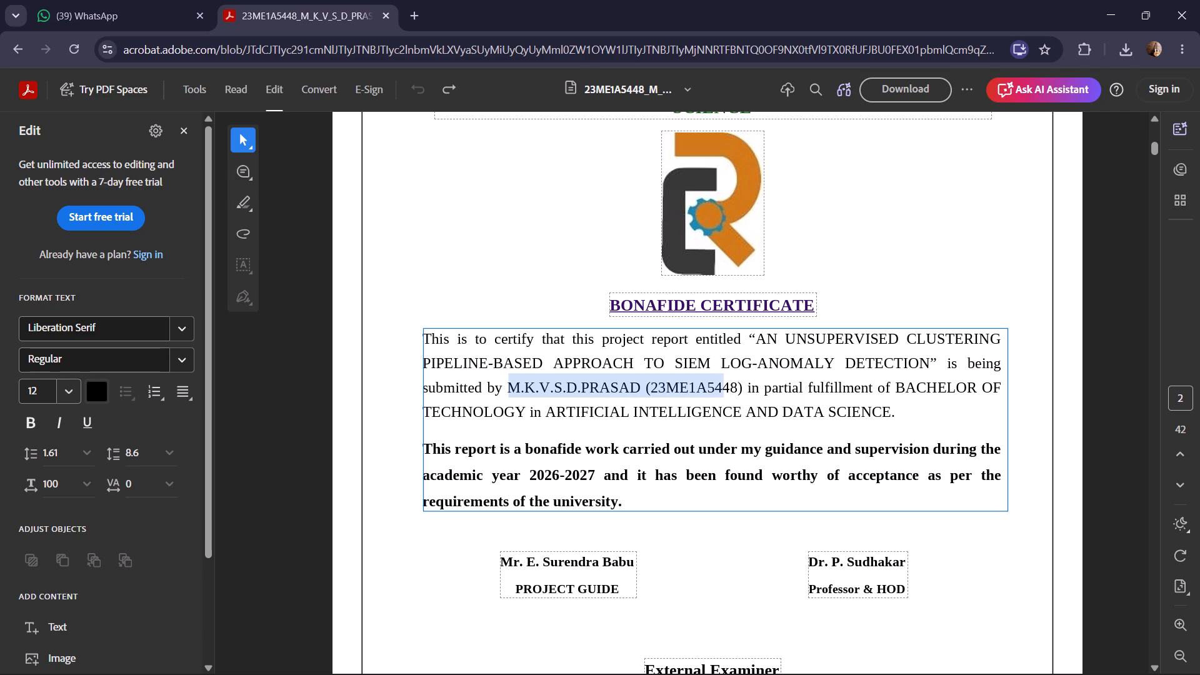
left_click_drag(727, 384, 740, 384)
left_click_drag(740, 384, 741, 384)
left_click_drag(741, 384, 743, 386)
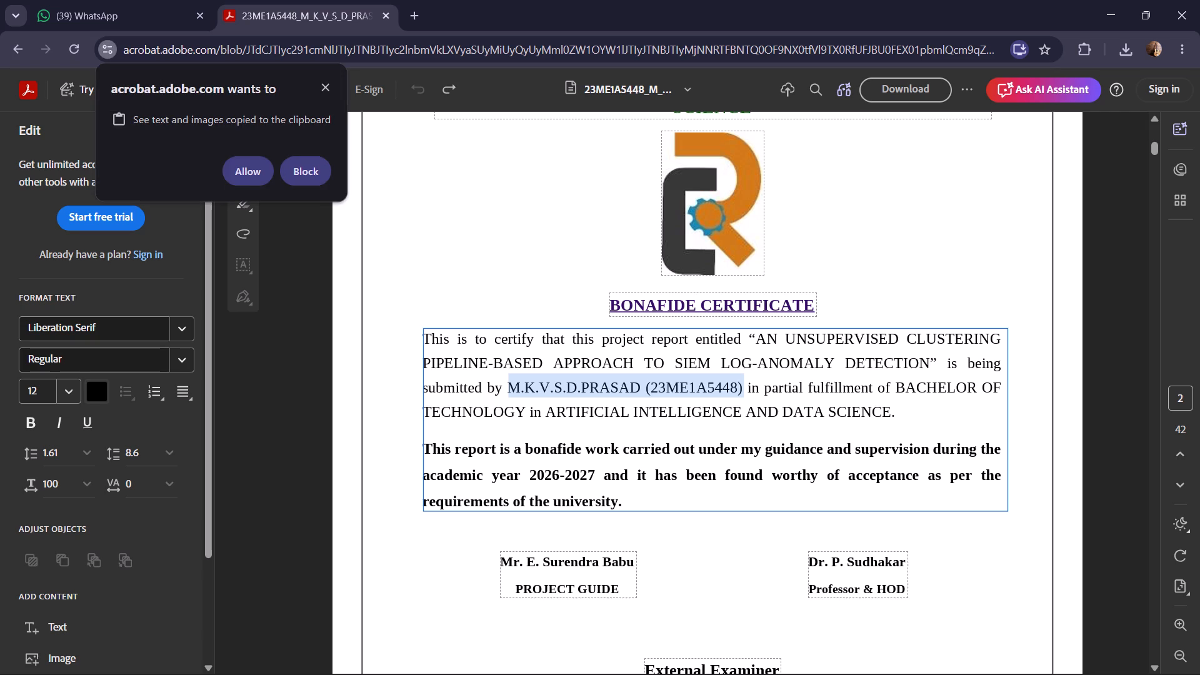
left_click(242, 169)
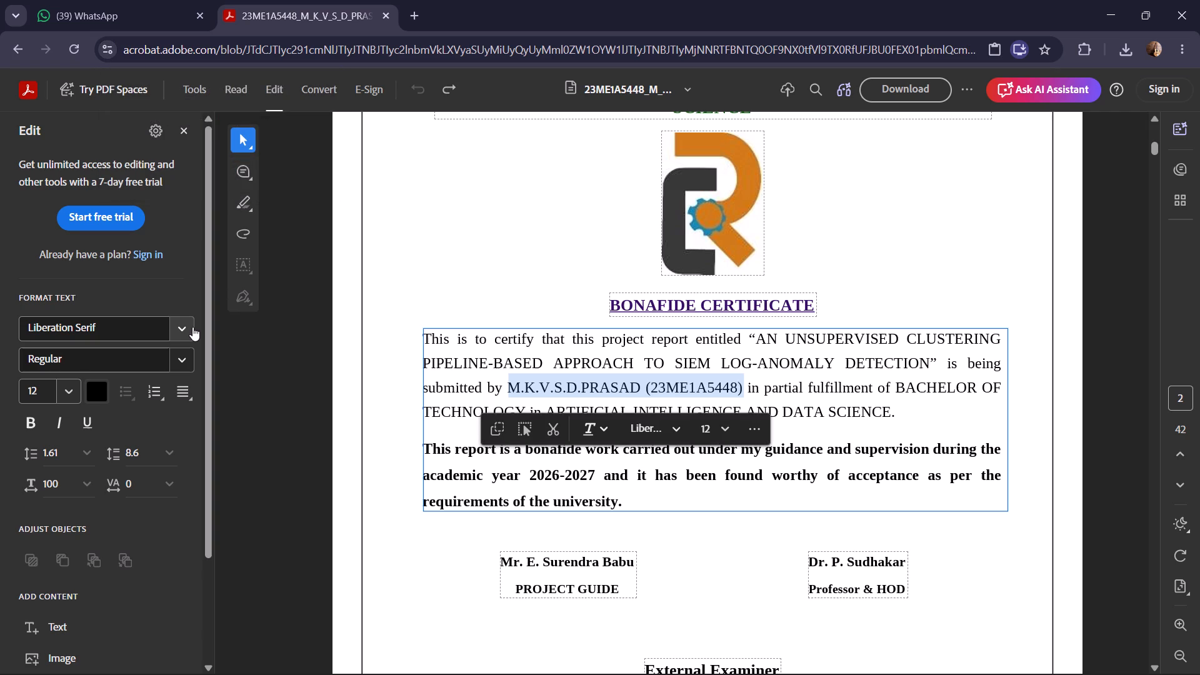
left_click(33, 418)
left_click(439, 240)
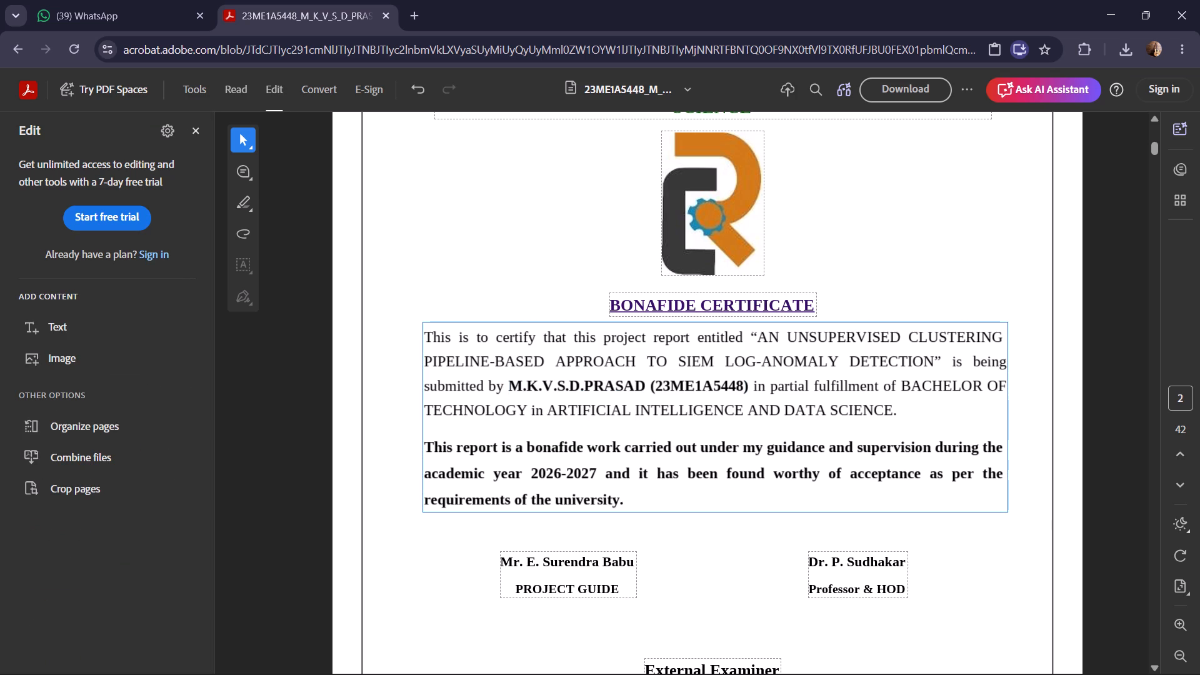
Make the quoted title "AN UNSUPERVISED CLUSTERING PIPELINE-BASED APPROACH TO SIEM LOG-ANOMALY DETECTION" bold in the certificate paragraph.
left_click_drag(747, 334, 863, 336)
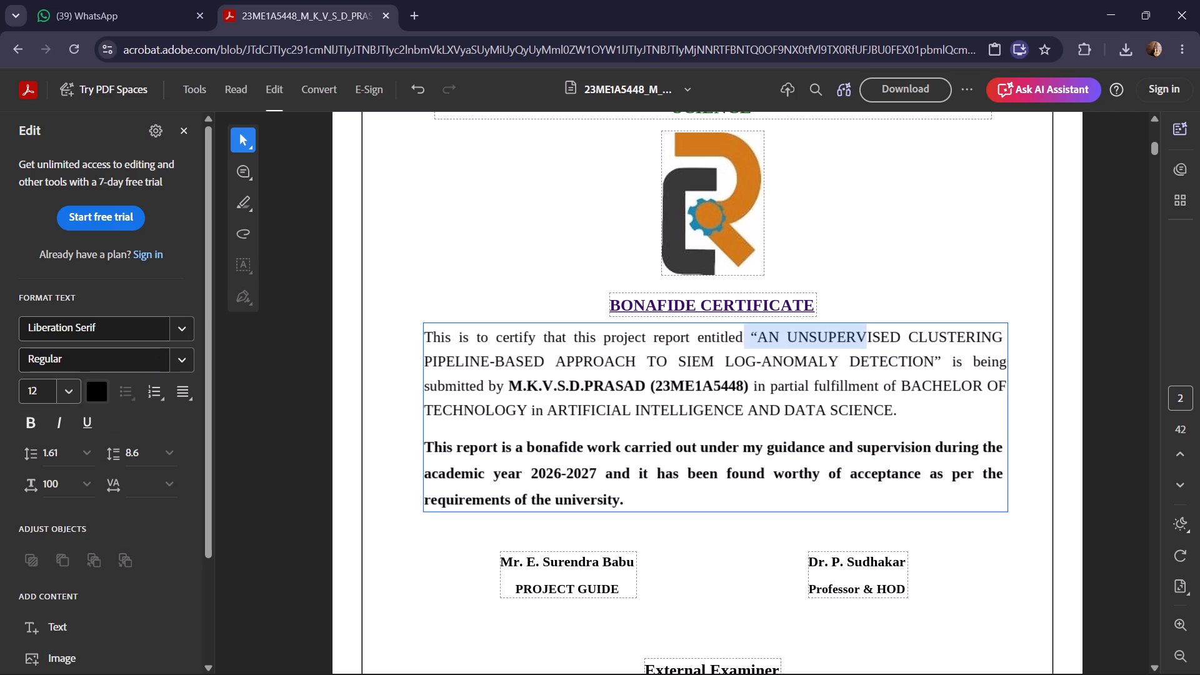
left_click_drag(863, 336, 1006, 366)
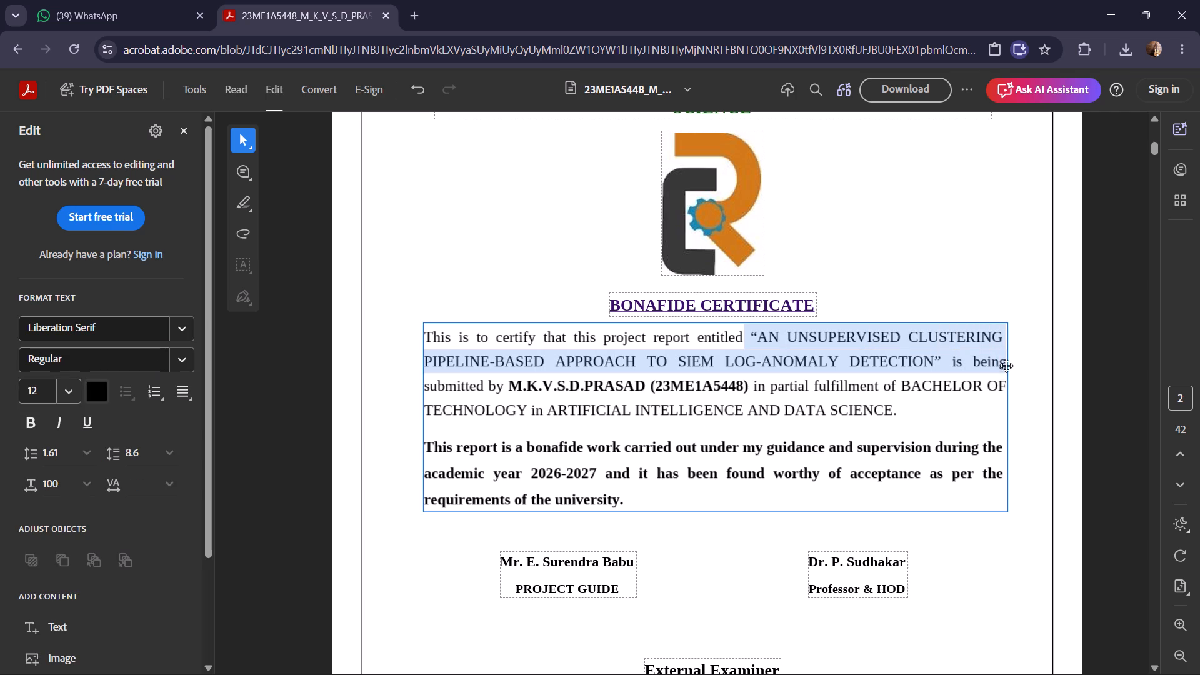
left_click_drag(1006, 366, 939, 369)
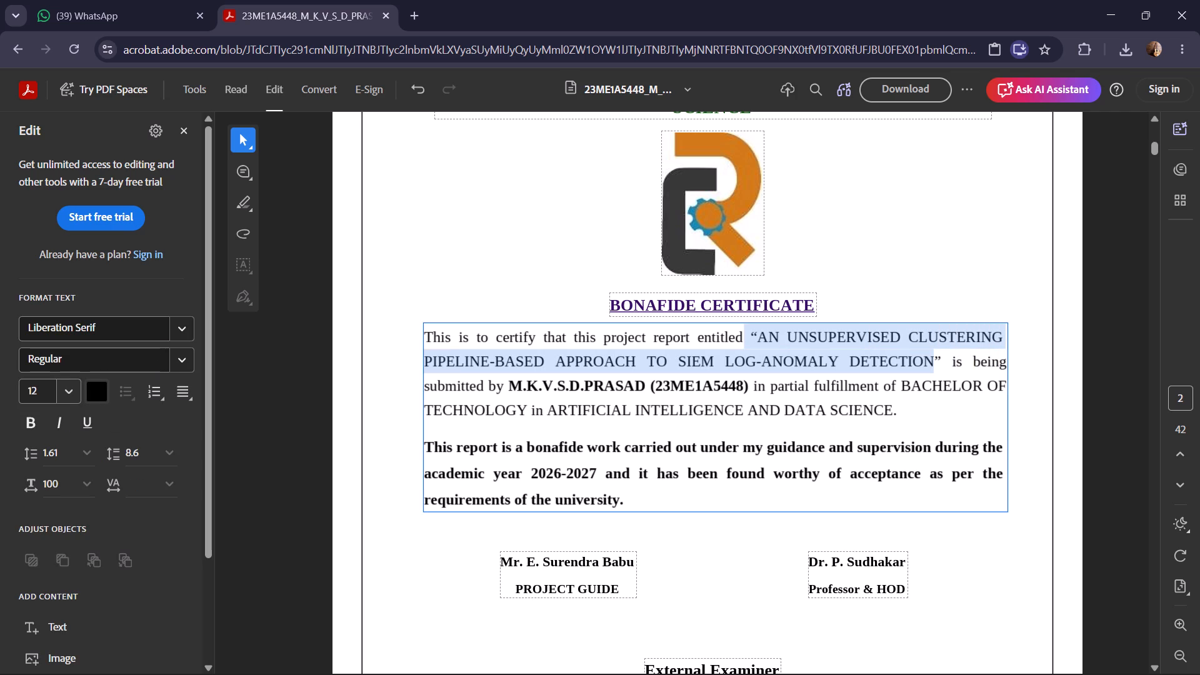
left_click_drag(939, 369, 940, 369)
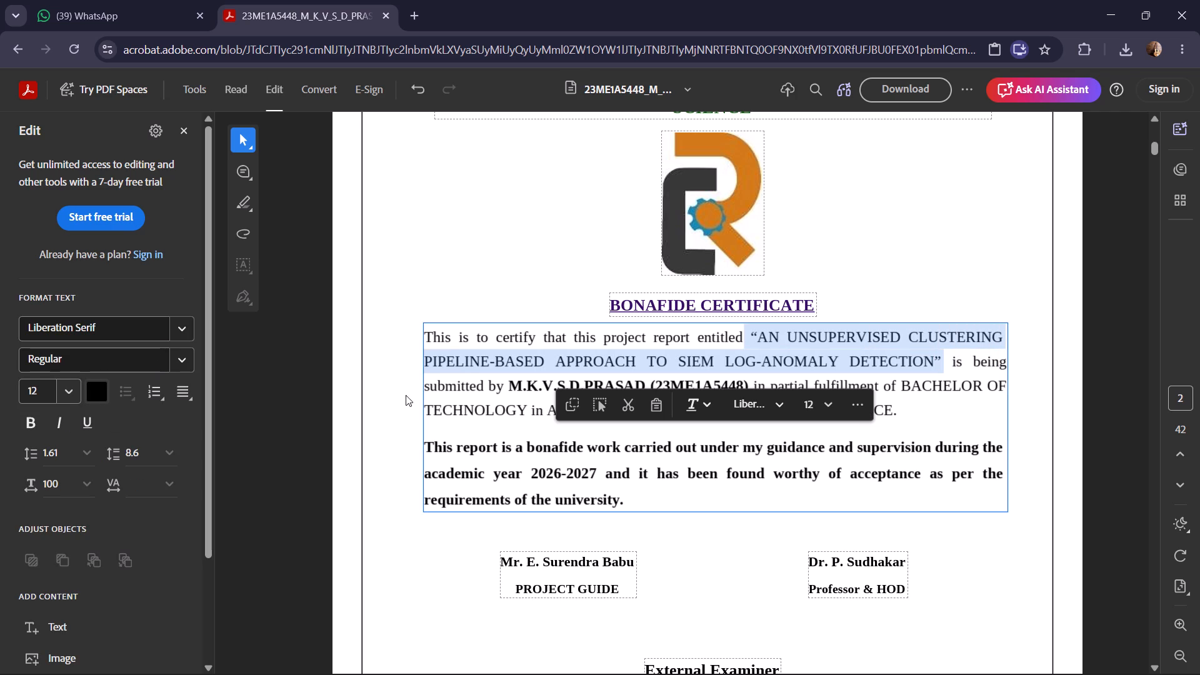
left_click(35, 418)
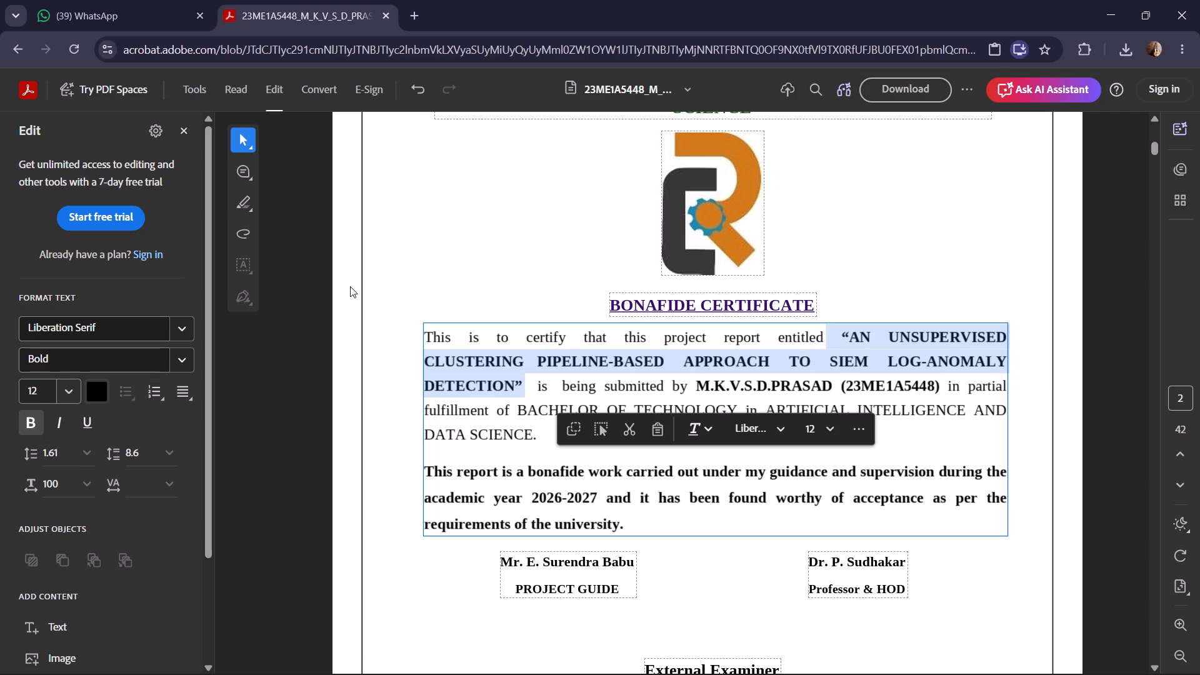
left_click(407, 254)
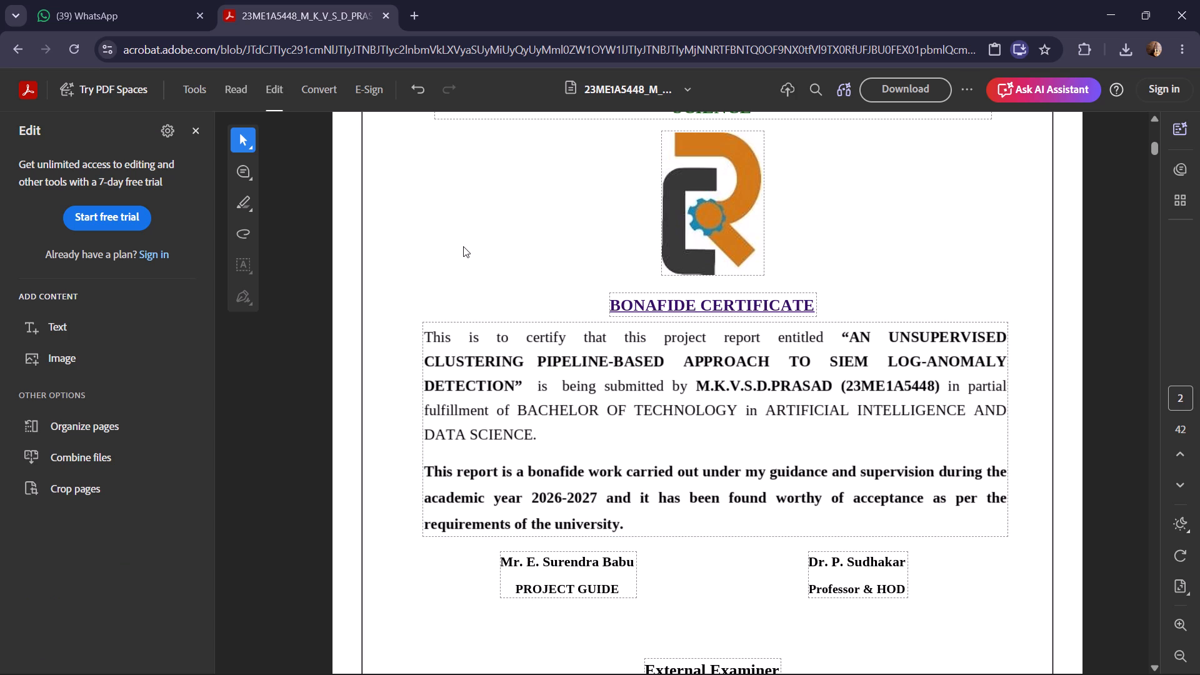
scroll(463, 246, "down", 1)
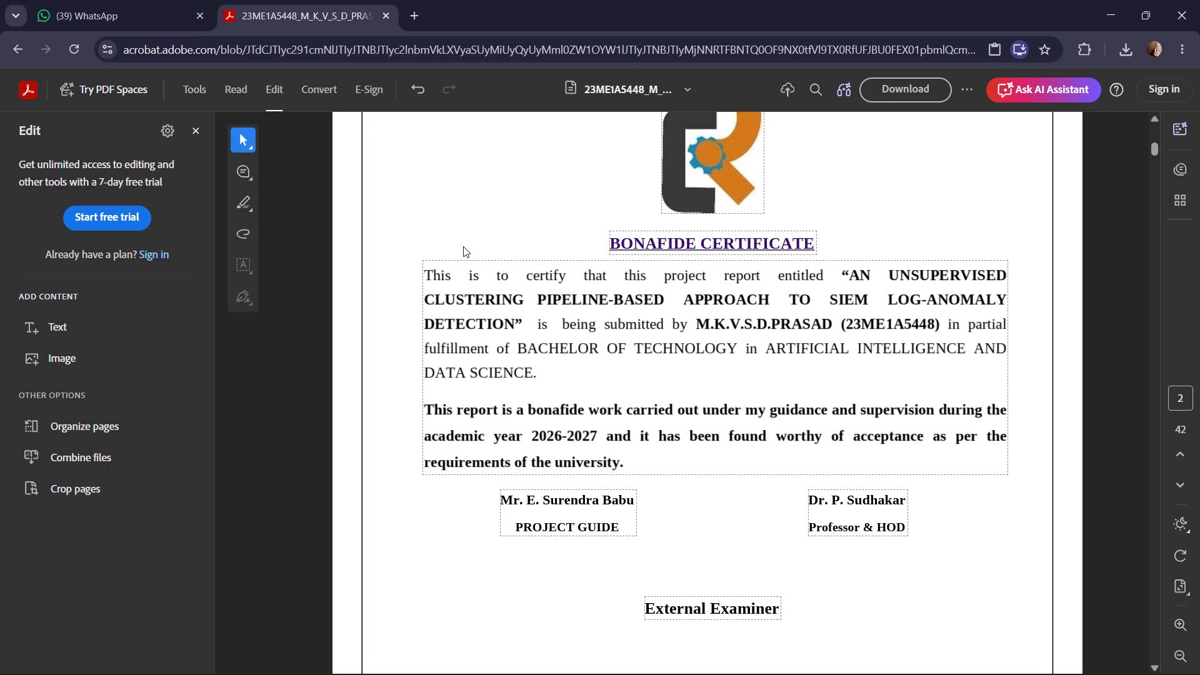
Examine the bonafide certificate page and the pages after it for remaining text that needs correcting.
left_click(487, 217)
left_click(922, 197)
scroll(922, 197, "down", 2)
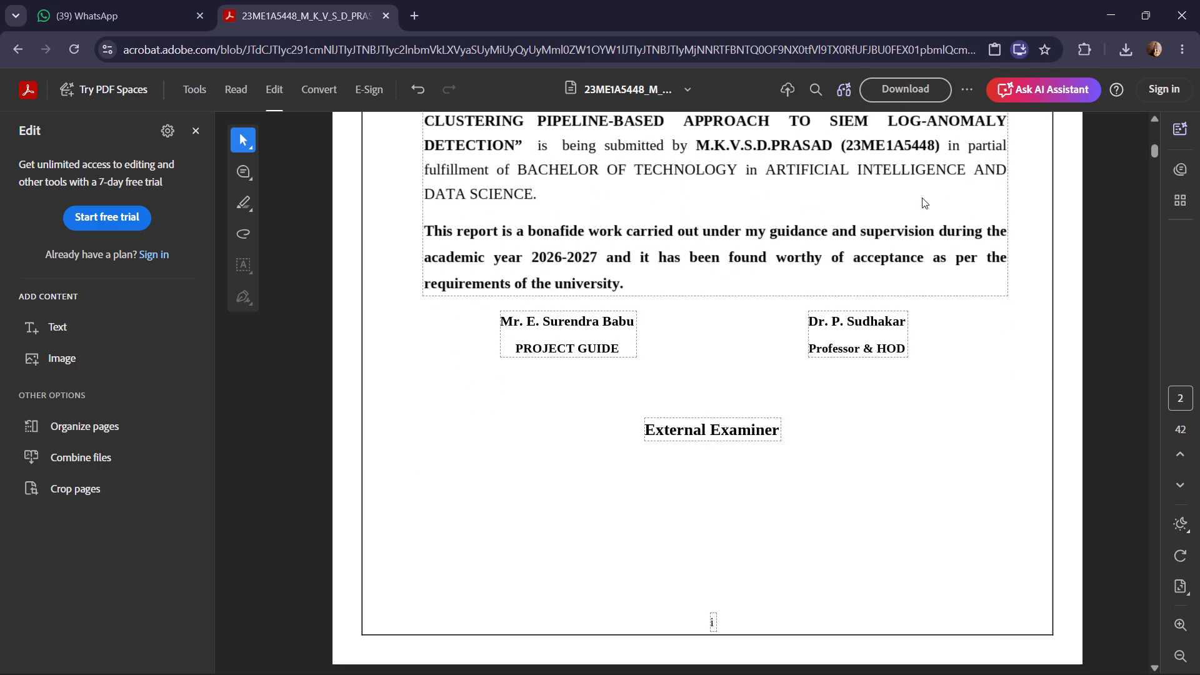
scroll(922, 197, "down", 4)
left_click(921, 244)
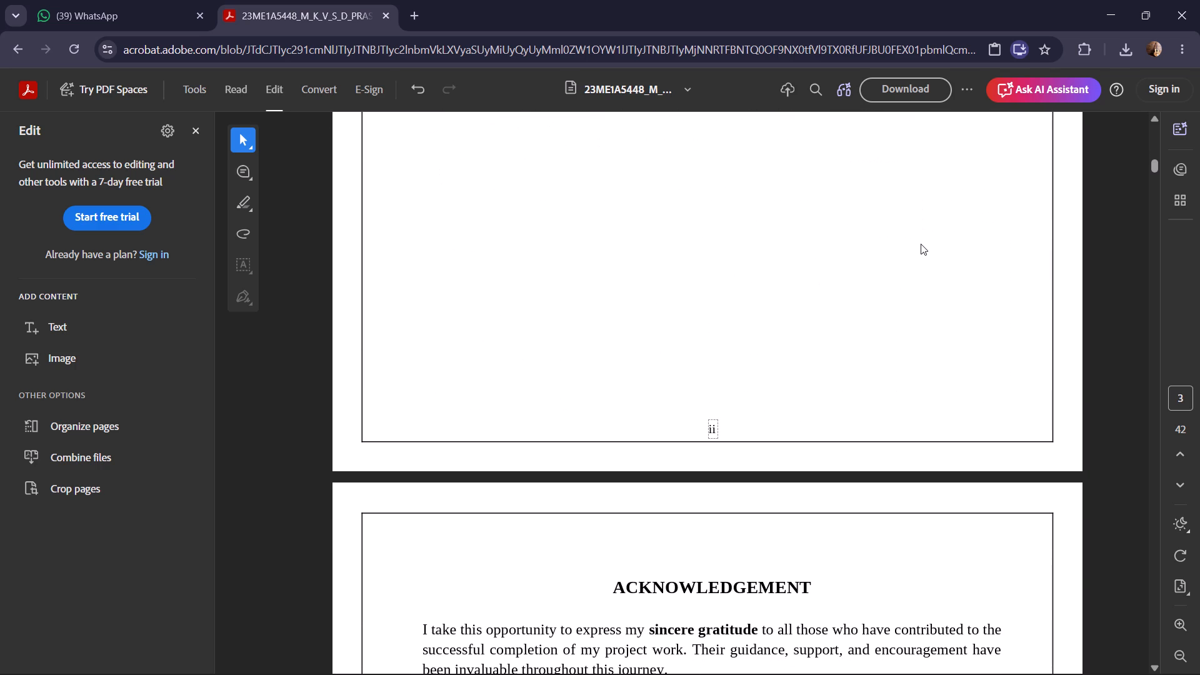
scroll(921, 244, "up", 12)
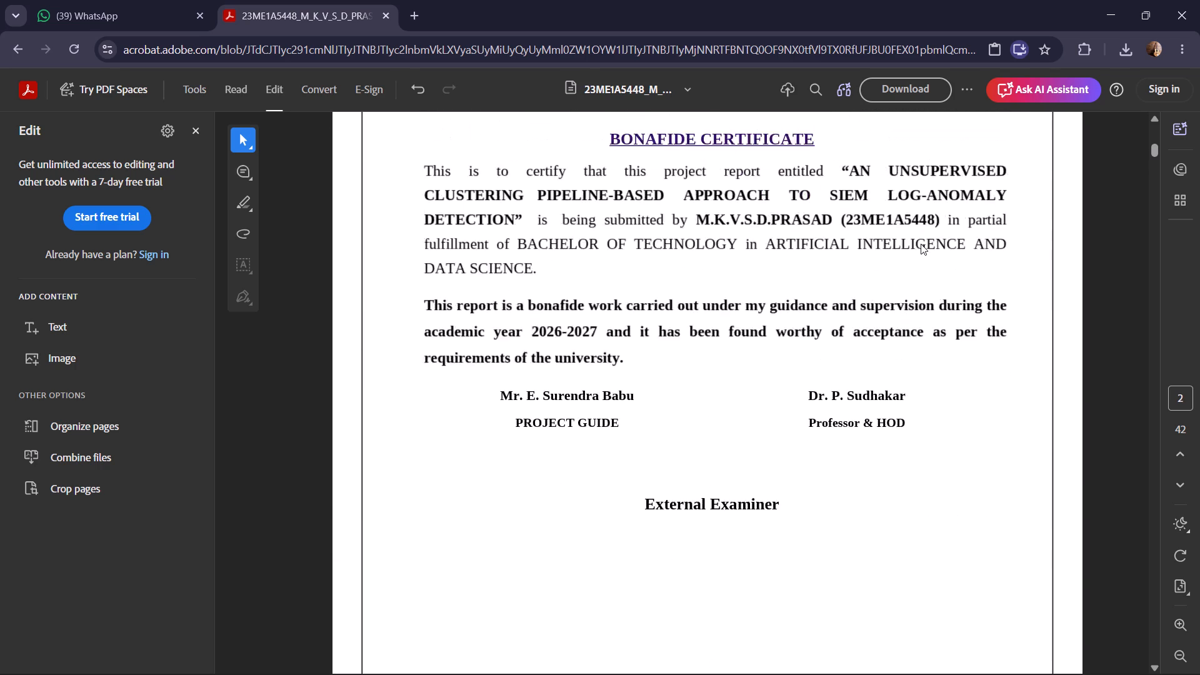
scroll(921, 244, "up", 2)
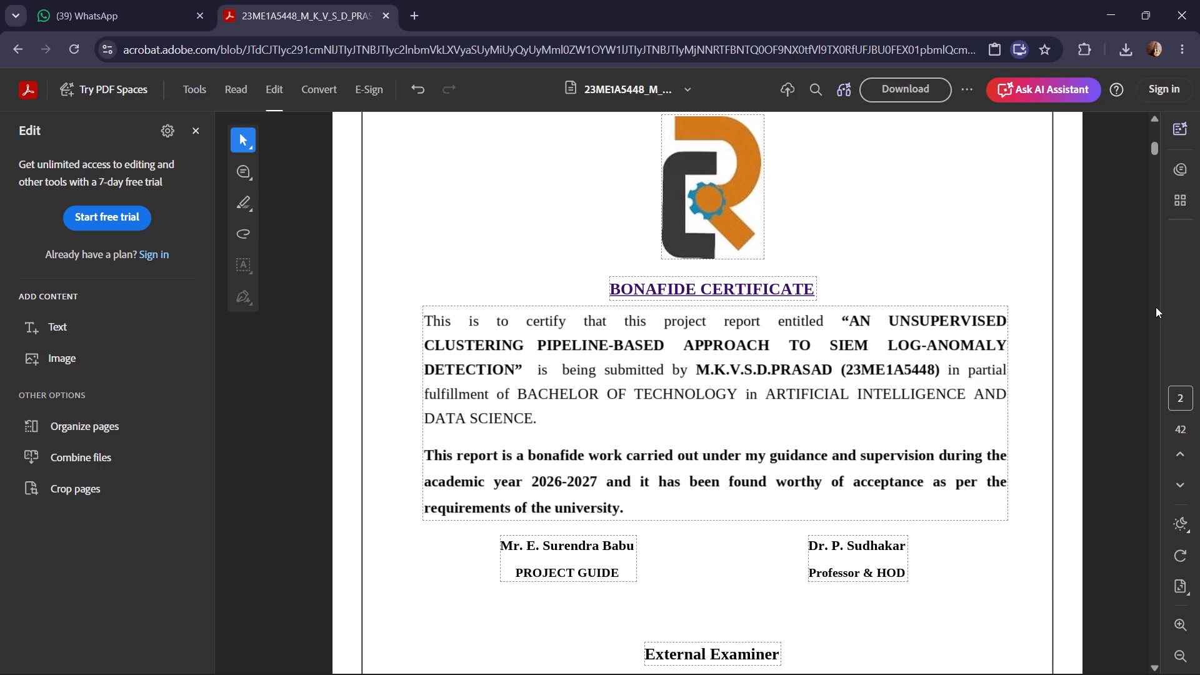
left_click(1105, 276)
scroll(1000, 234, "down", 3)
scroll(1000, 234, "up", 1)
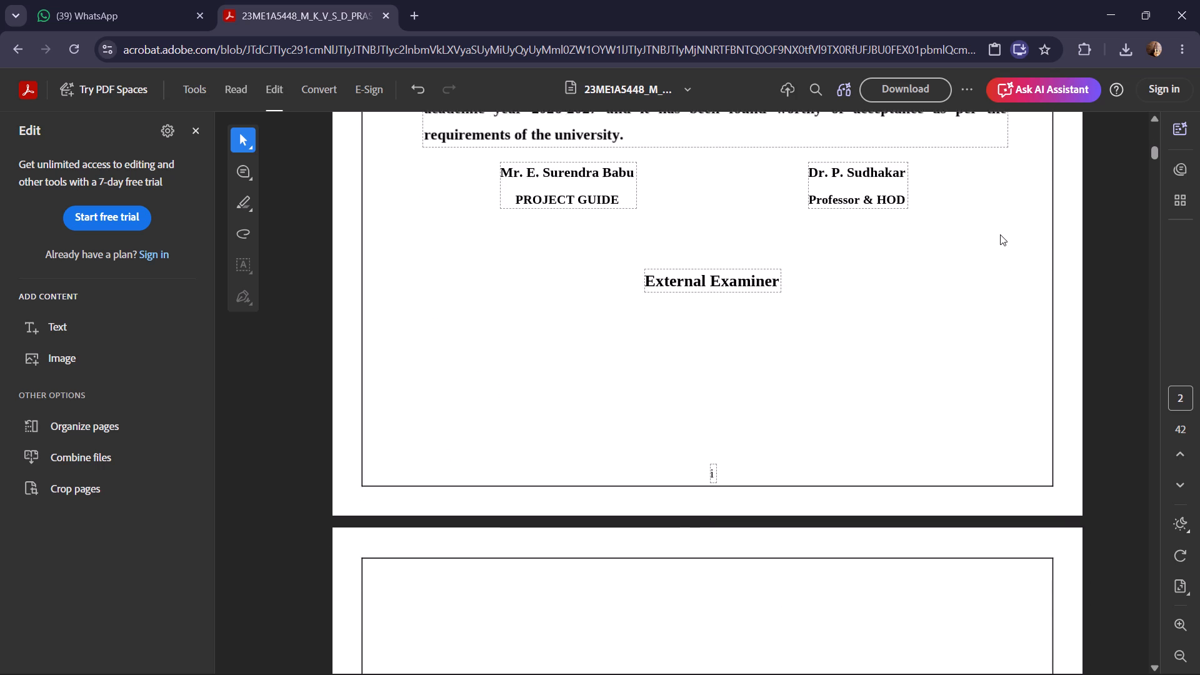
scroll(1000, 234, "up", 1)
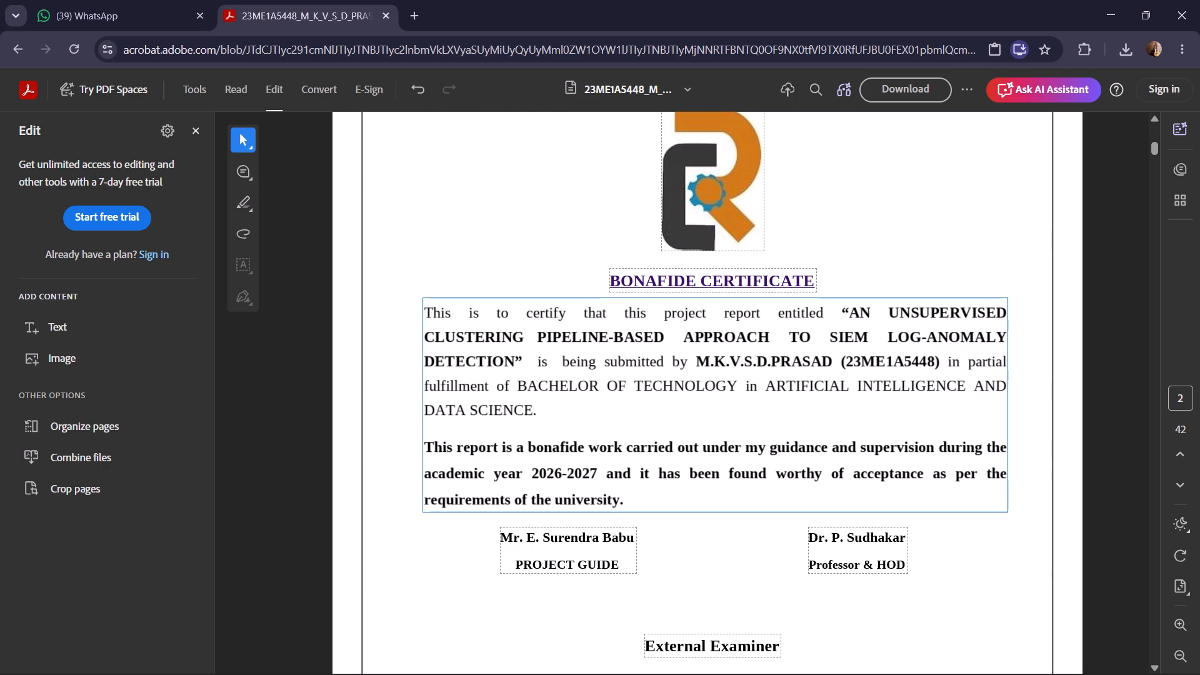
scroll(530, 396, "right", 1)
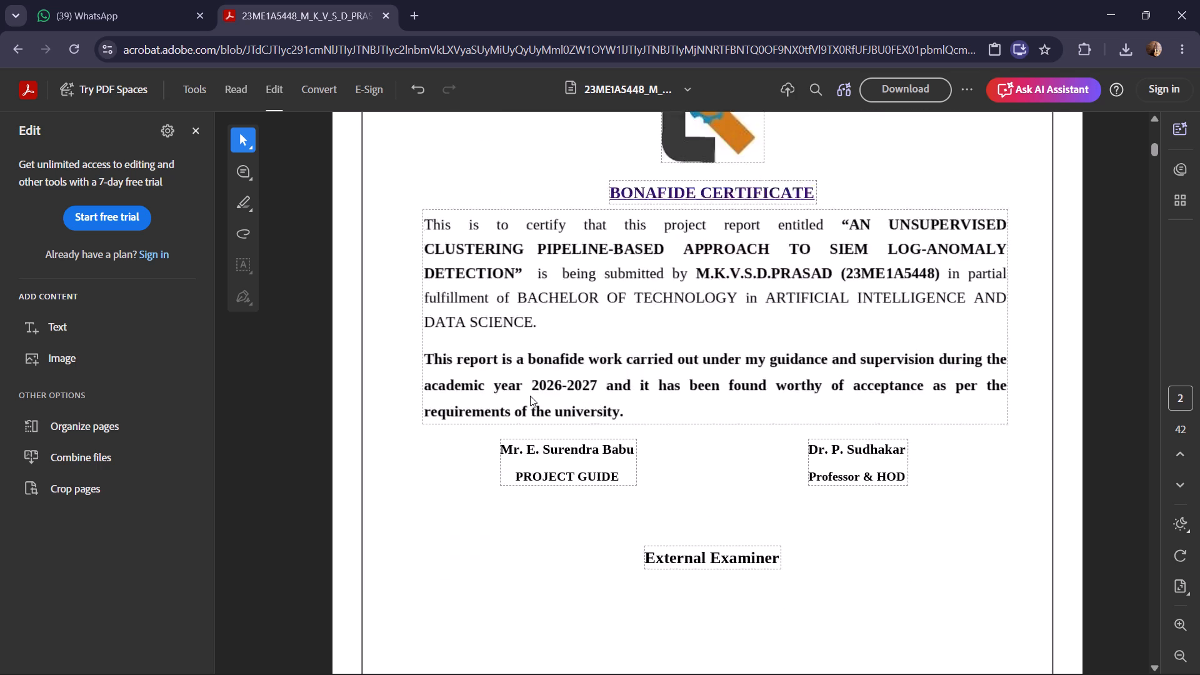
scroll(530, 396, "right", 1)
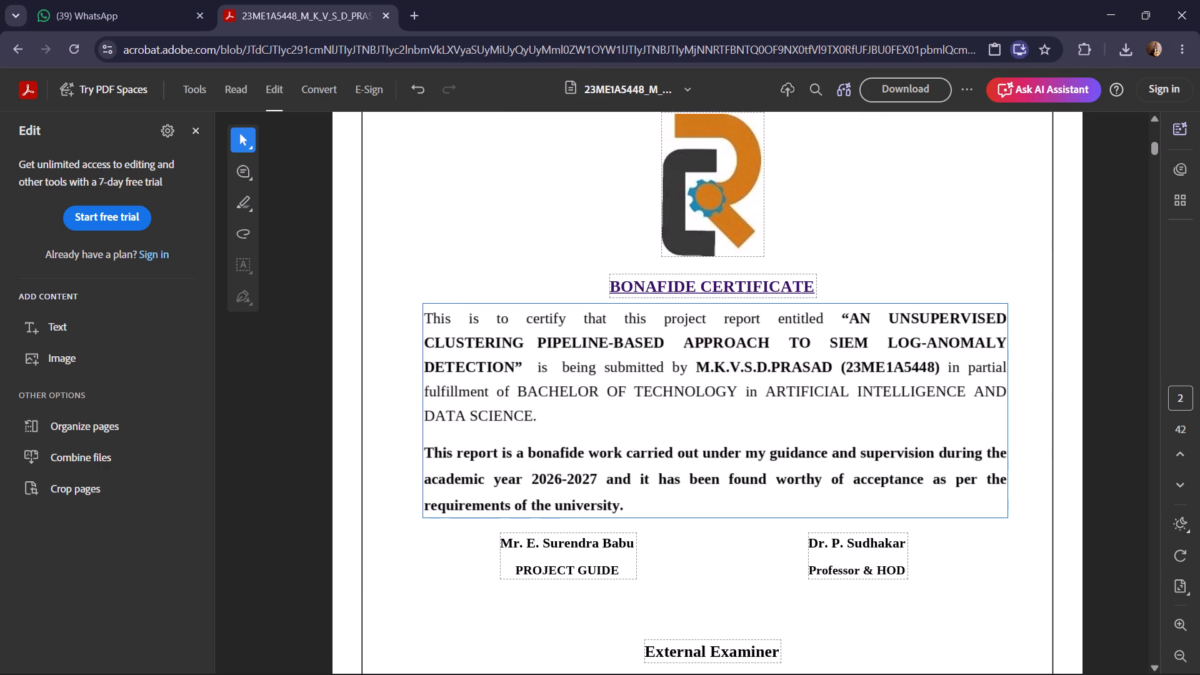
scroll(521, 390, "up", 4)
Make the student's name and bracketed register number bold in the first paragraph of the declaration on page 3.
scroll(521, 390, "down", 2)
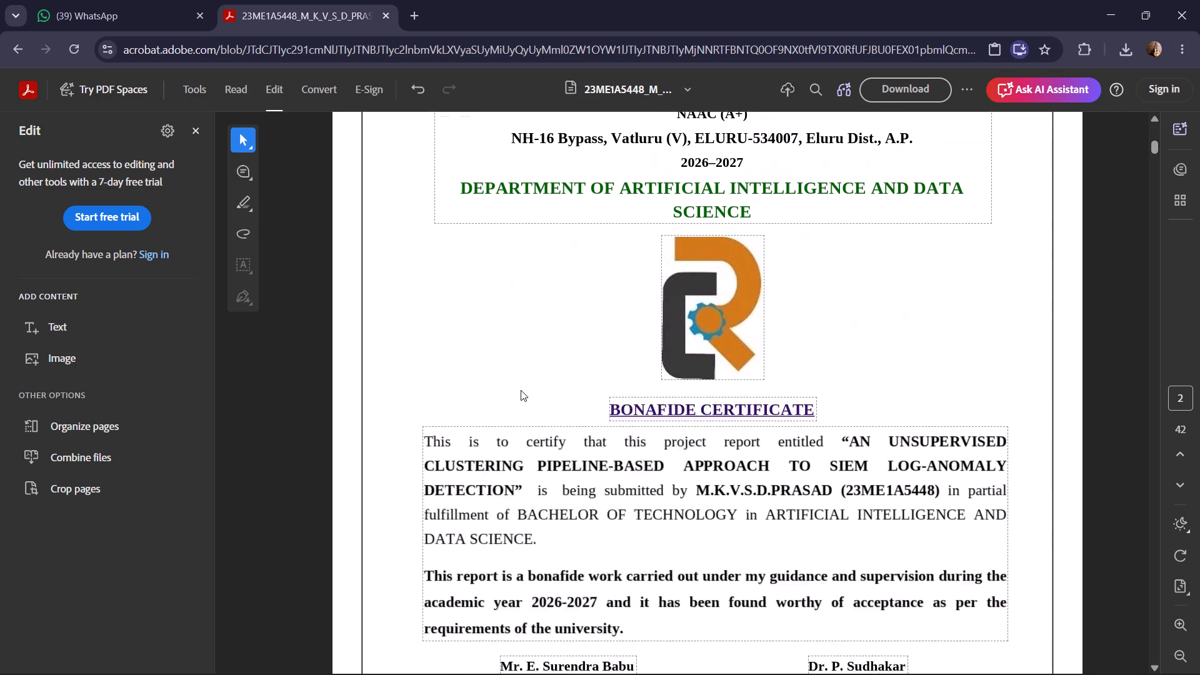
scroll(521, 390, "down", 7)
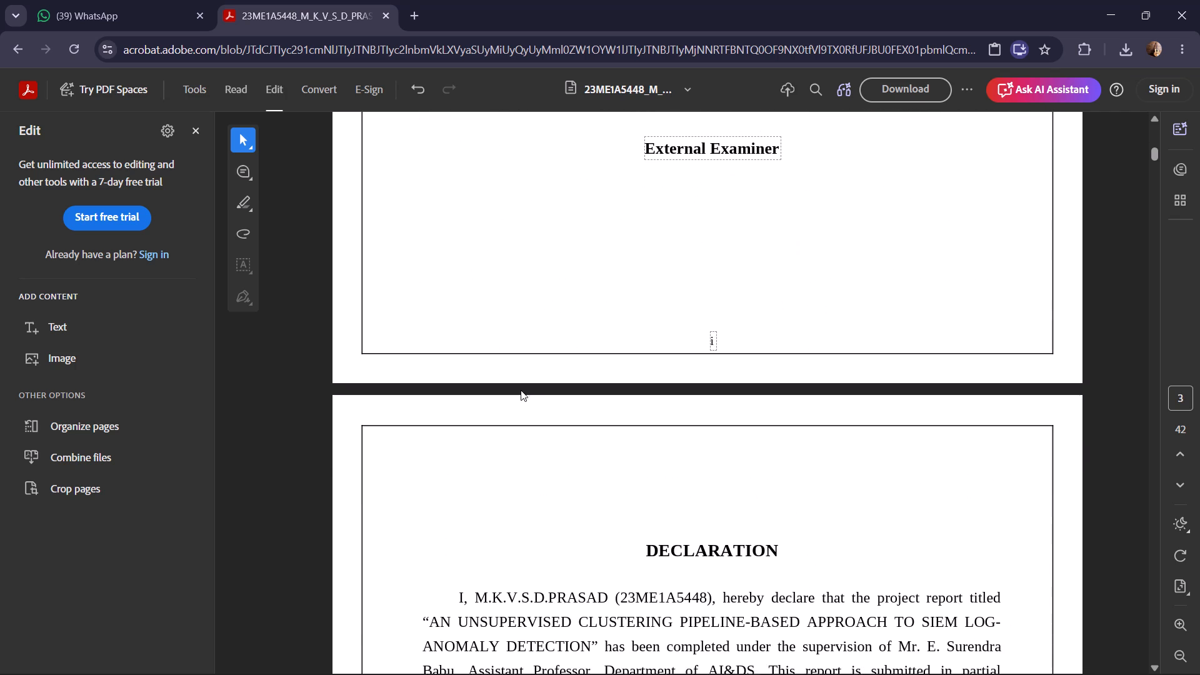
scroll(521, 390, "down", 3)
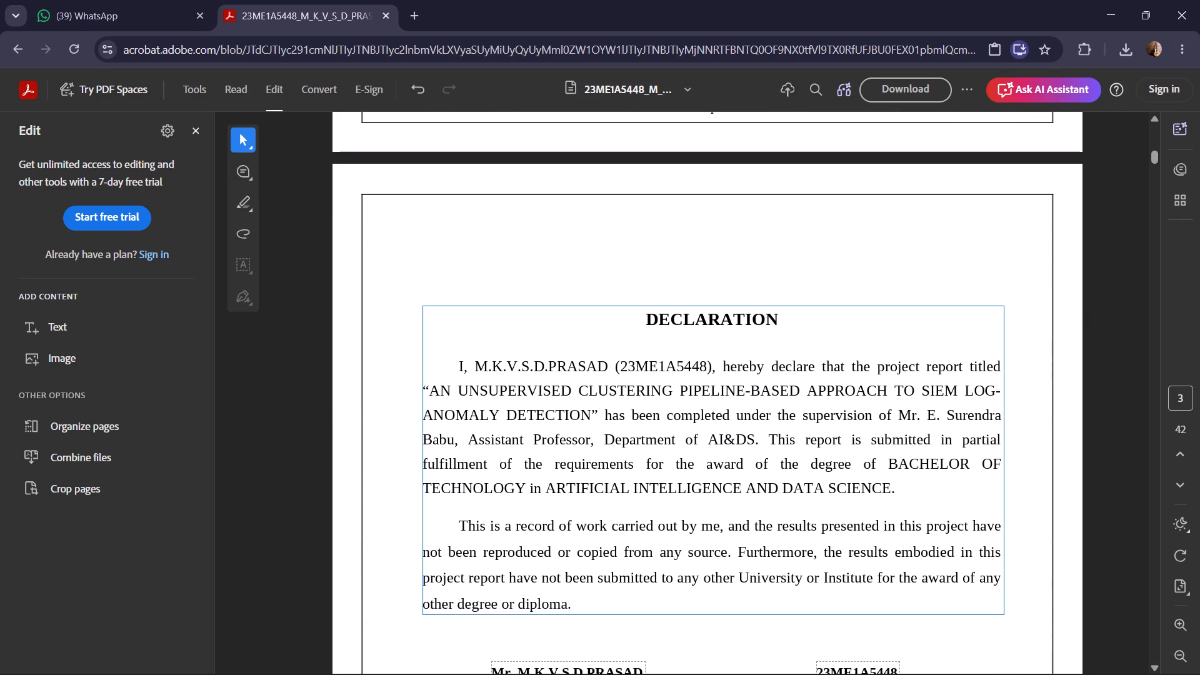
left_click_drag(474, 363, 750, 364)
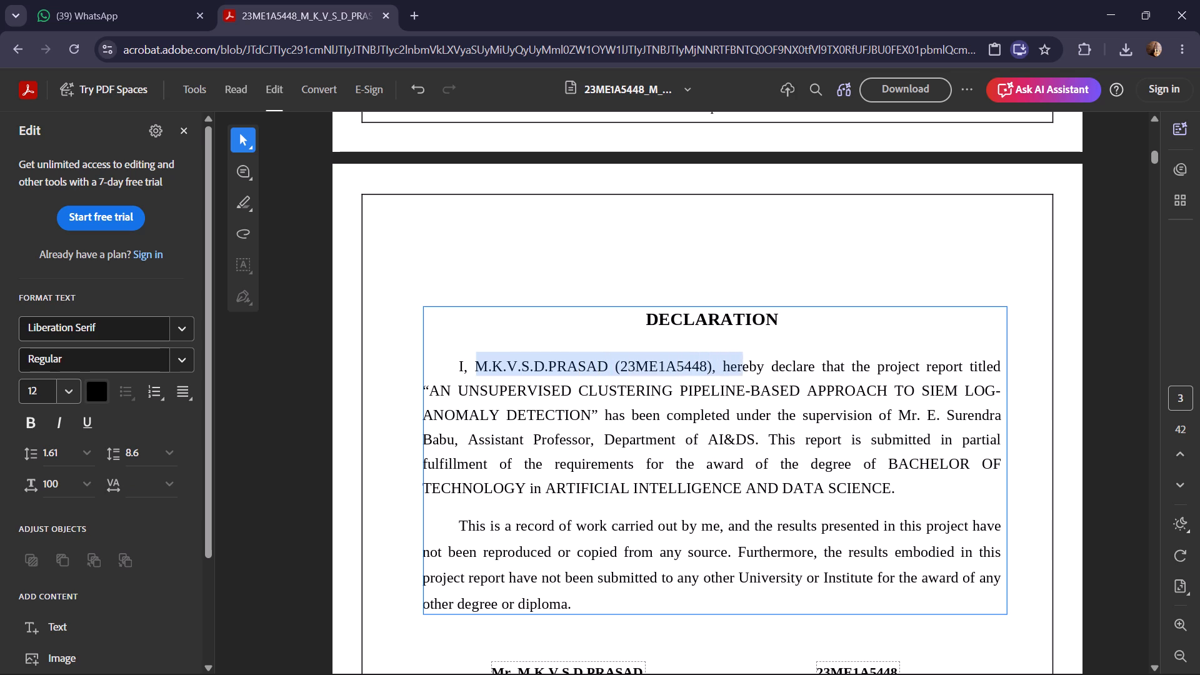
left_click_drag(750, 364, 712, 366)
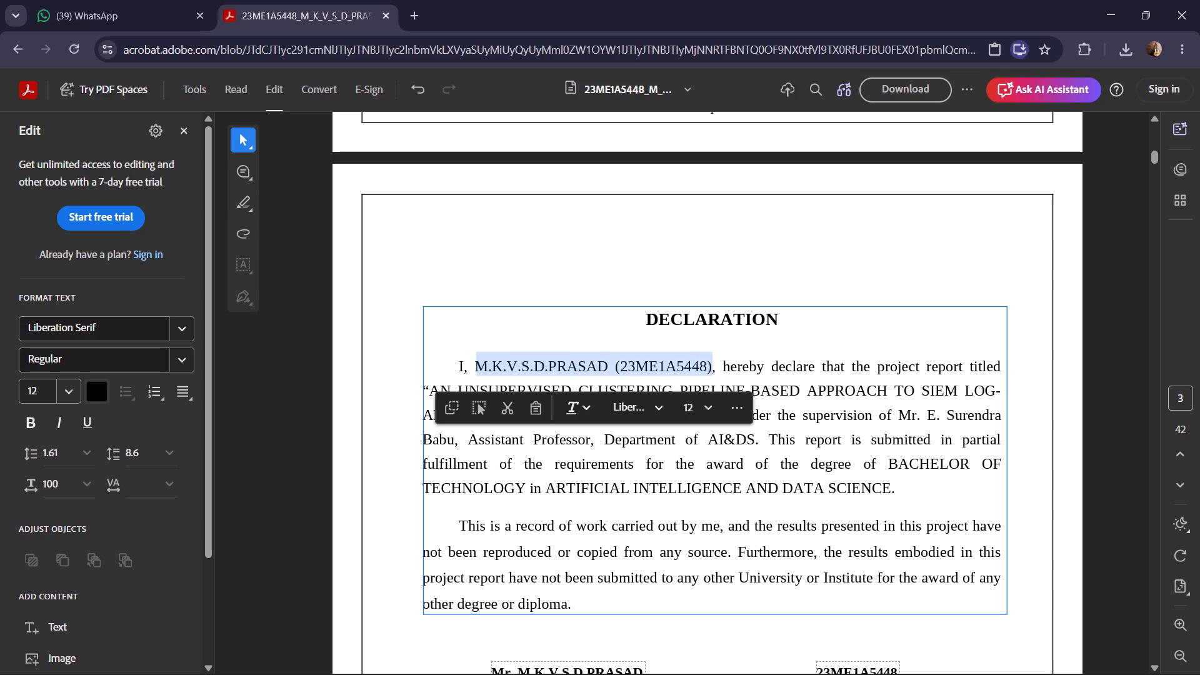
left_click(27, 424)
left_click(421, 265)
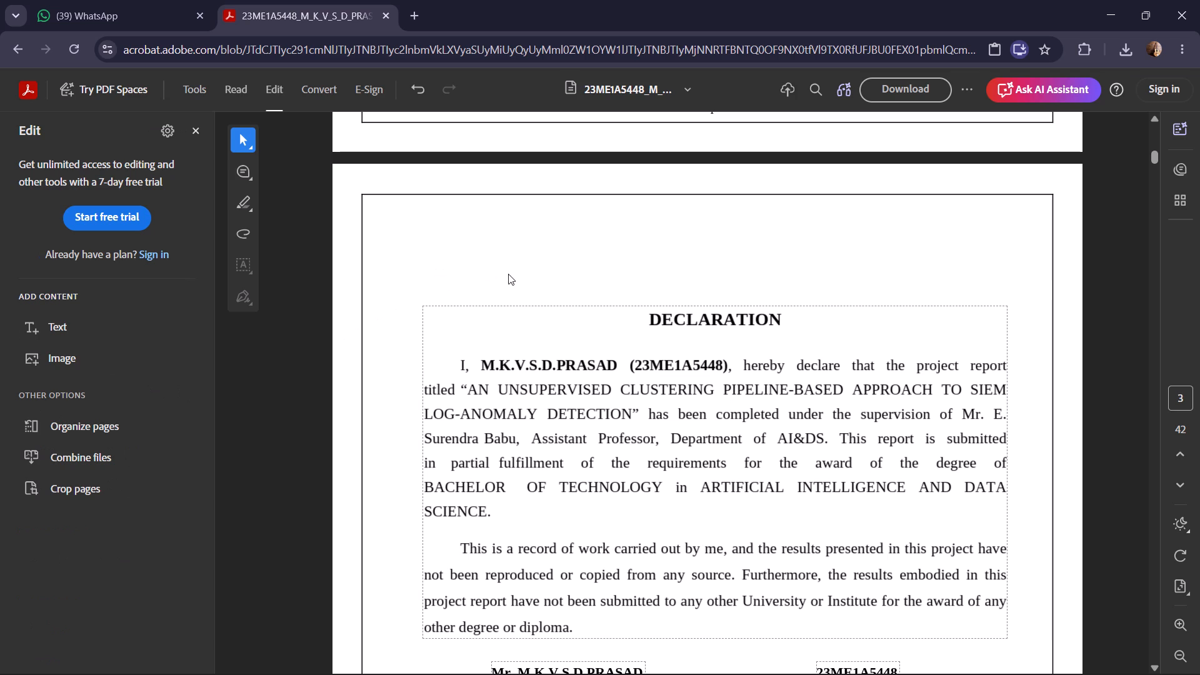
Delete the place name after "Station:" below the declaration on page 3, keeping the label.
scroll(581, 377, "down", 3)
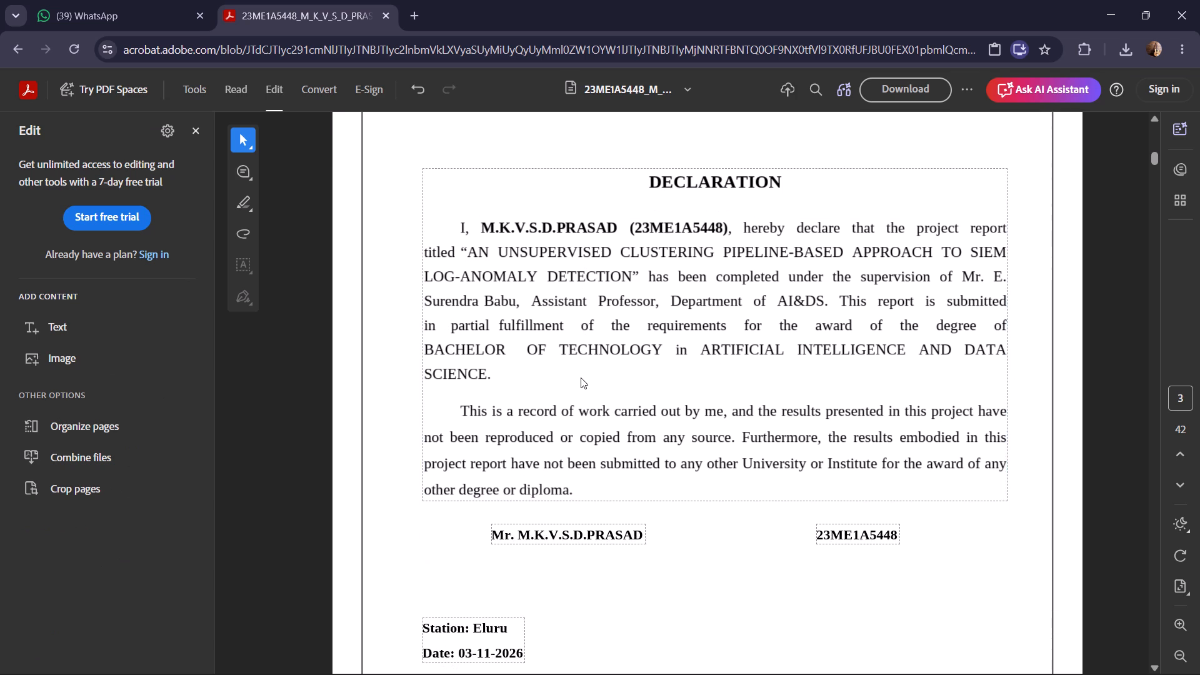
scroll(581, 377, "down", 4)
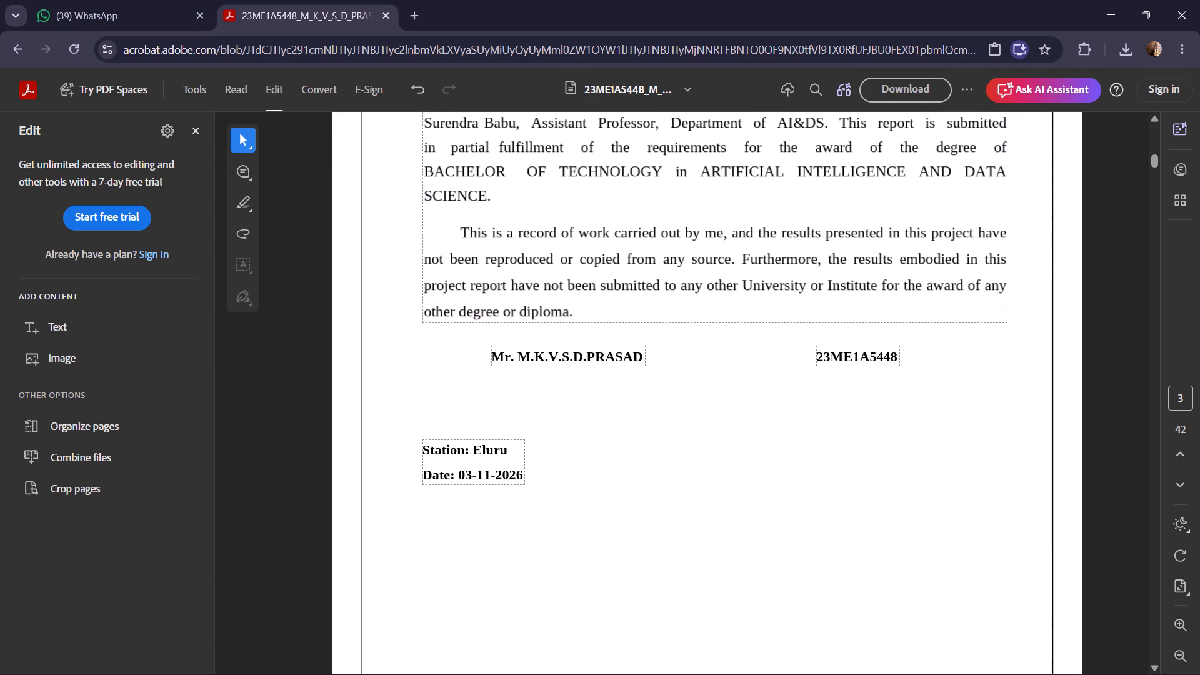
scroll(581, 377, "down", 4)
scroll(581, 377, "up", 2)
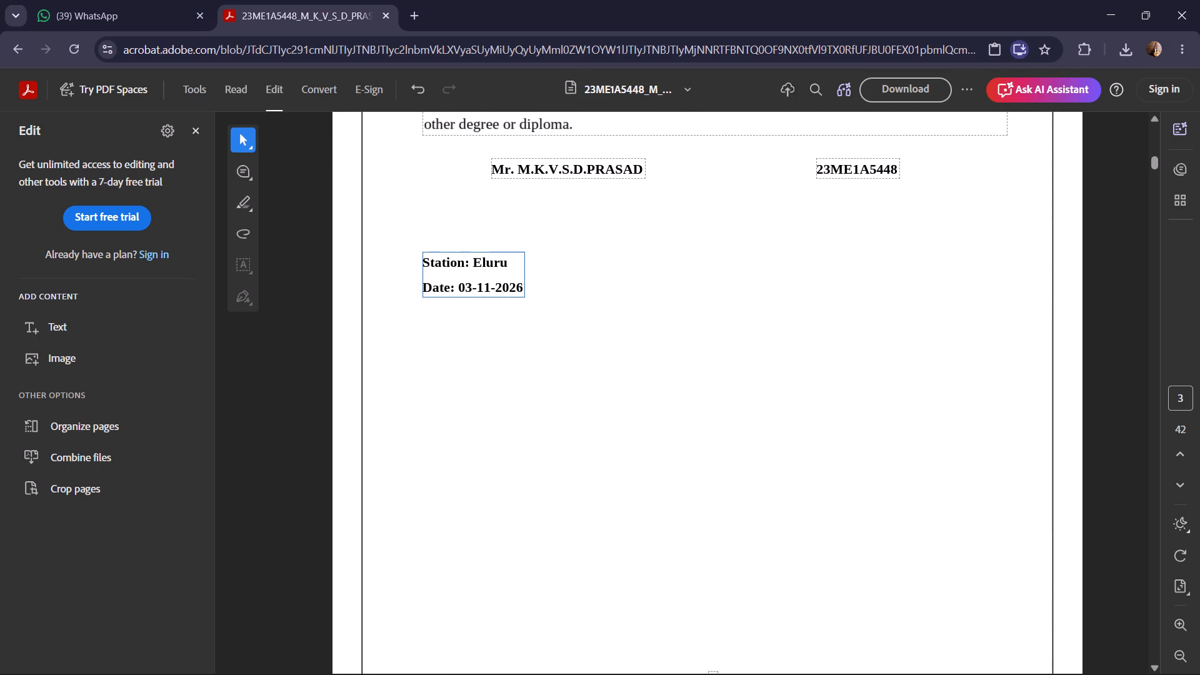
left_click(512, 265)
left_click(512, 265)
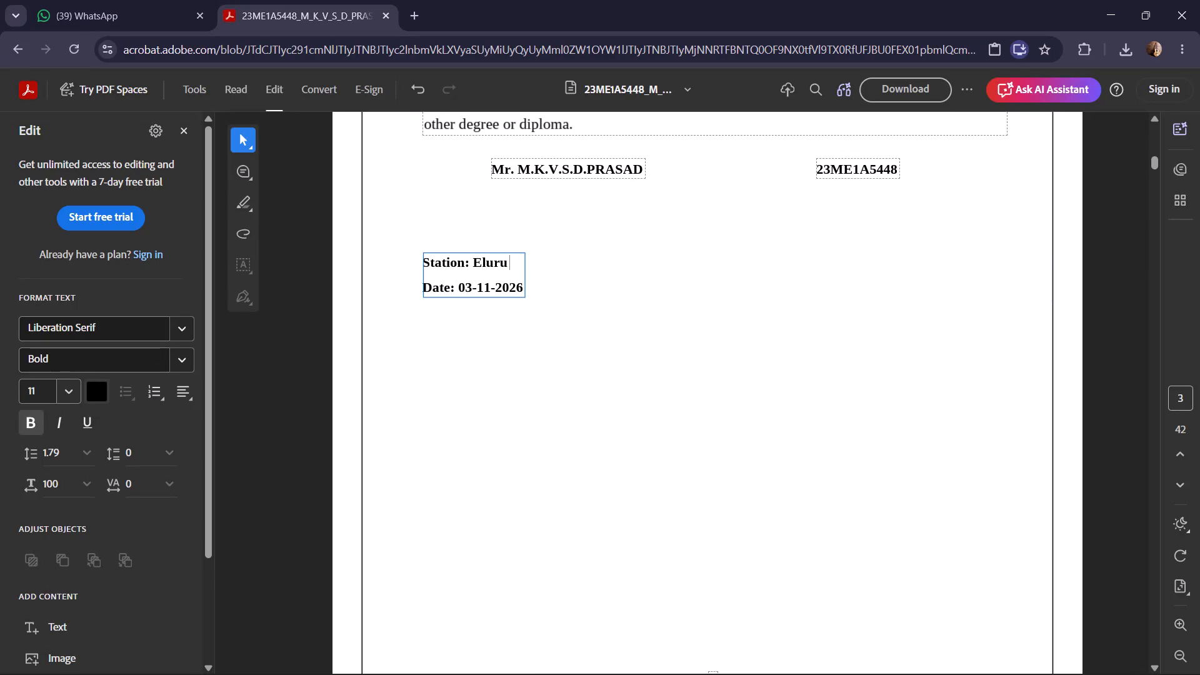
key("BackSpace")
key("BackSpace")
key("BackSpace")
key("BackSpace")
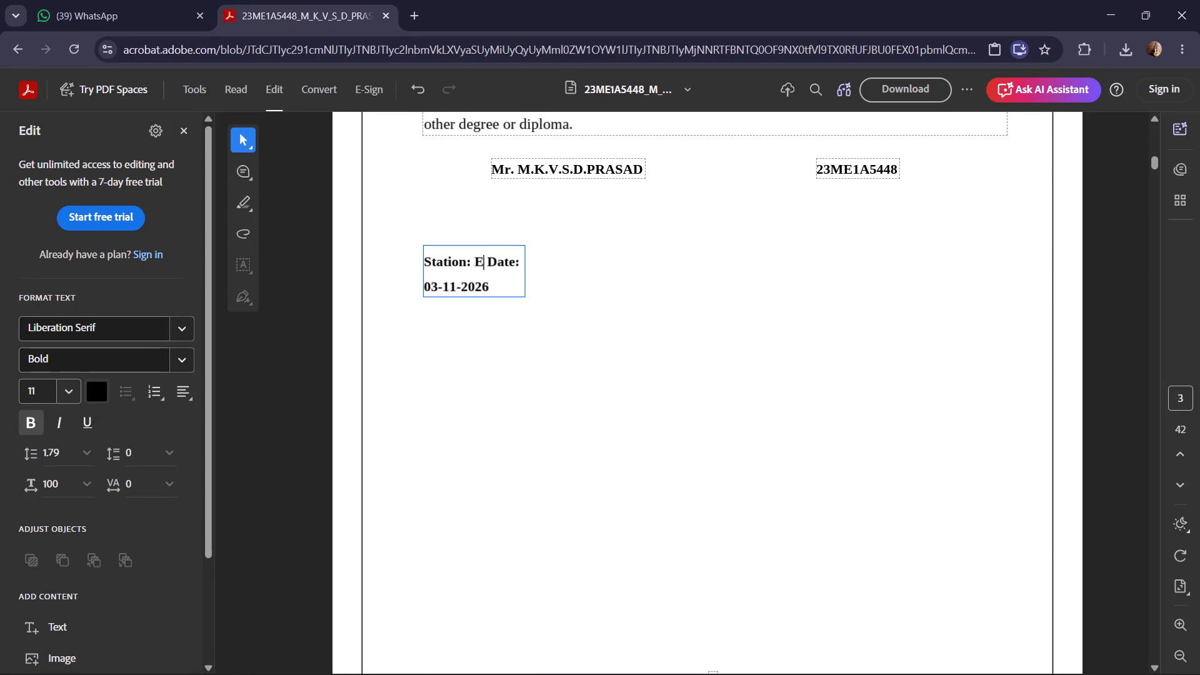
key("BackSpace")
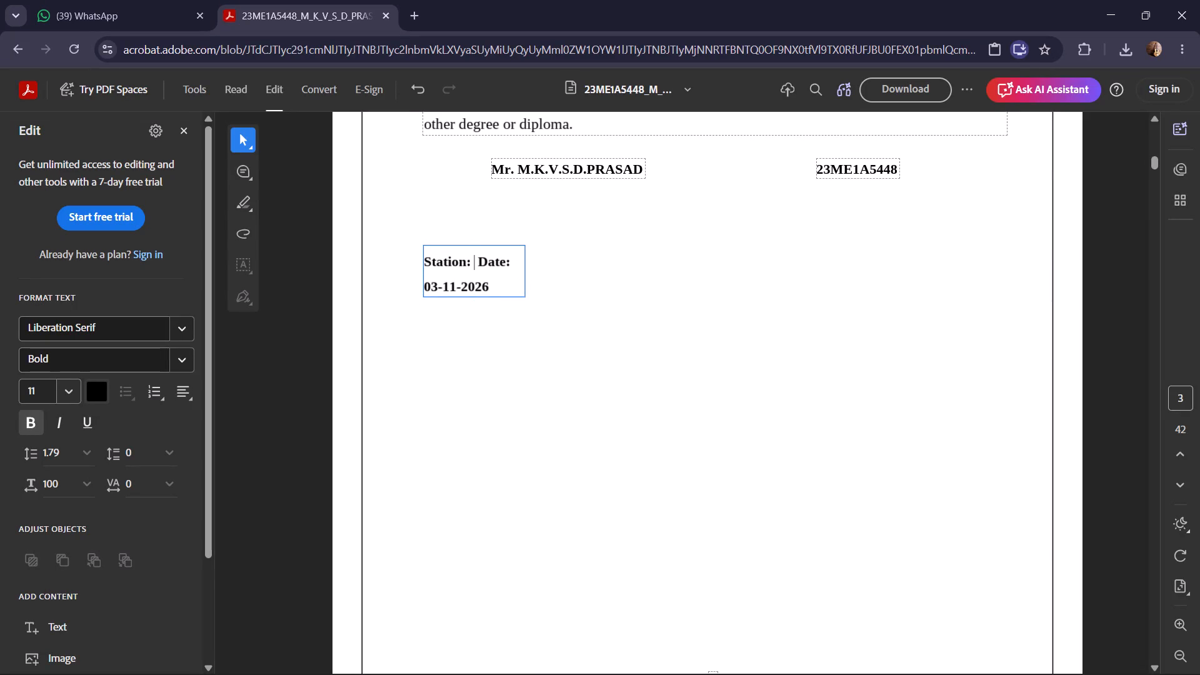
Delete the date entered after "Date:" in the same text block, keeping the label.
left_click(507, 286)
key("BackSpace")
key("BackSpace")
key("BackSpace")
key("BackSpace")
key("BackSpace")
key("BackSpace")
key("BackSpace")
key("BackSpace")
key("BackSpace")
key("BackSpace")
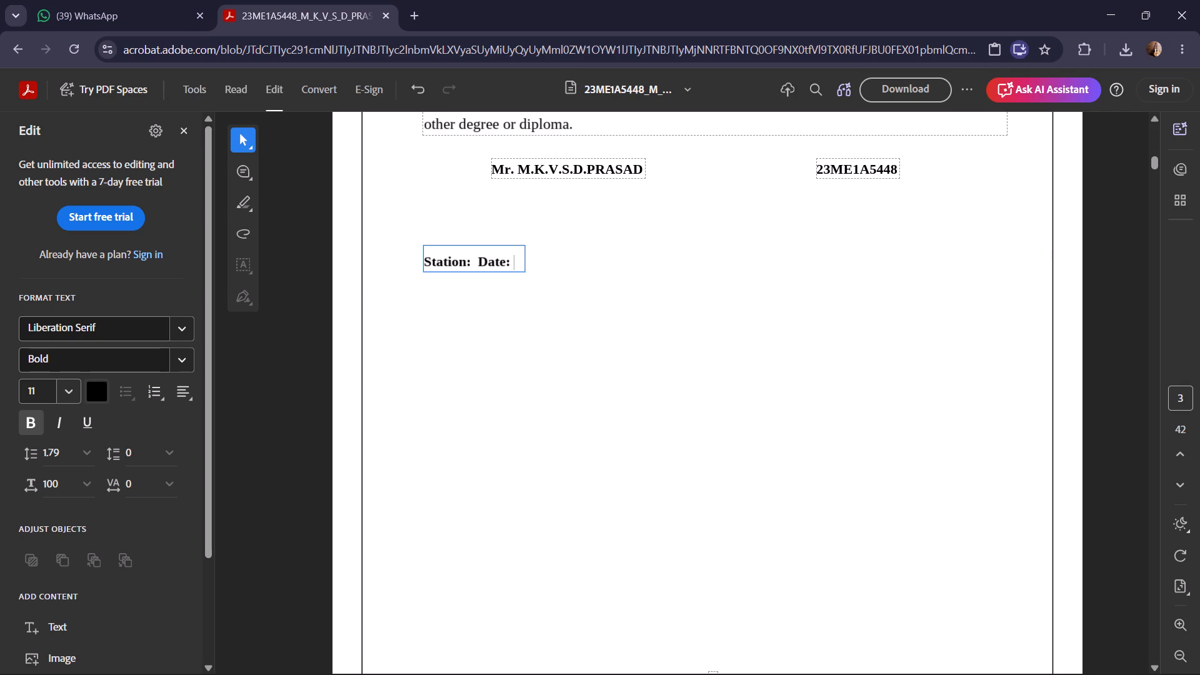
Insert a line break before "Date:" so that it sits on its own line below "Station:".
key("Left")
key("Left")
key("Left")
key("Left")
key("Left")
key("Left")
key("Return")
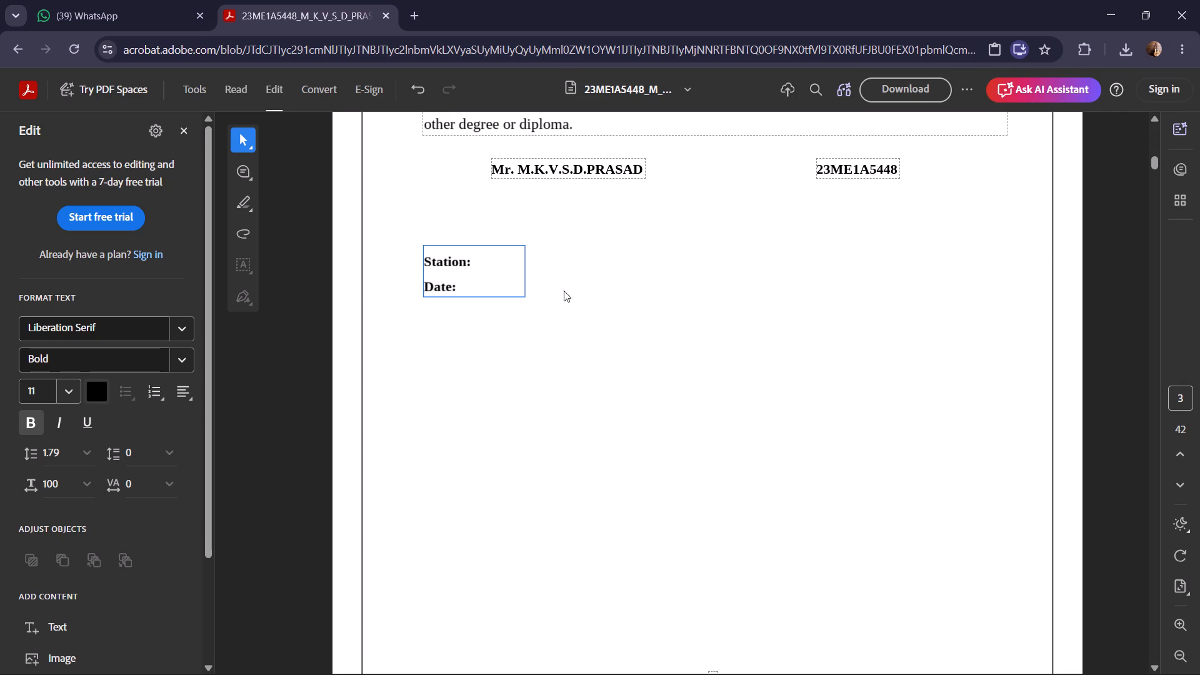
Insert one blank line above the project guide's name in the certificate's signature block on page 2.
scroll(584, 321, "up", 1)
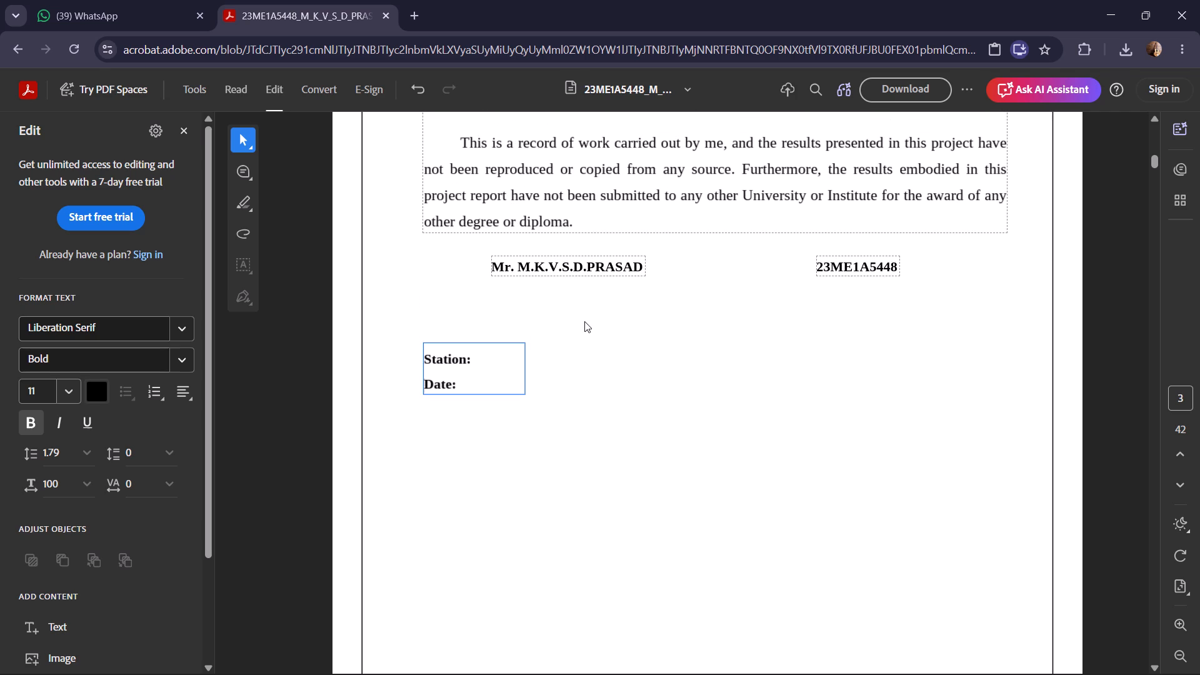
scroll(636, 327, "up", 1)
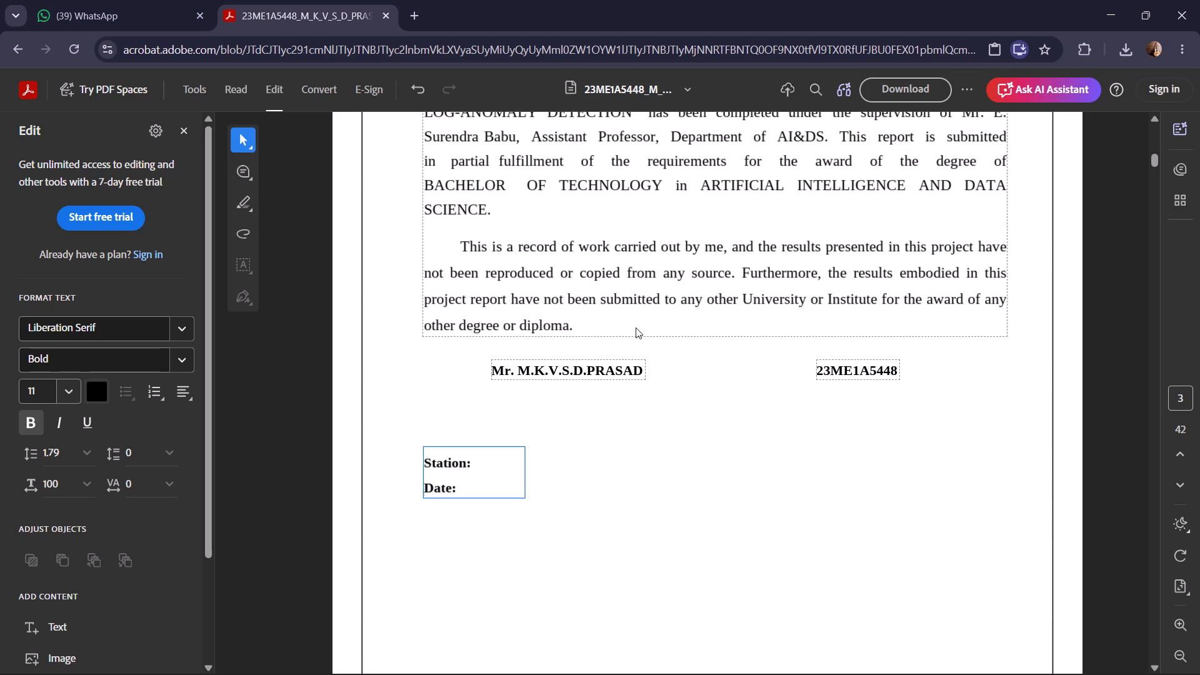
scroll(636, 327, "up", 1)
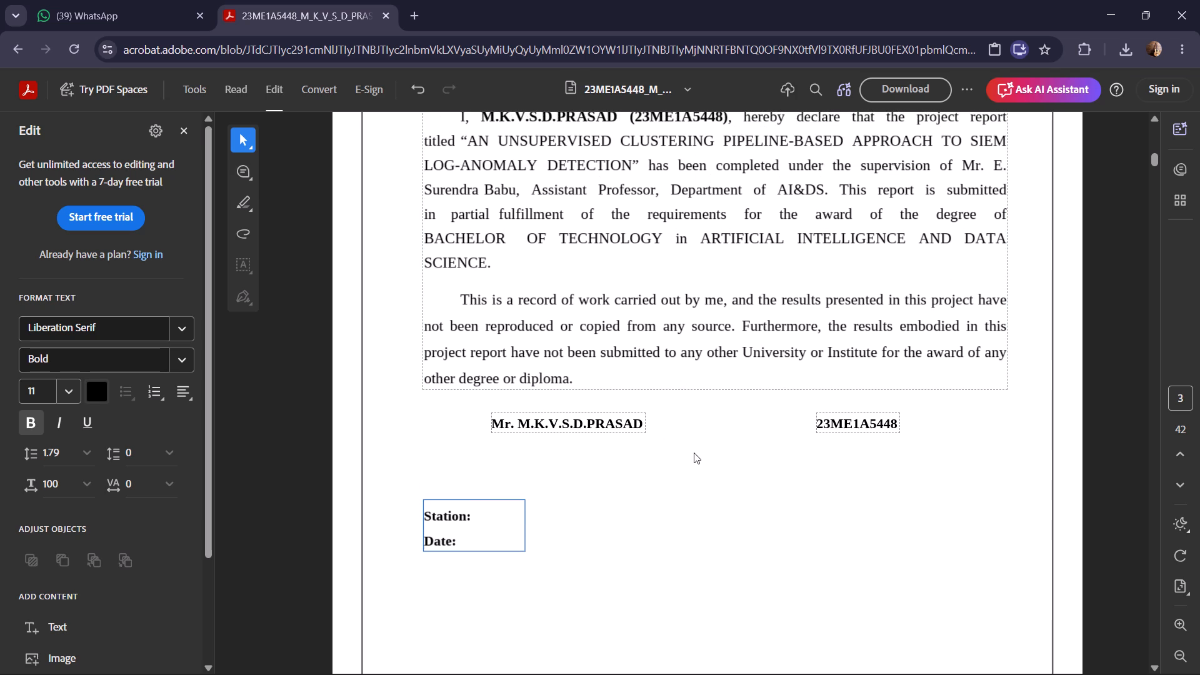
scroll(694, 452, "down", 4)
scroll(694, 452, "up", 4)
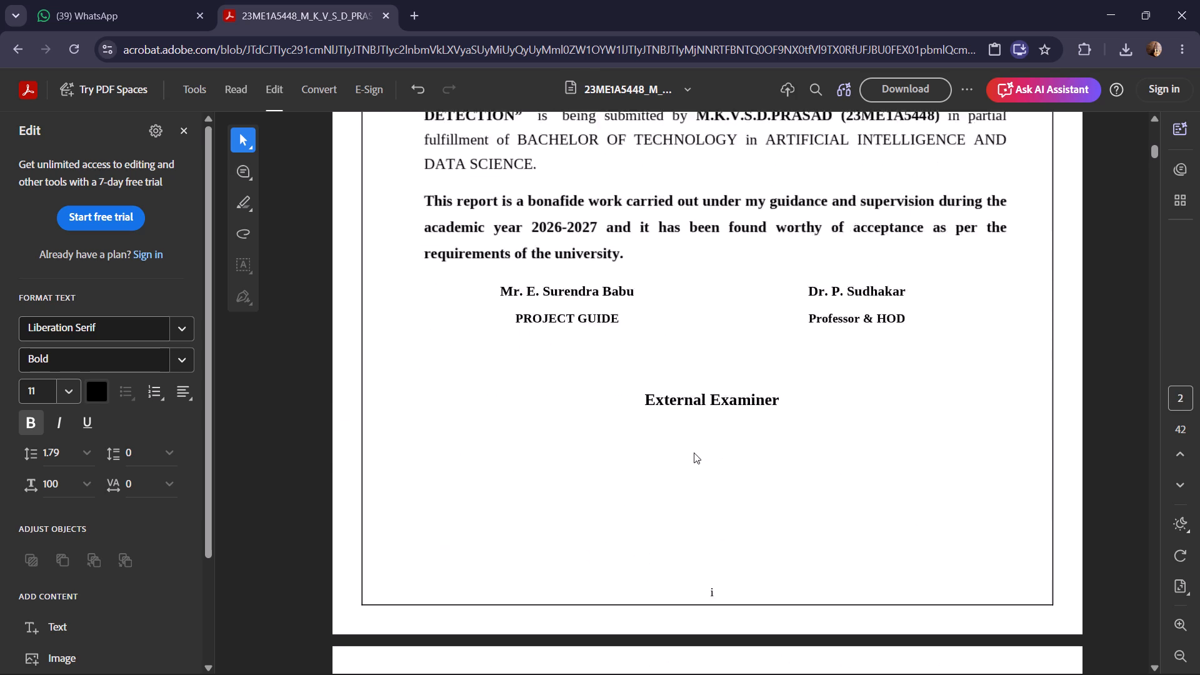
scroll(694, 452, "down", 1)
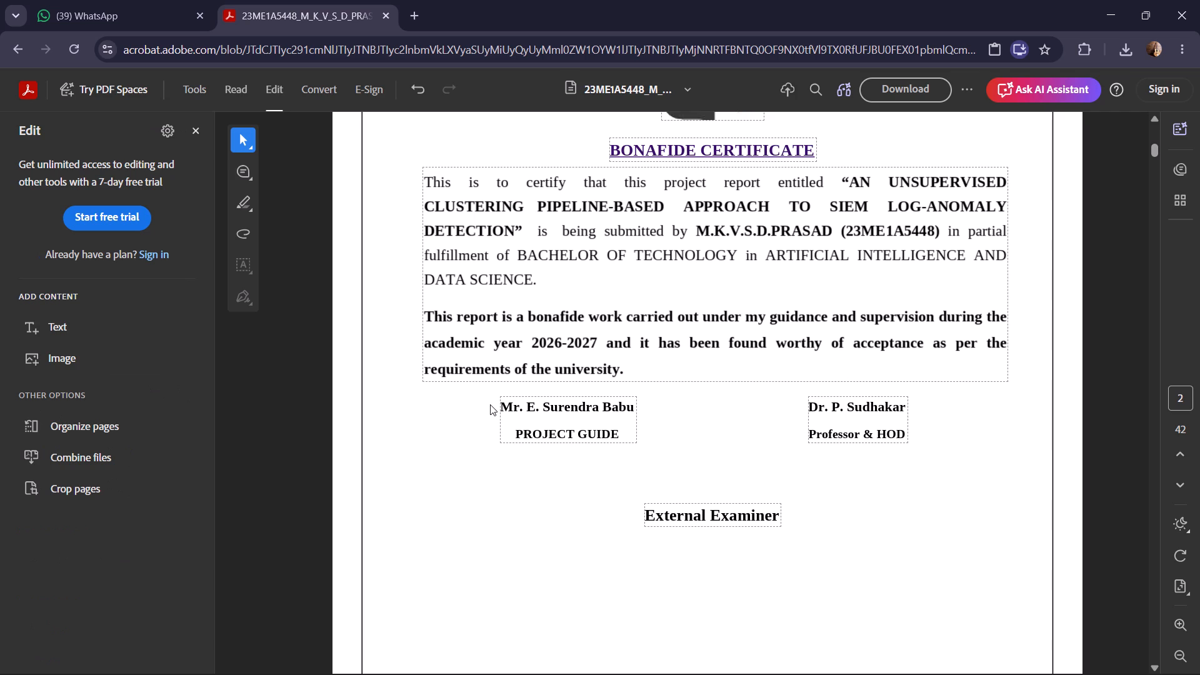
left_click(490, 404)
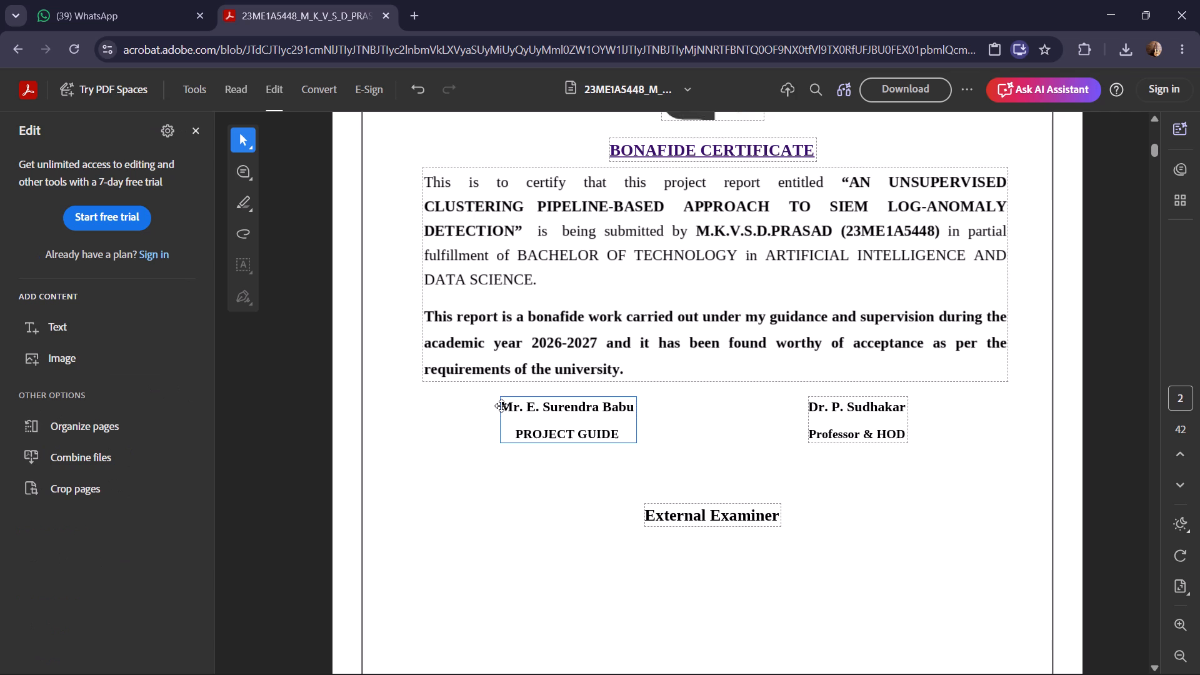
left_click(501, 406)
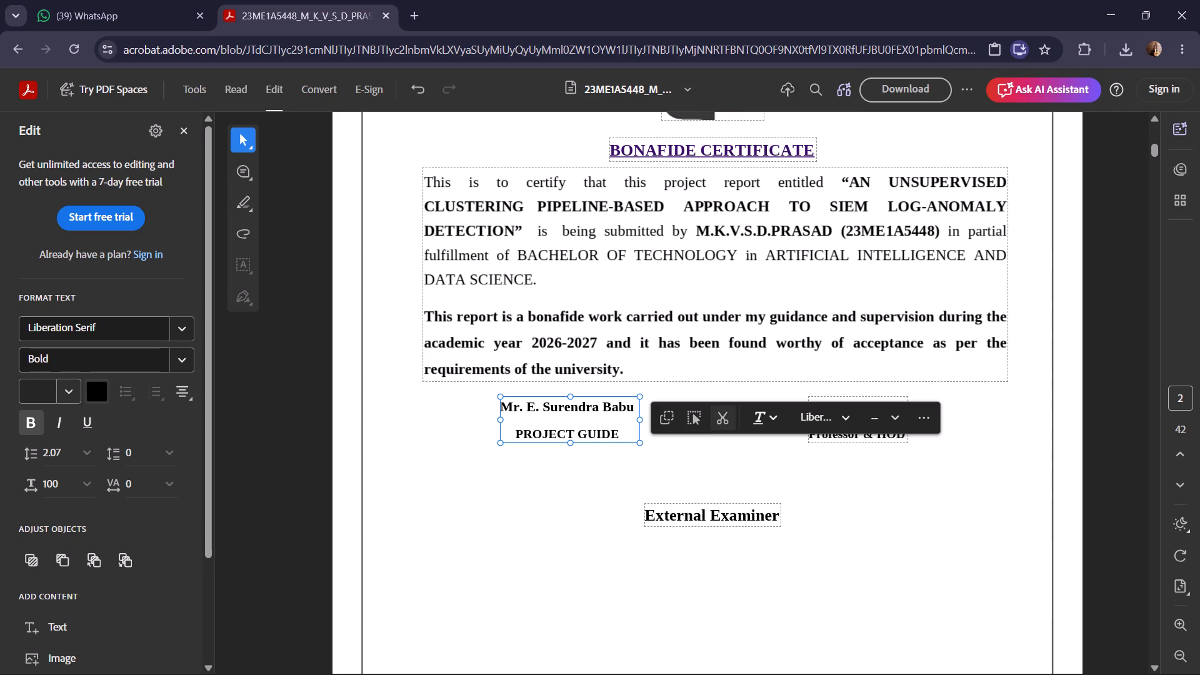
left_click_drag(568, 416, 563, 434)
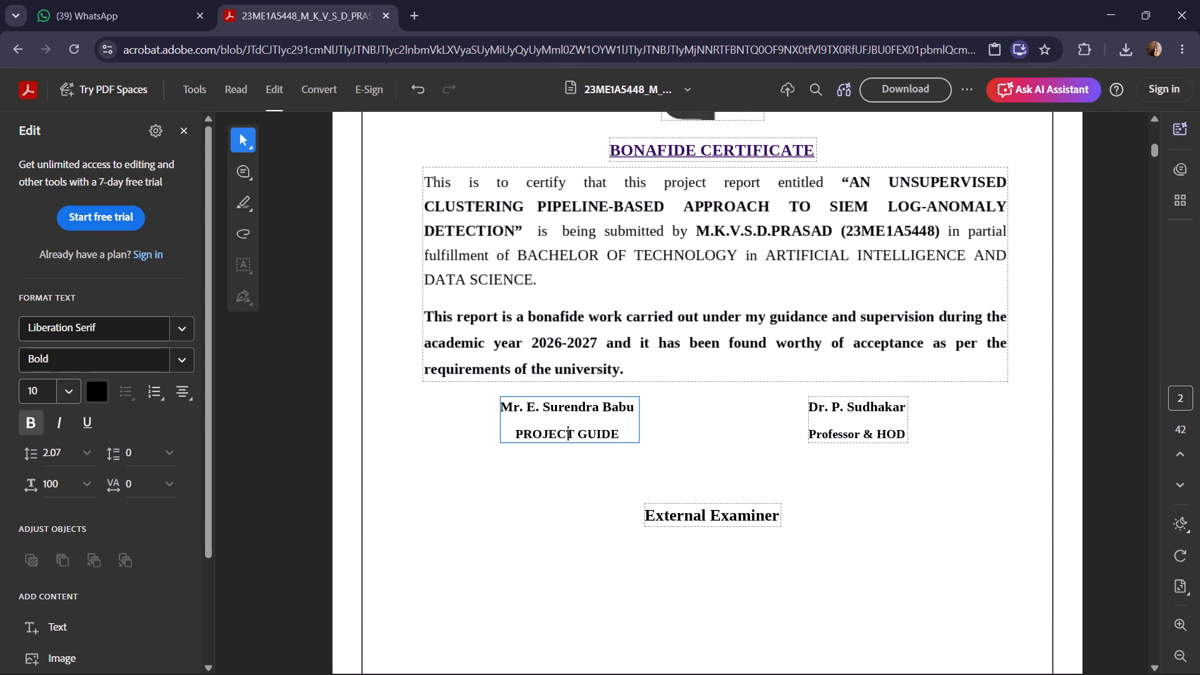
left_click_drag(563, 434, 564, 438)
left_click(515, 404)
key("Left")
key("Left")
key("Return")
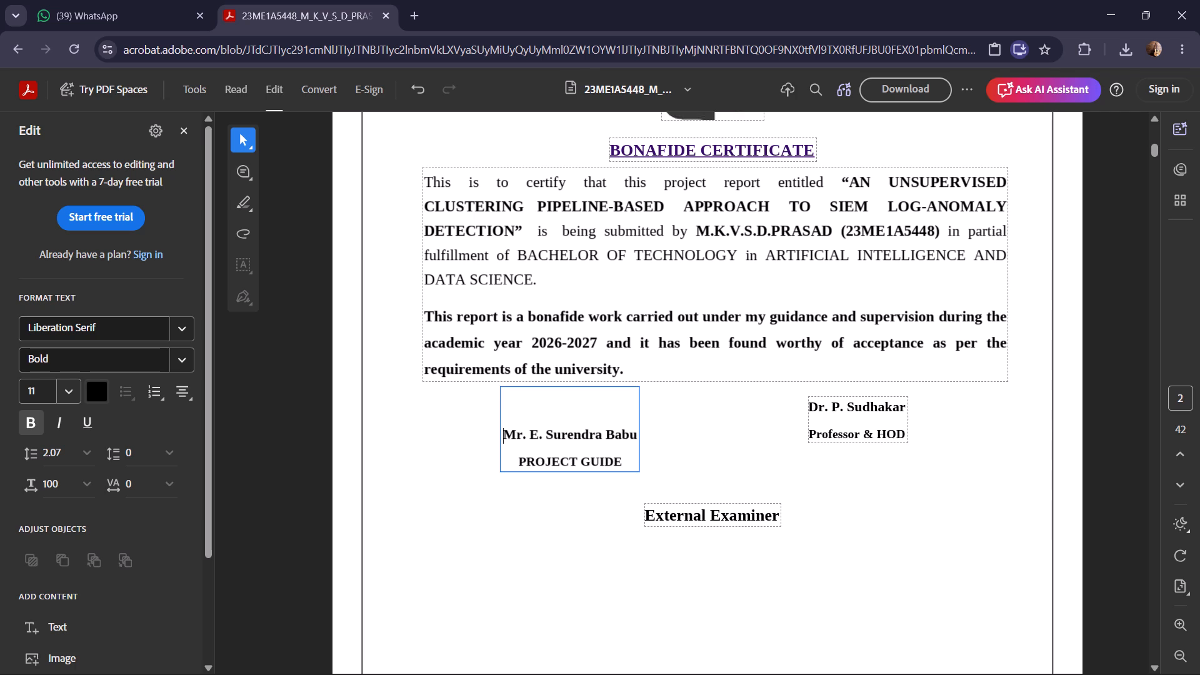
key("Return")
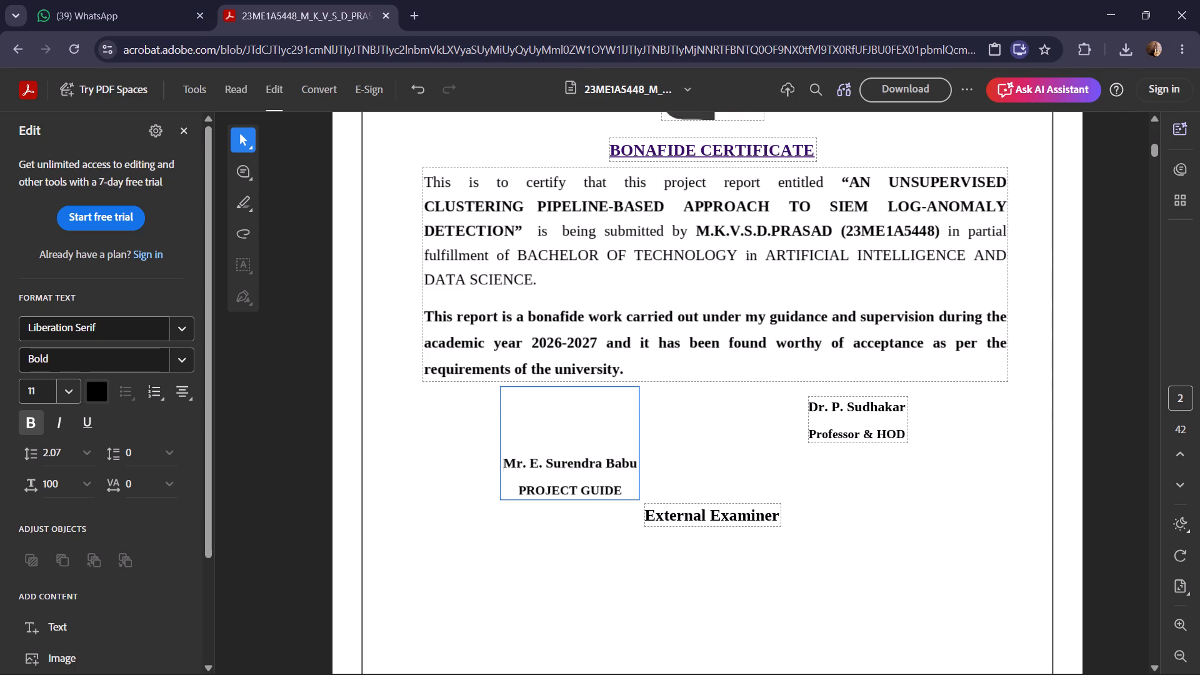
key("BackSpace")
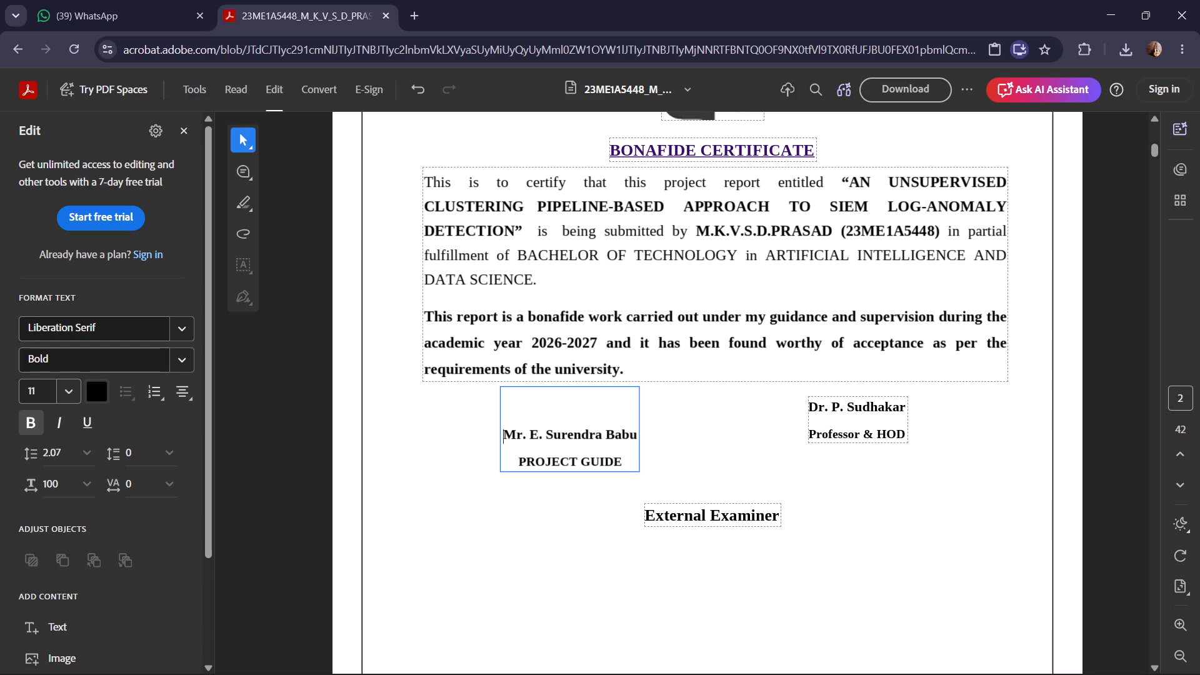
Insert two blank lines before "External Examiner" on the certificate page to move it further down.
left_click(647, 519)
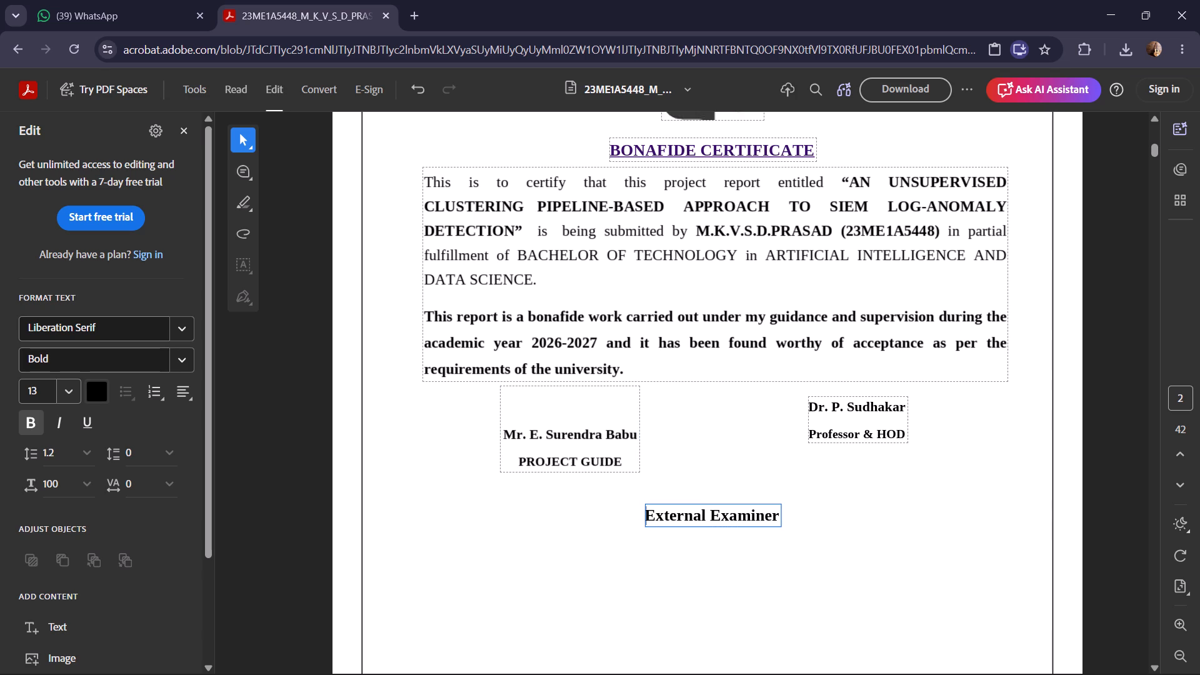
key("Return")
key("Return")
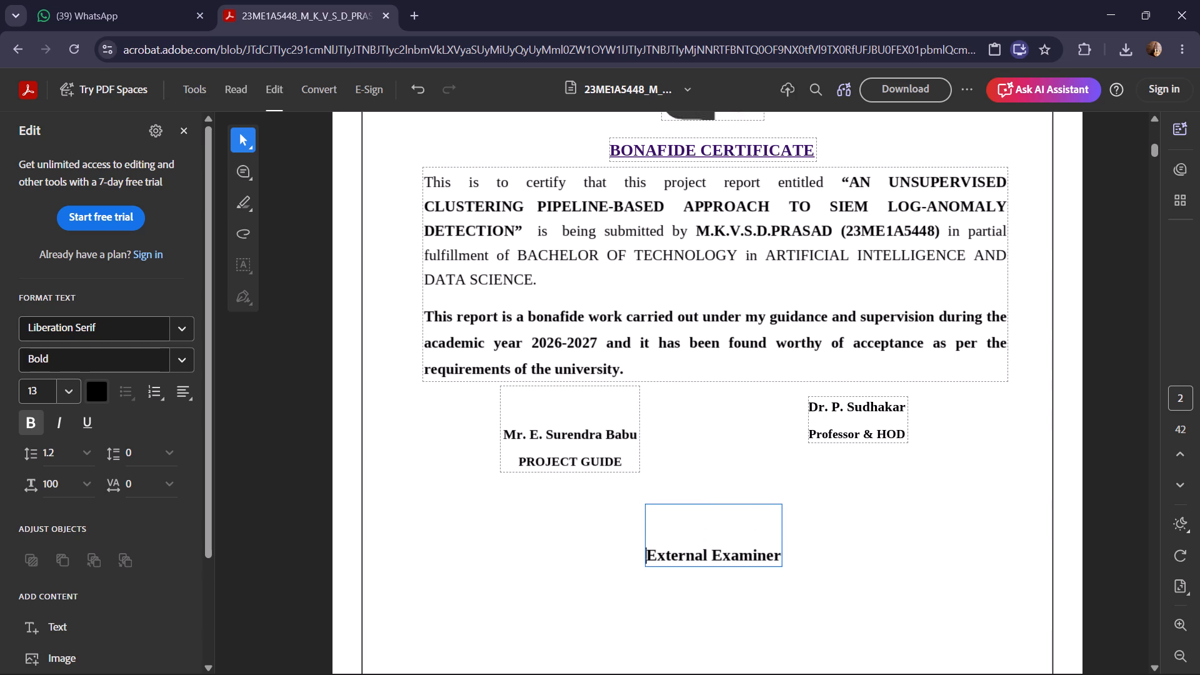
left_click(888, 529)
Insert two blank lines above the HOD's name in the "Professor & HOD" signature block on page 2.
scroll(888, 529, "down", 3)
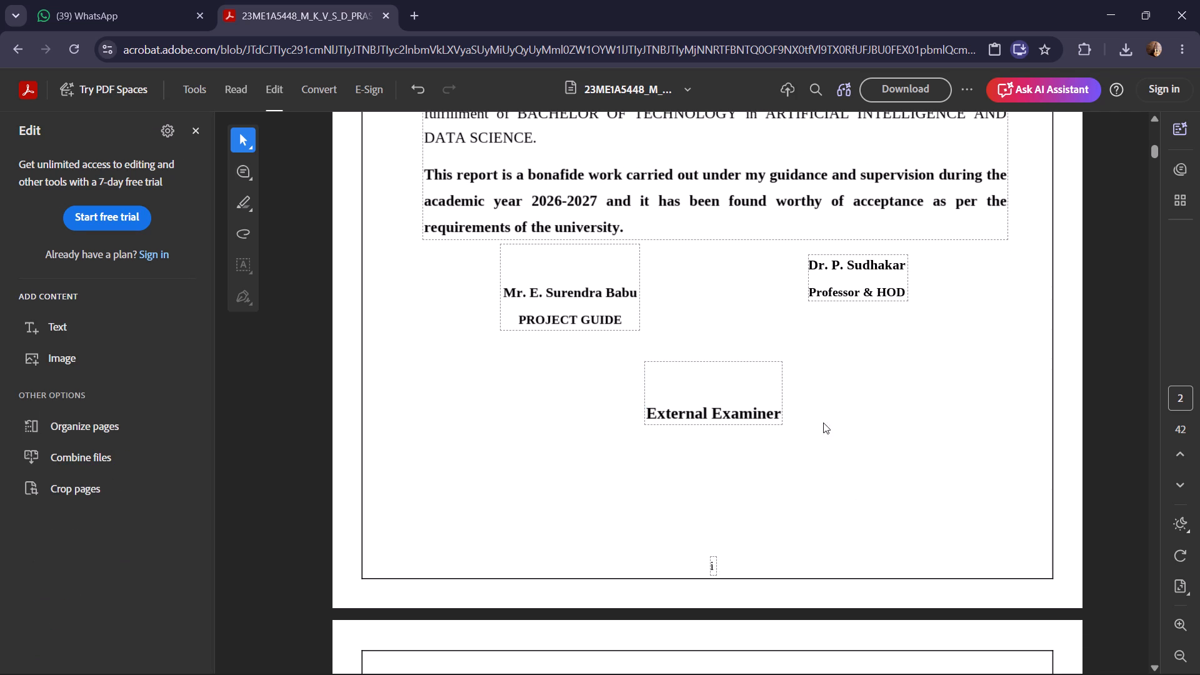
left_click(804, 257)
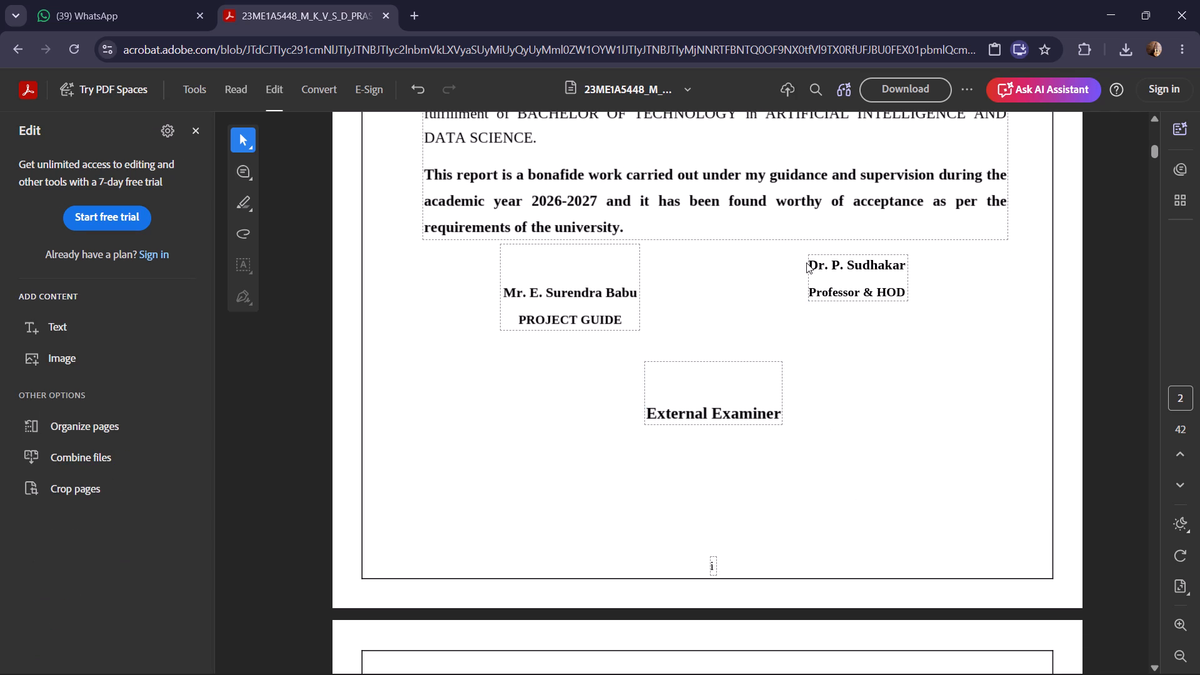
left_click(806, 262)
left_click(811, 264)
key("Return")
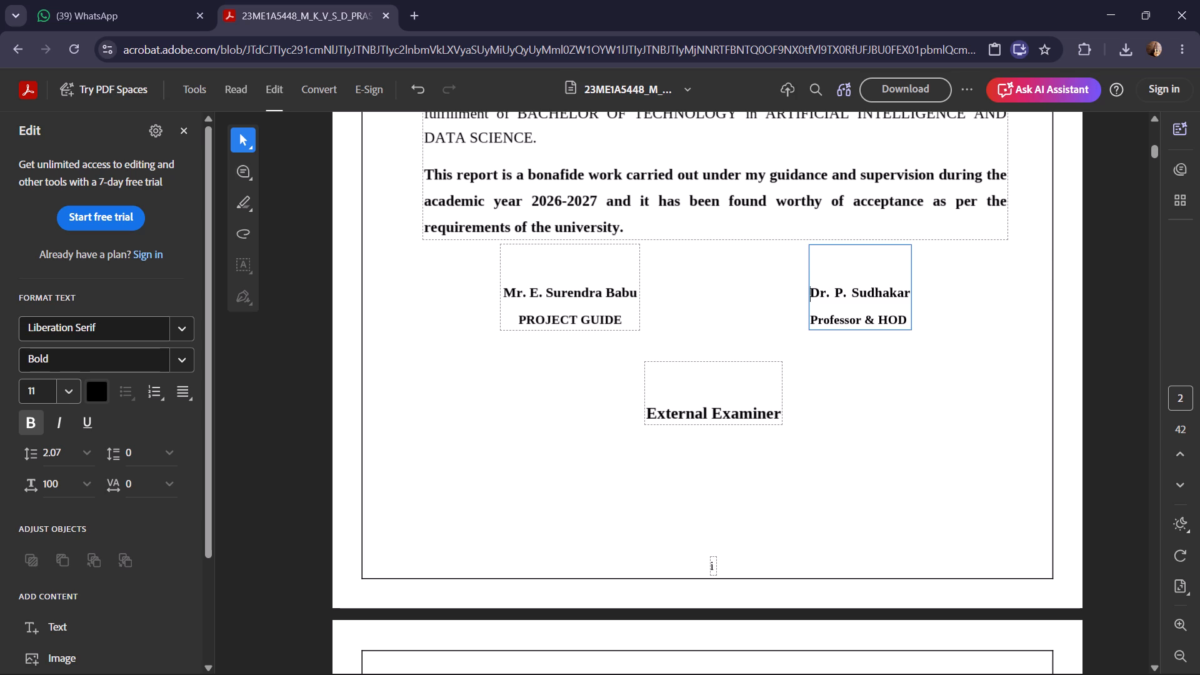
key("Return")
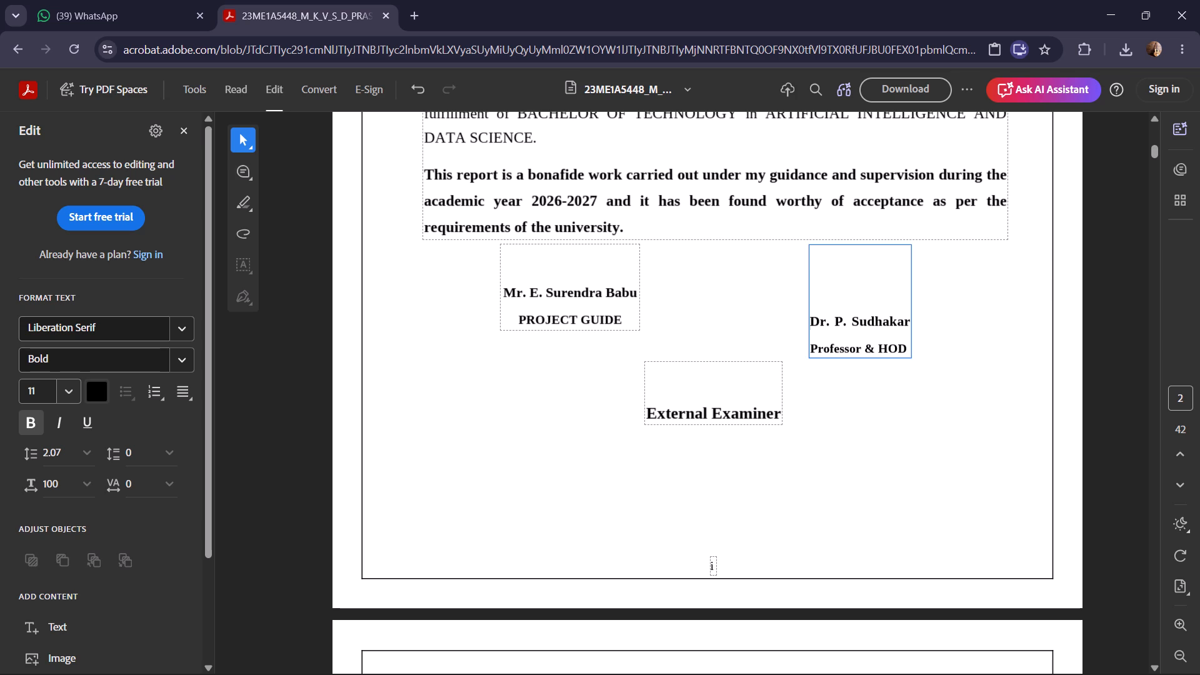
key("BackSpace")
key("BackSpace")
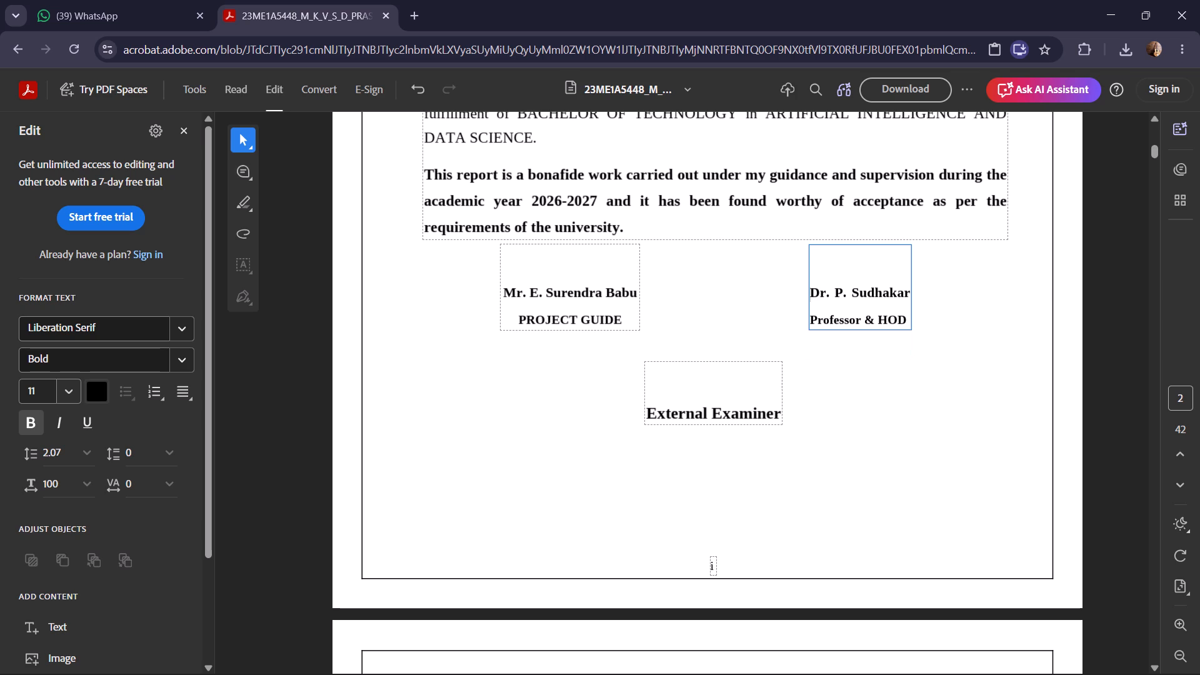
key("Return")
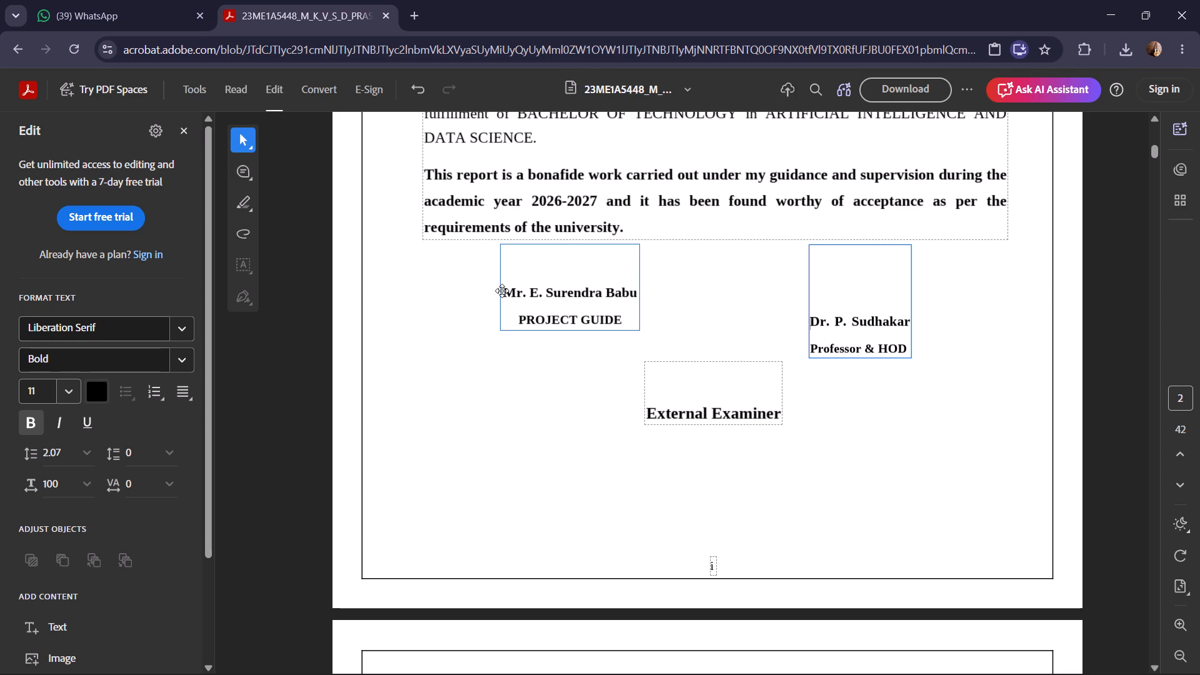
Add one more blank line above the project guide's name to level it with the HOD's signature block.
left_click(502, 291)
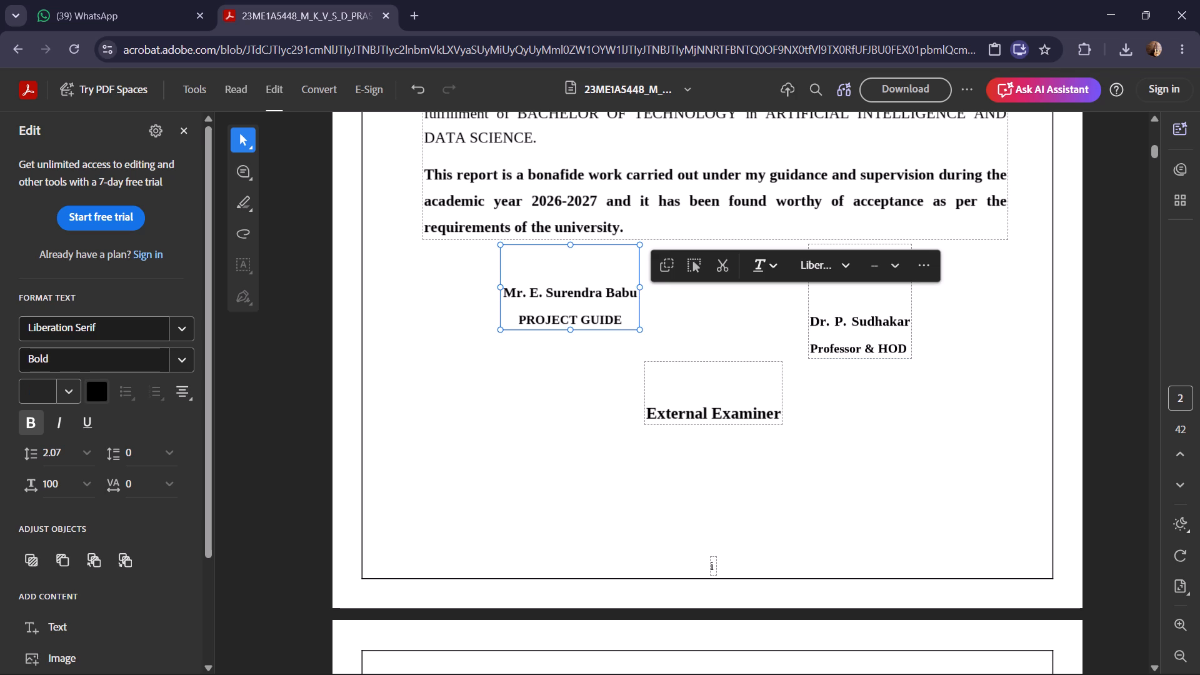
left_click(507, 294)
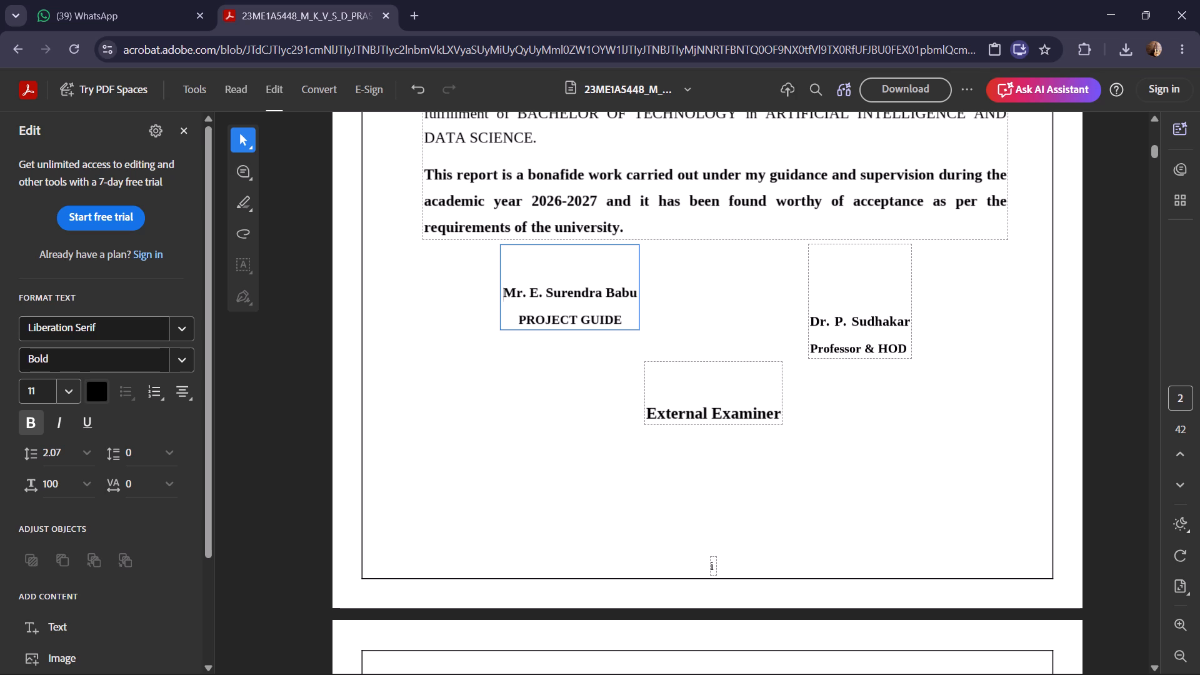
key("Return")
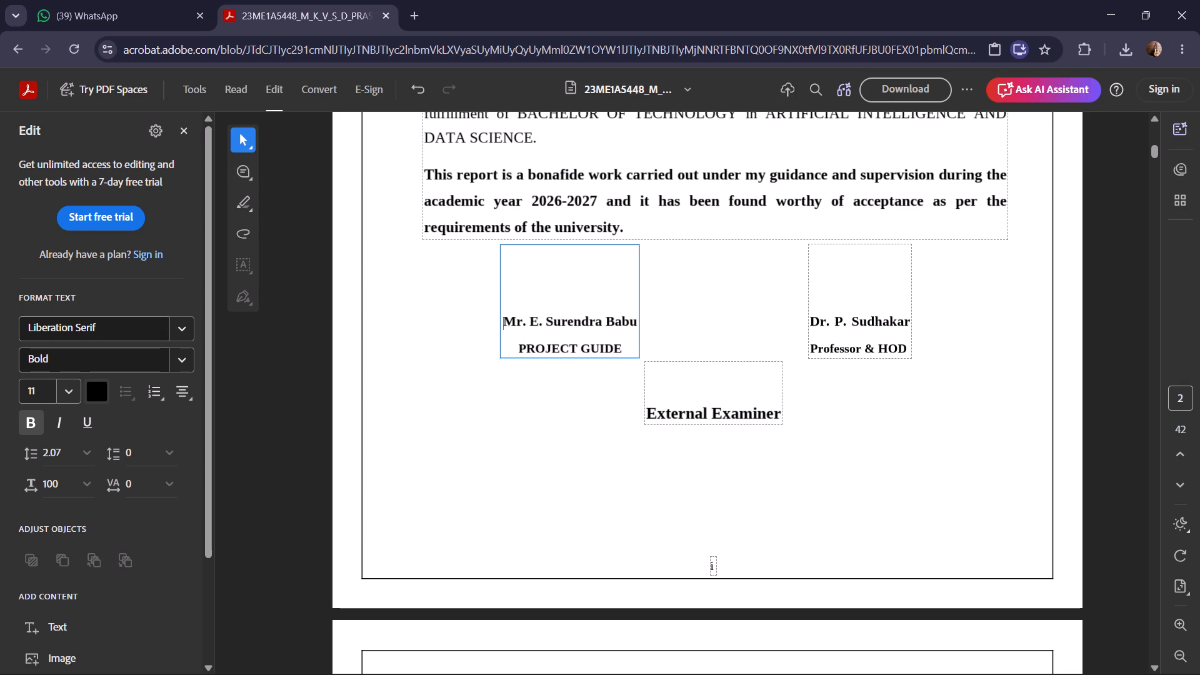
left_click(515, 402)
Add another blank line before "External Examiner" on page 2 to increase its gap below the two signature blocks.
scroll(876, 445, "down", 6)
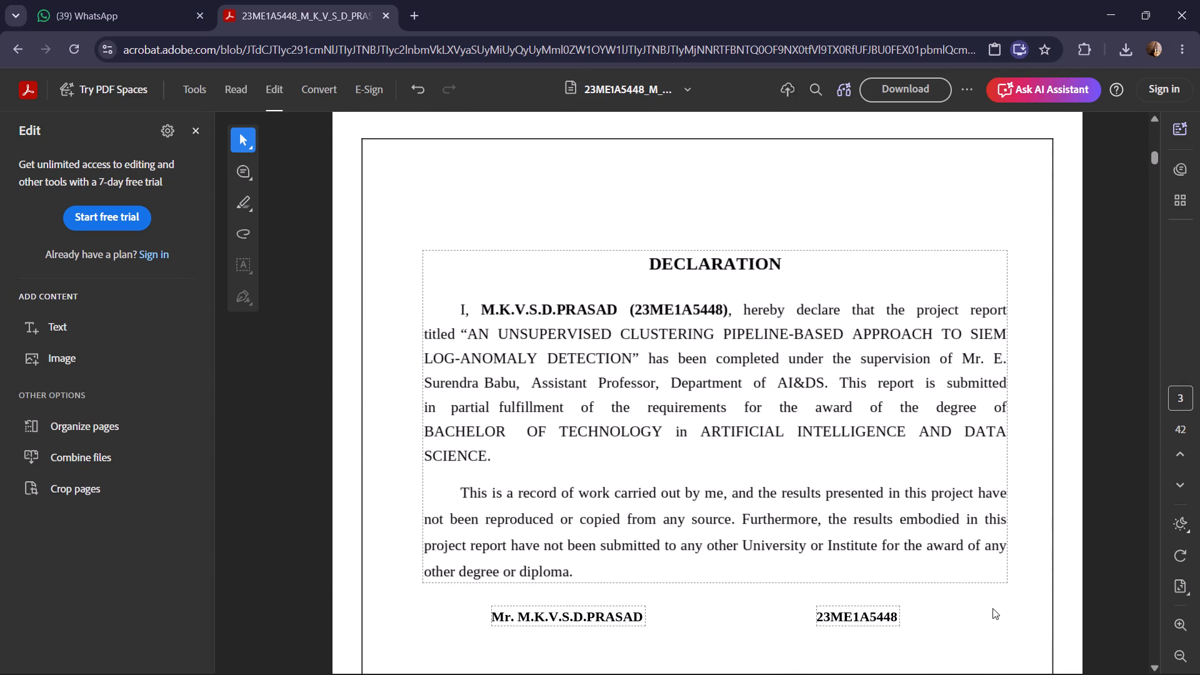
left_click(992, 608)
scroll(921, 447, "up", 2)
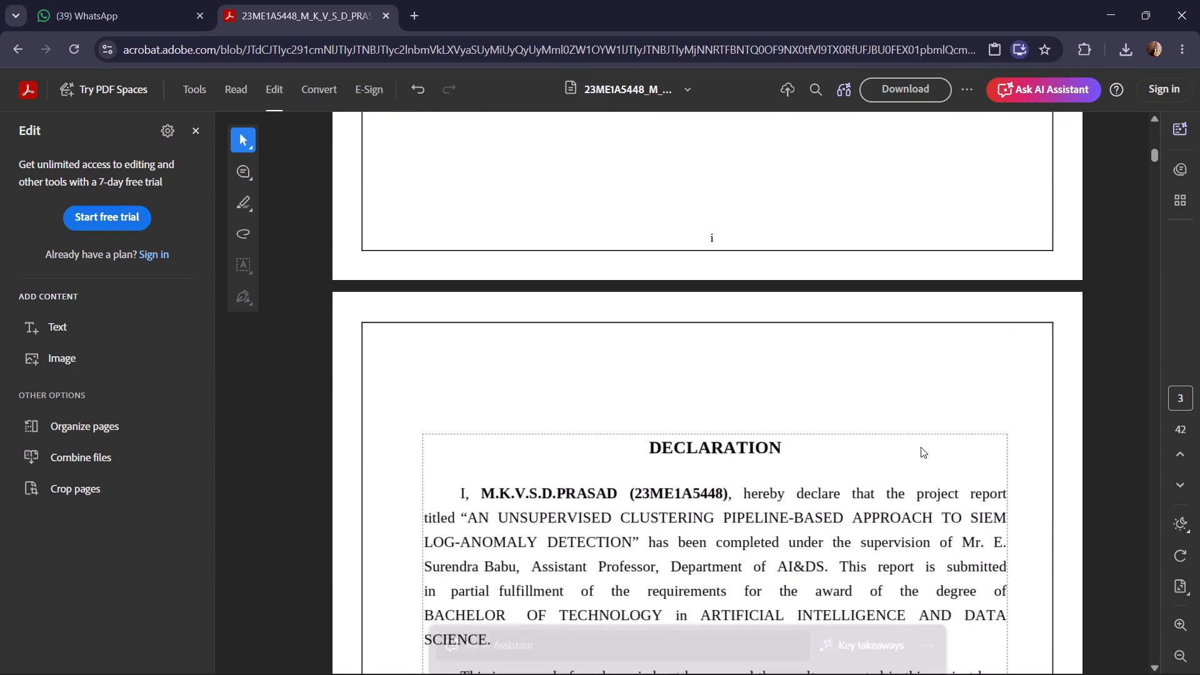
scroll(921, 447, "up", 3)
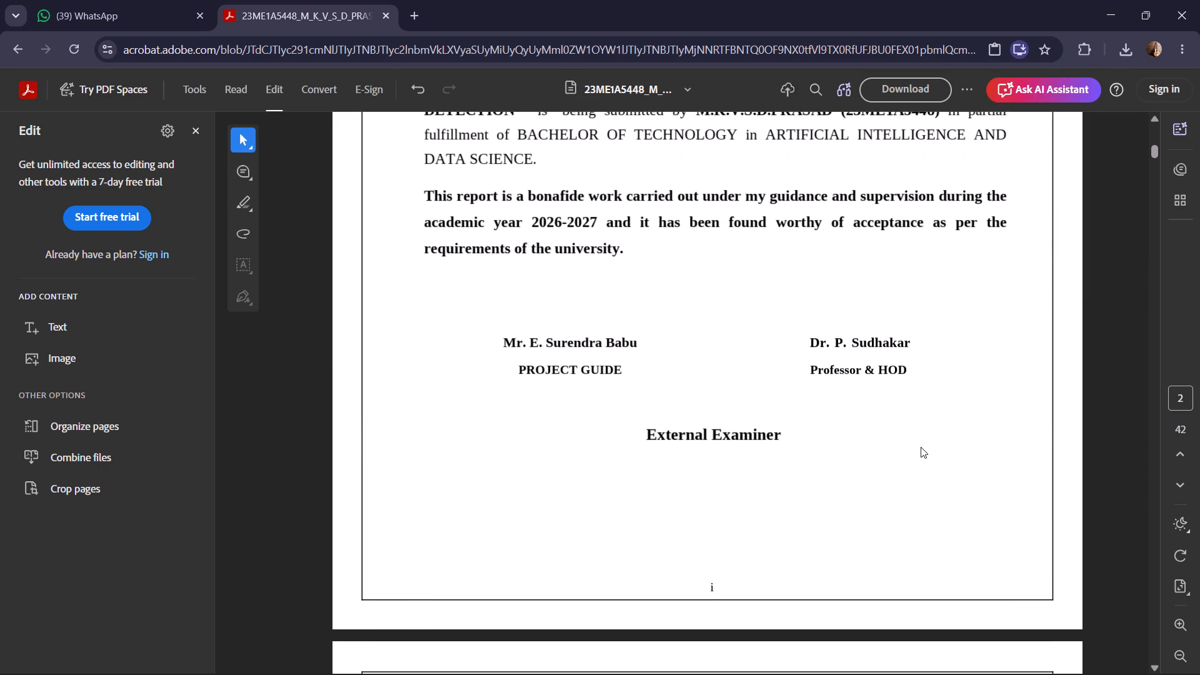
scroll(921, 447, "up", 1)
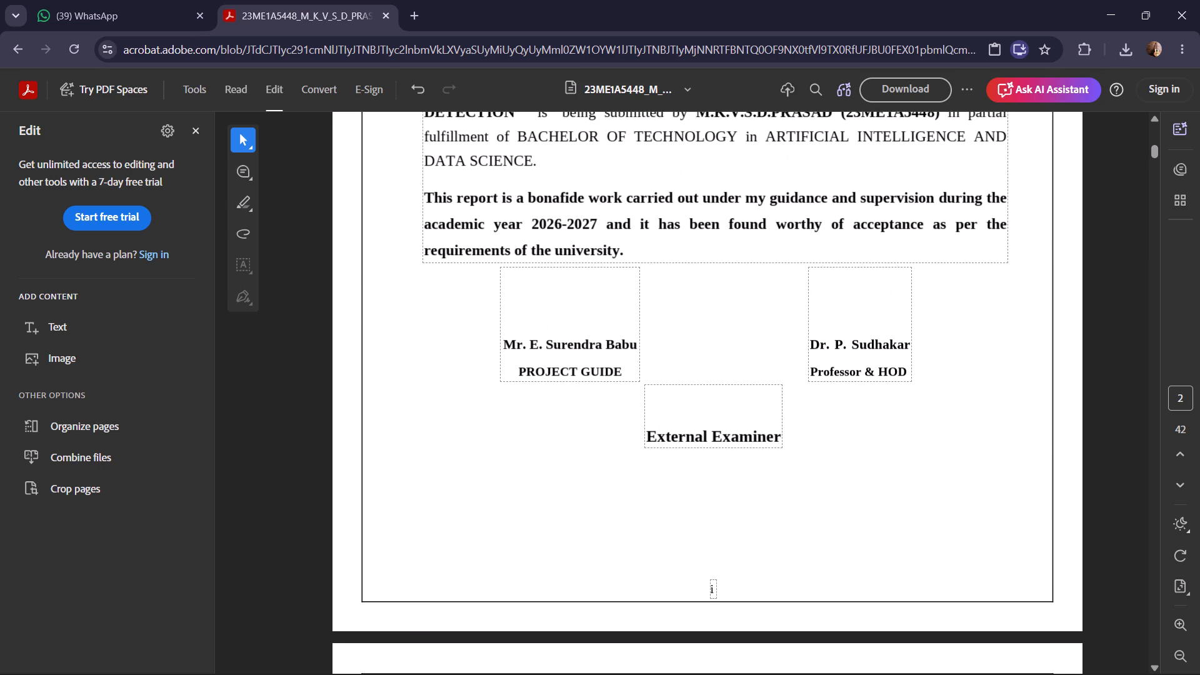
left_click(647, 439)
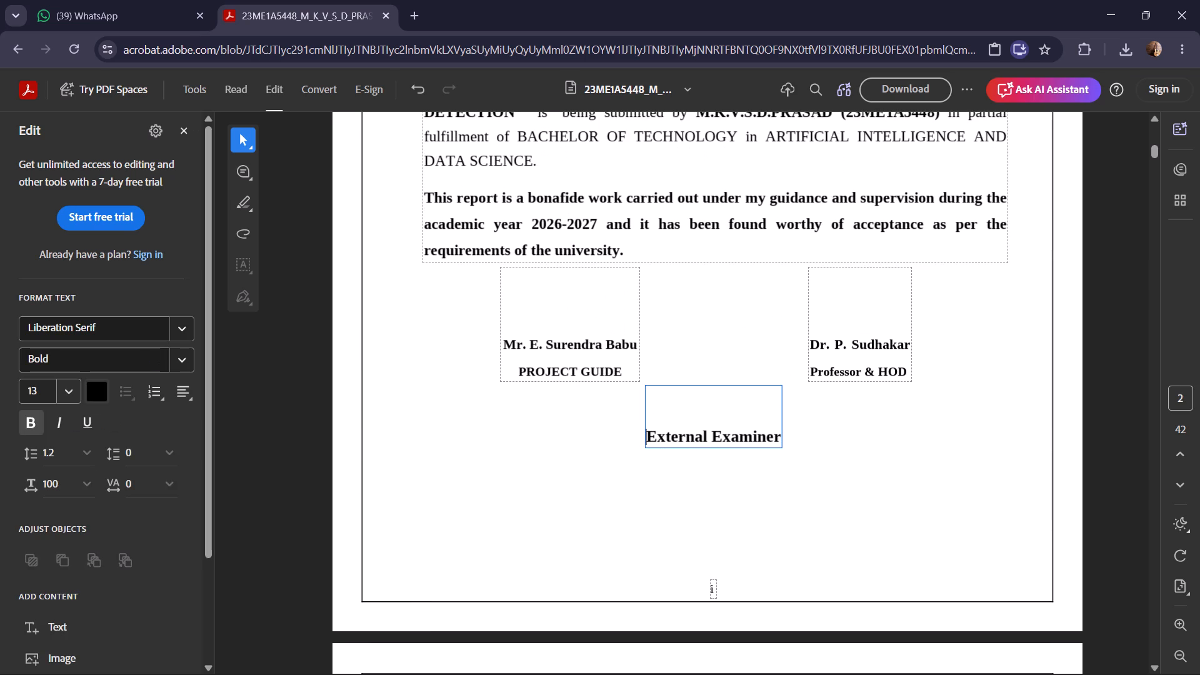
key("Return")
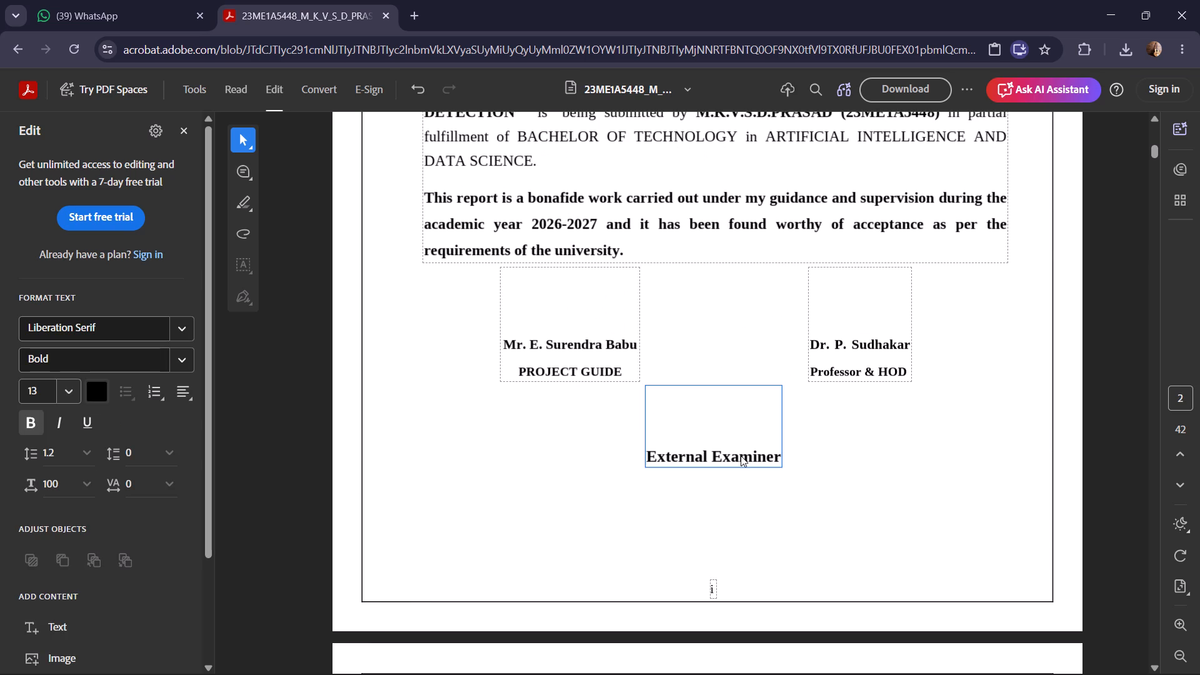
left_click(971, 477)
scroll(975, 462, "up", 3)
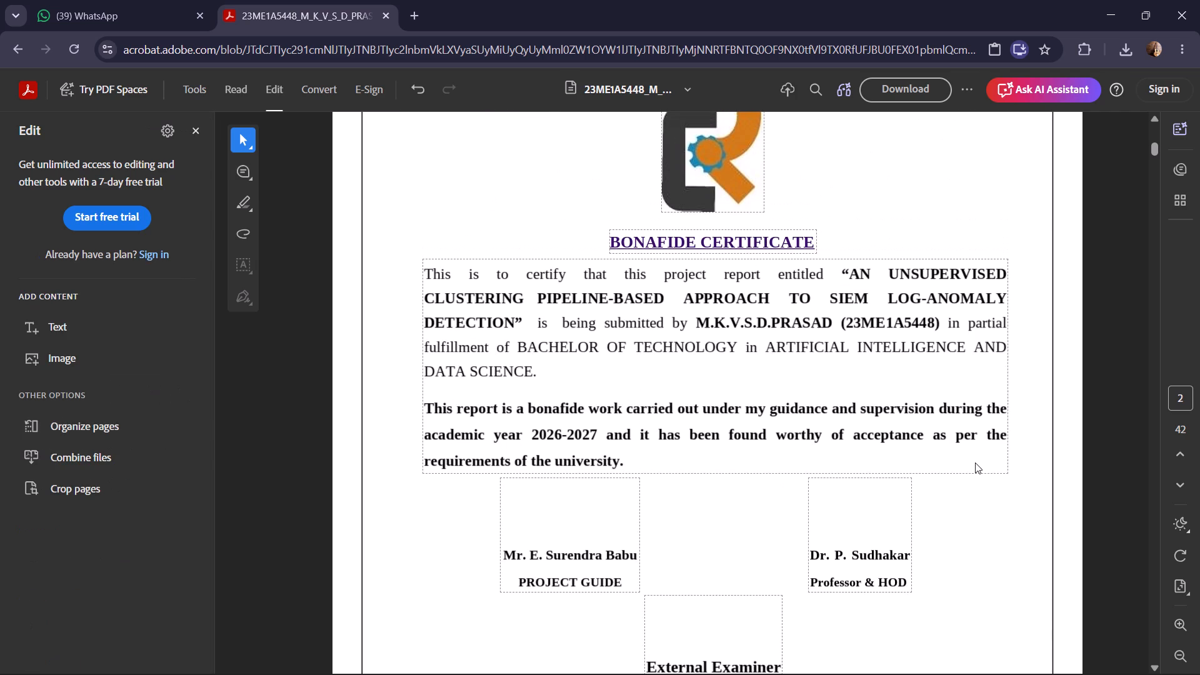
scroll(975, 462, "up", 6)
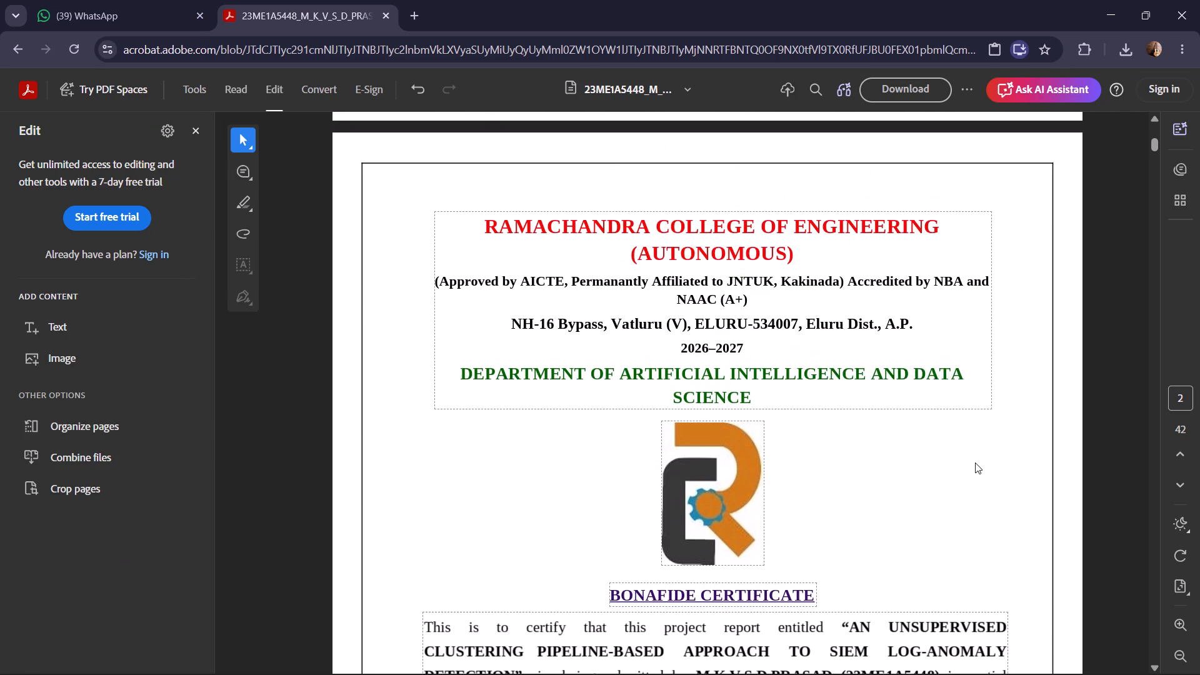
Remove "(Ph.D.)" from the guide's qualifications on the cover page so the line ends with "M.Tech.".
scroll(975, 462, "up", 7)
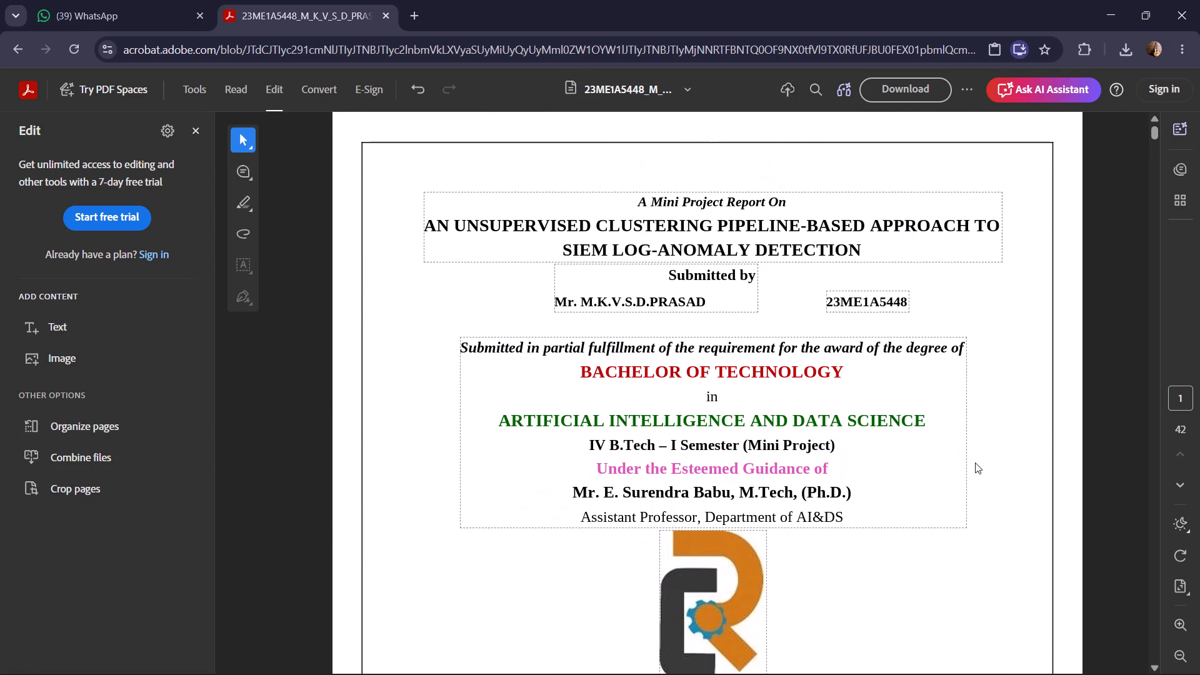
scroll(975, 462, "down", 7)
scroll(975, 462, "up", 1)
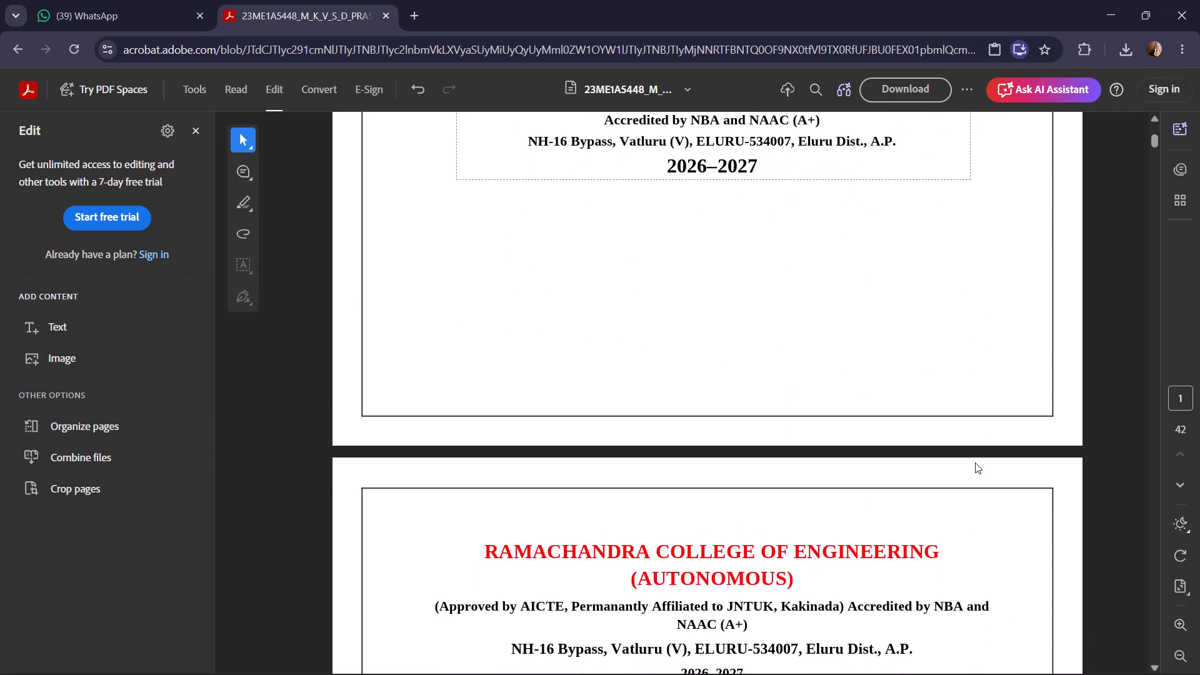
scroll(975, 462, "up", 4)
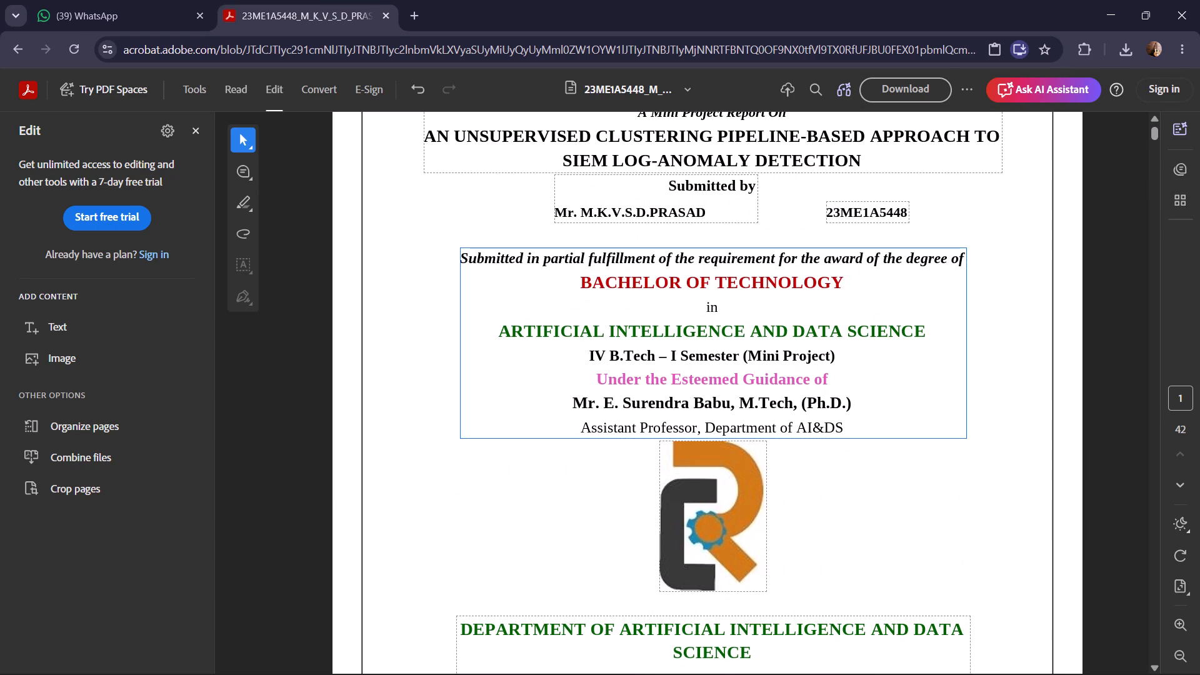
left_click(859, 403)
key("BackSpace")
key("BackSpace")
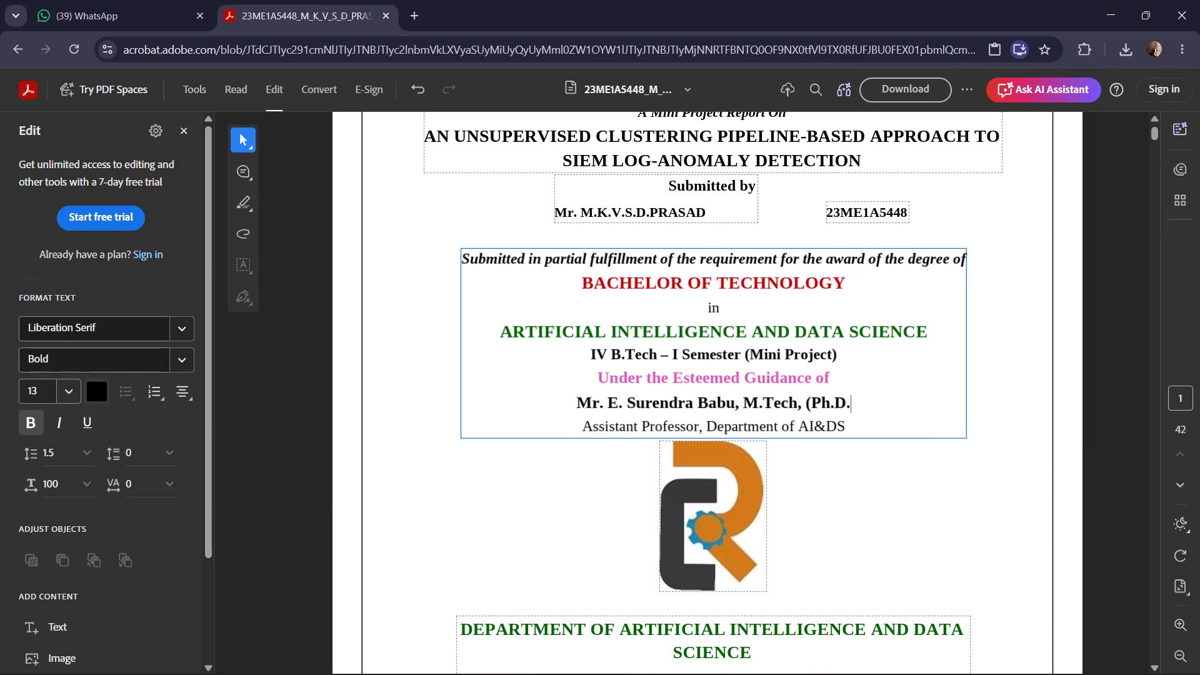
key("BackSpace")
key("BackSpace")
key("BackSpace")
key("BackSpace")
key("BackSpace")
key("BackSpace")
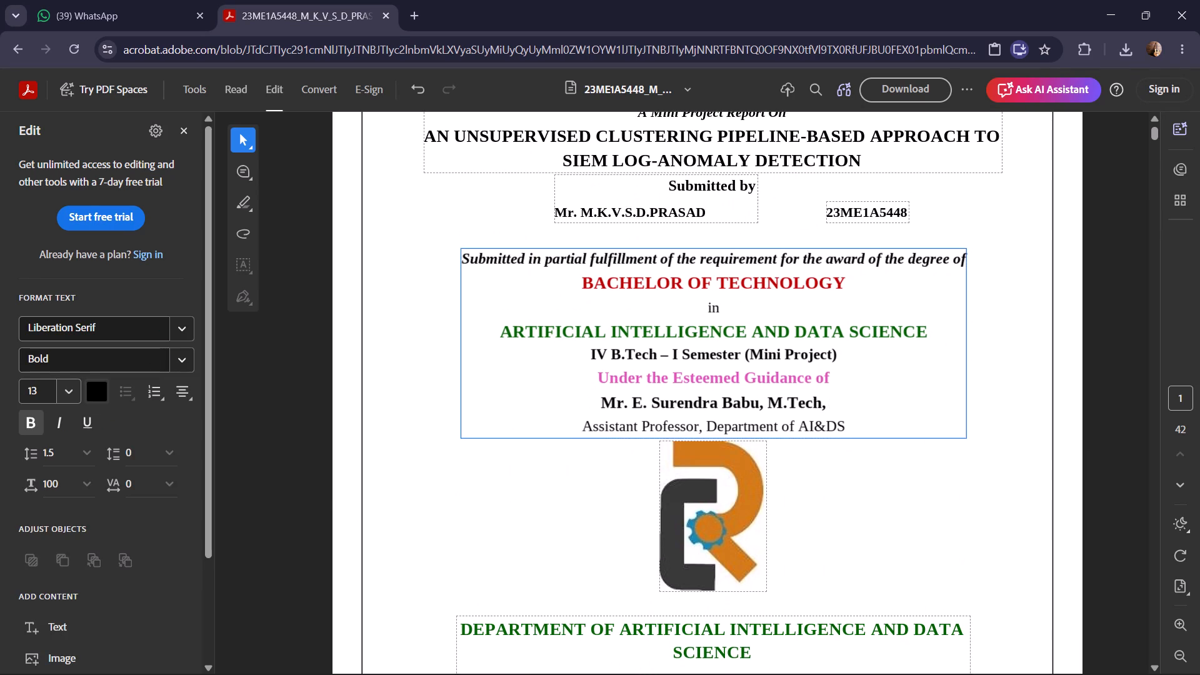
key("BackSpace")
key("period")
Look through the report from the certificate to Chapter 2, including the acknowledgement, and go back to the table of contents.
scroll(968, 521, "down", 11)
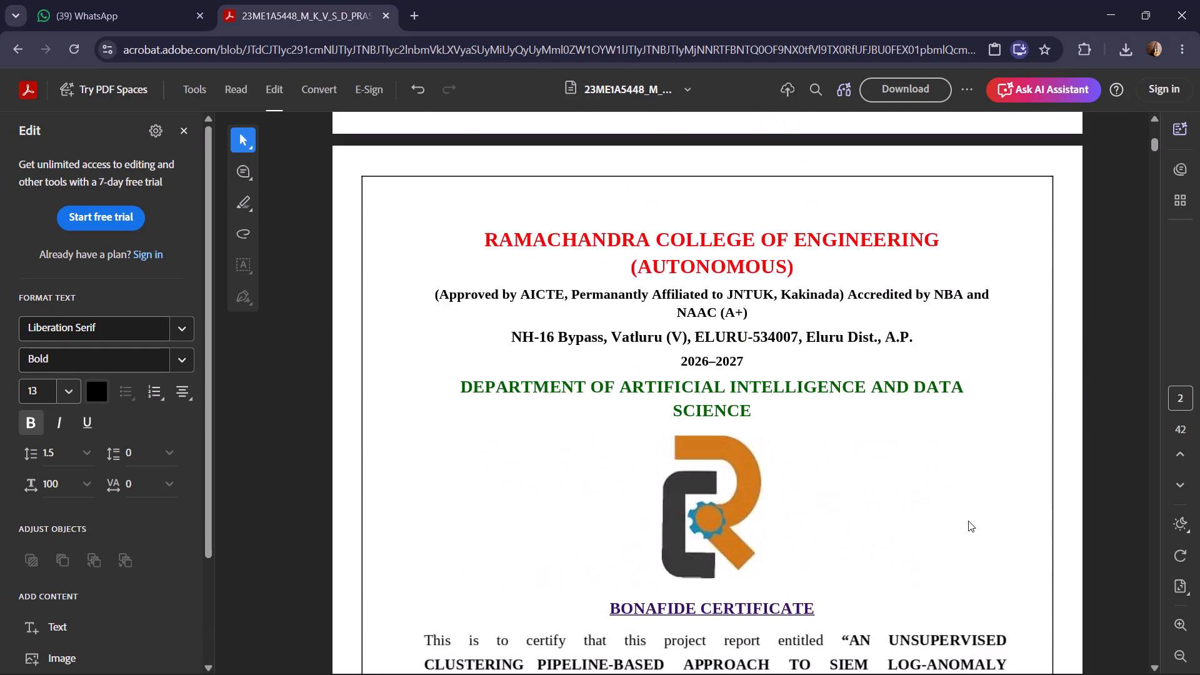
scroll(968, 521, "down", 4)
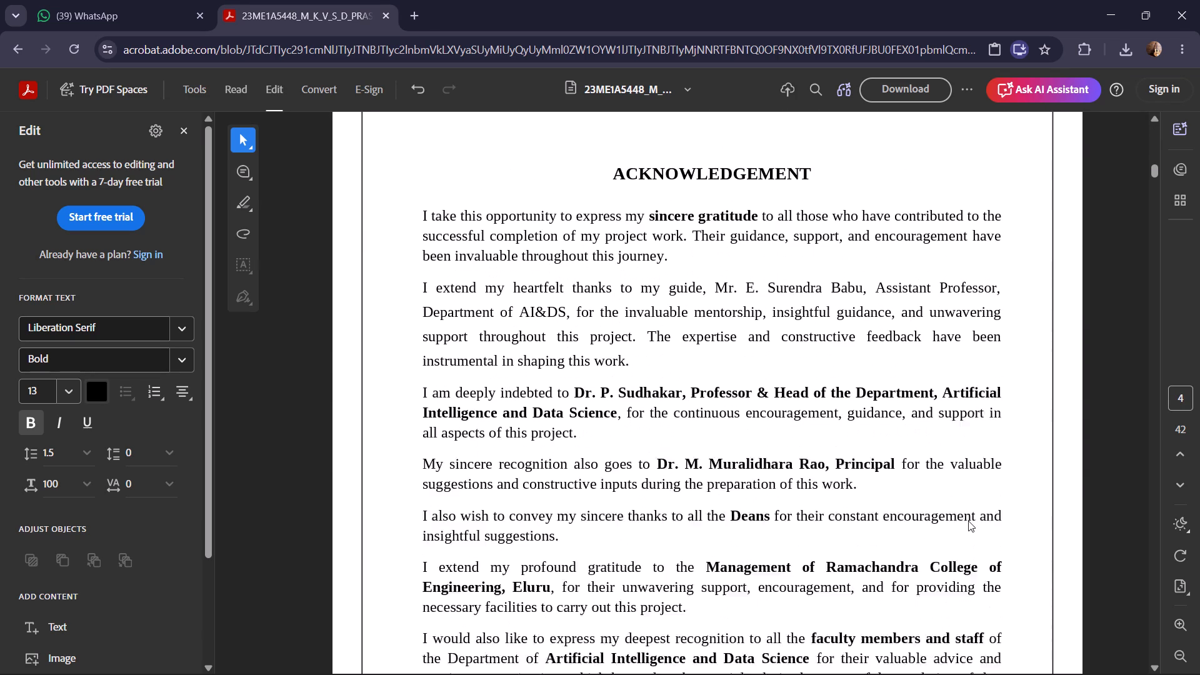
scroll(968, 521, "down", 5)
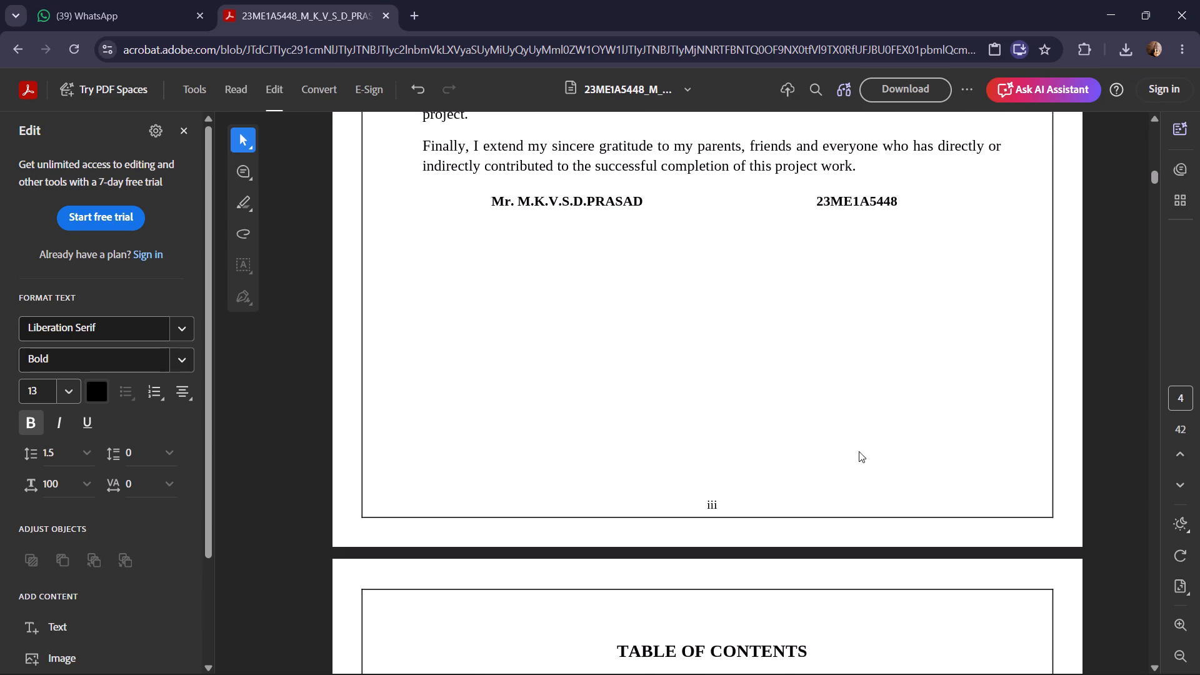
scroll(631, 309, "down", 5)
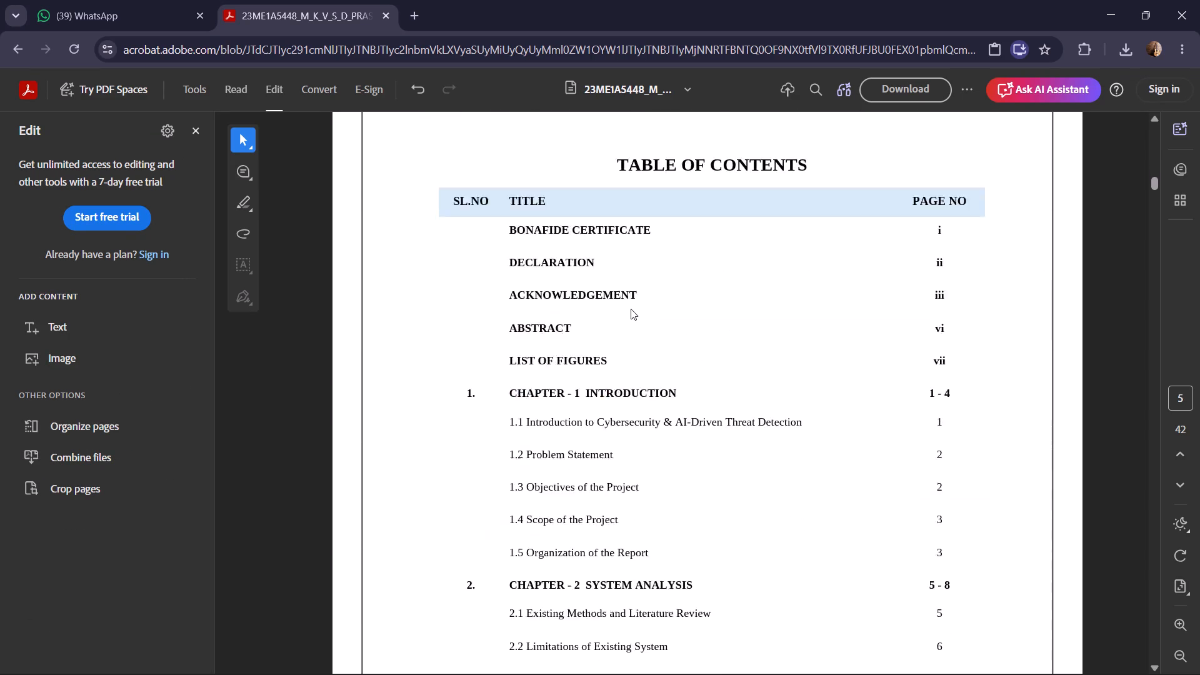
scroll(631, 309, "down", 10)
scroll(631, 309, "up", 2)
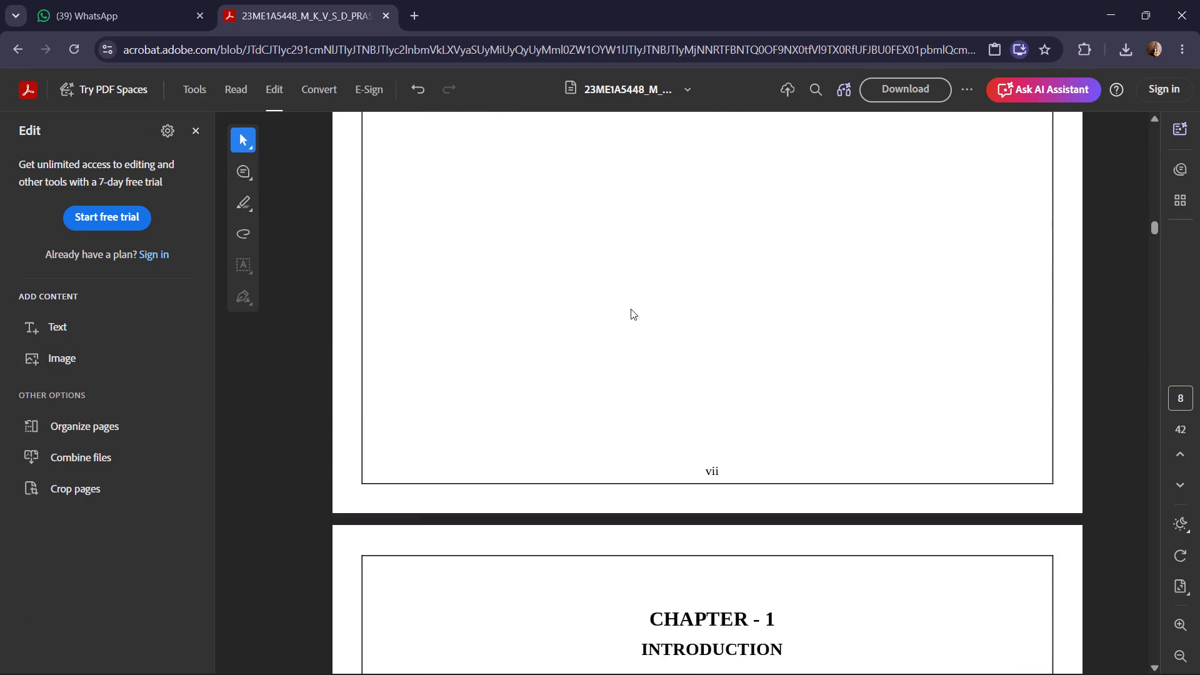
scroll(631, 309, "up", 6)
scroll(631, 309, "down", 9)
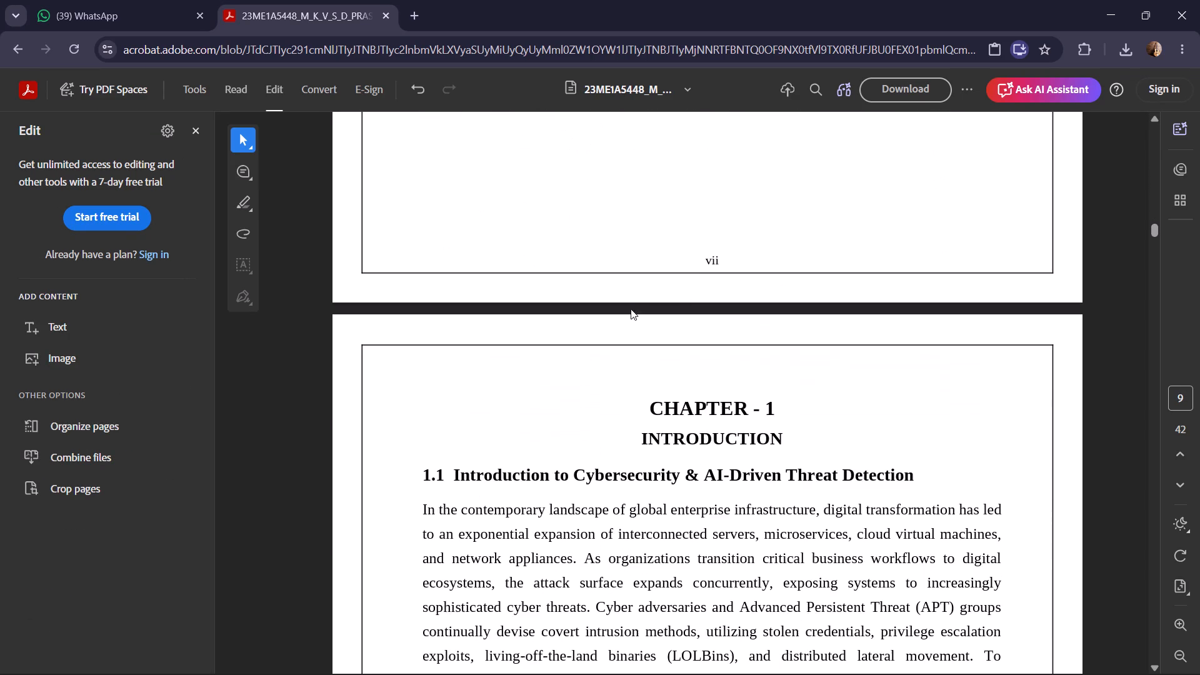
scroll(631, 309, "down", 10)
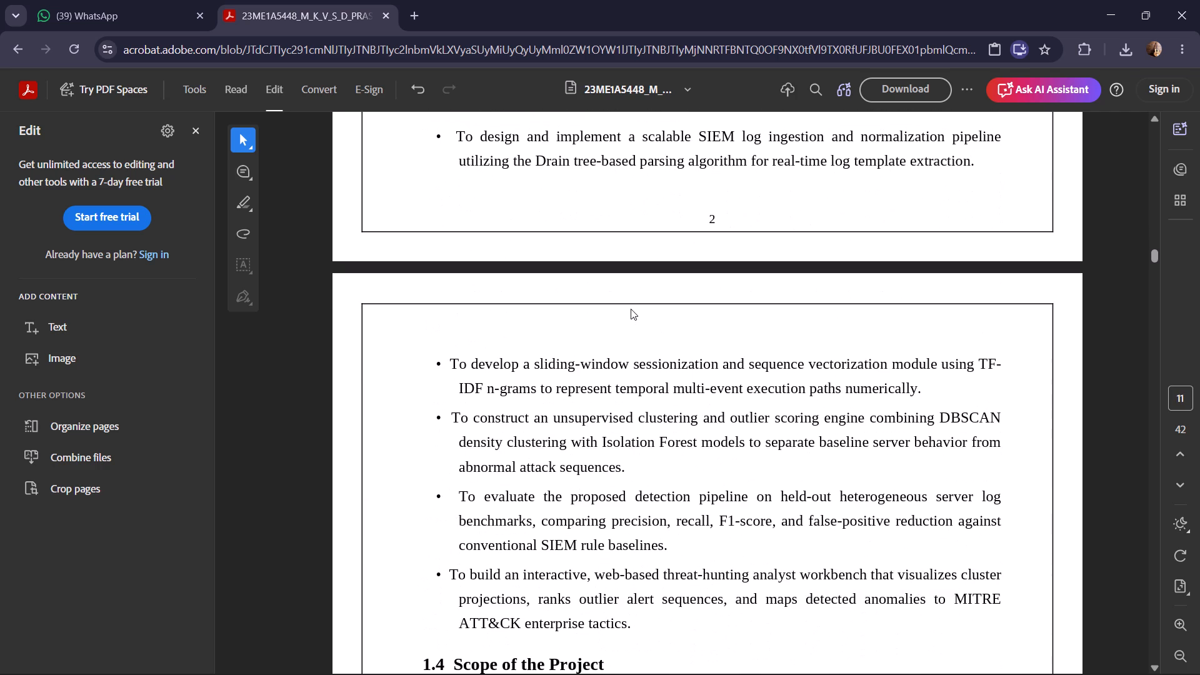
scroll(631, 309, "up", 14)
scroll(631, 309, "down", 1)
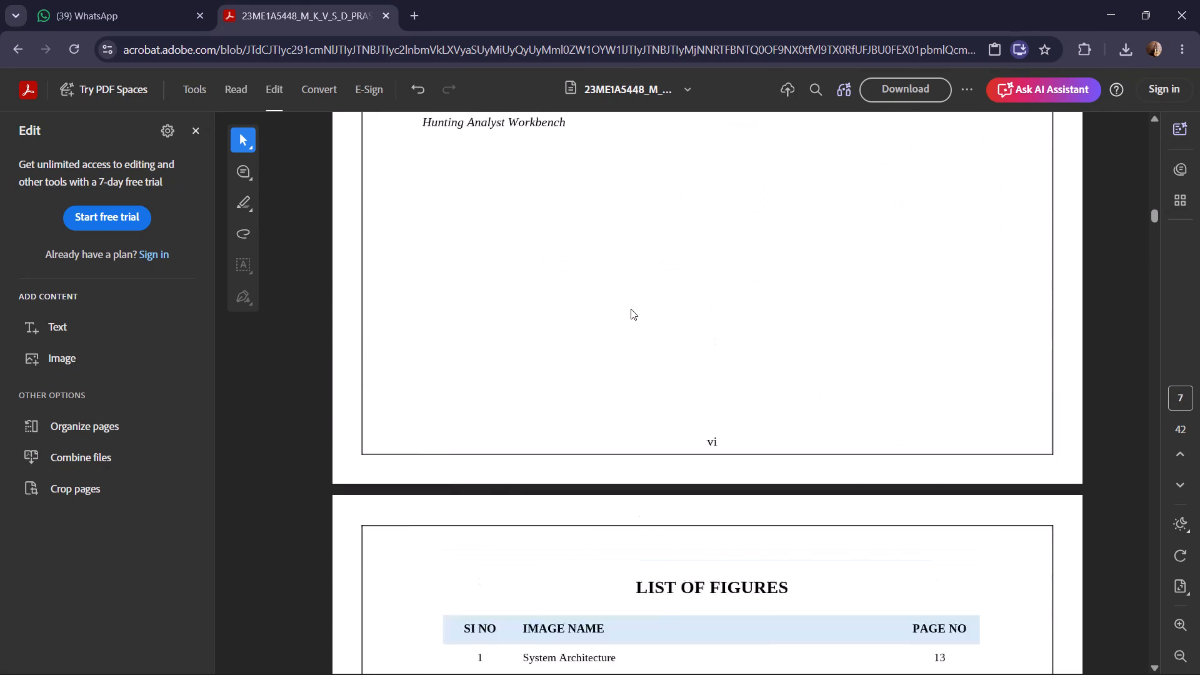
scroll(631, 309, "down", 3)
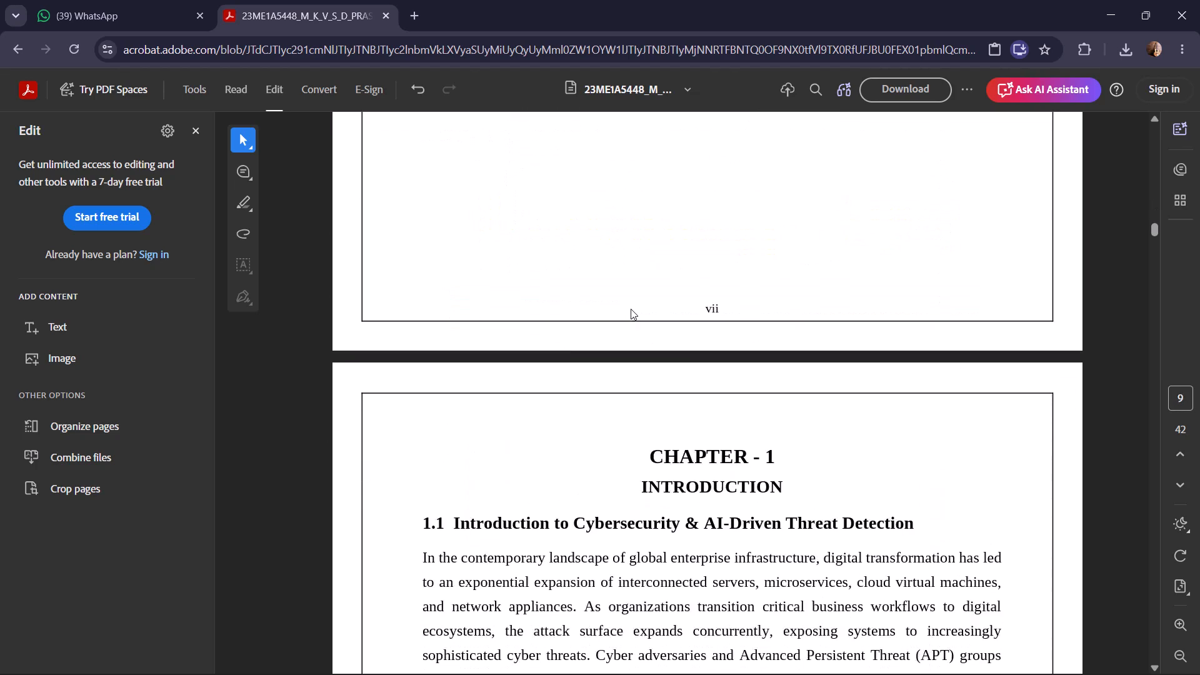
scroll(631, 309, "down", 12)
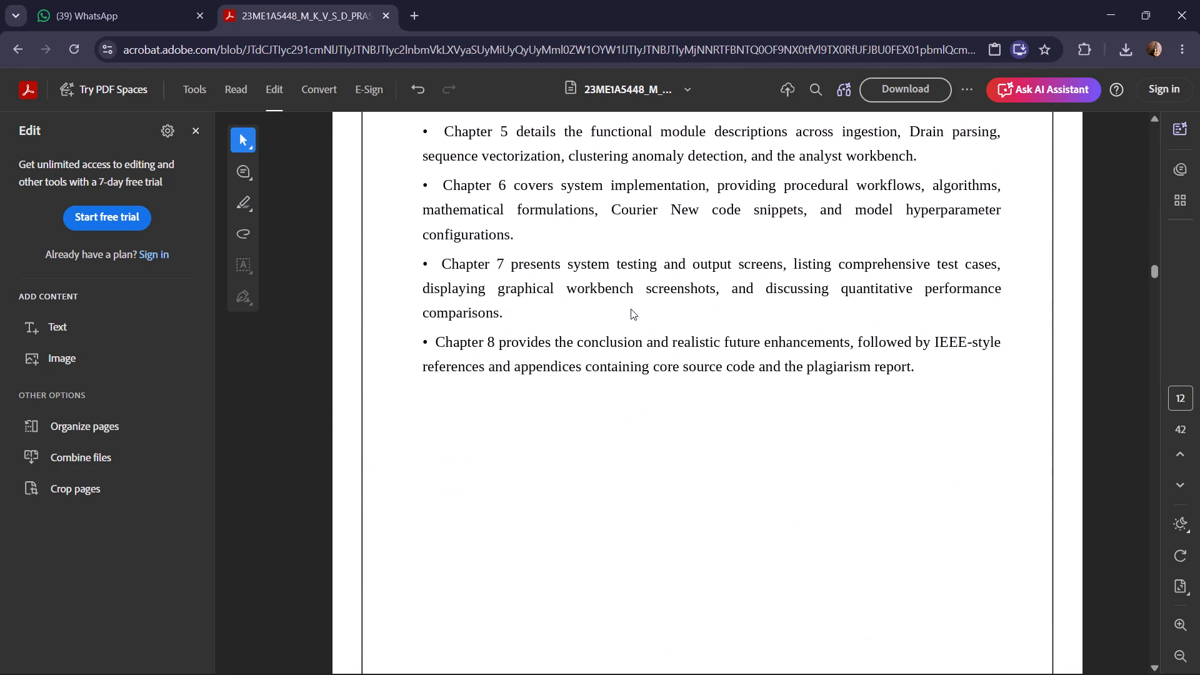
scroll(631, 309, "down", 9)
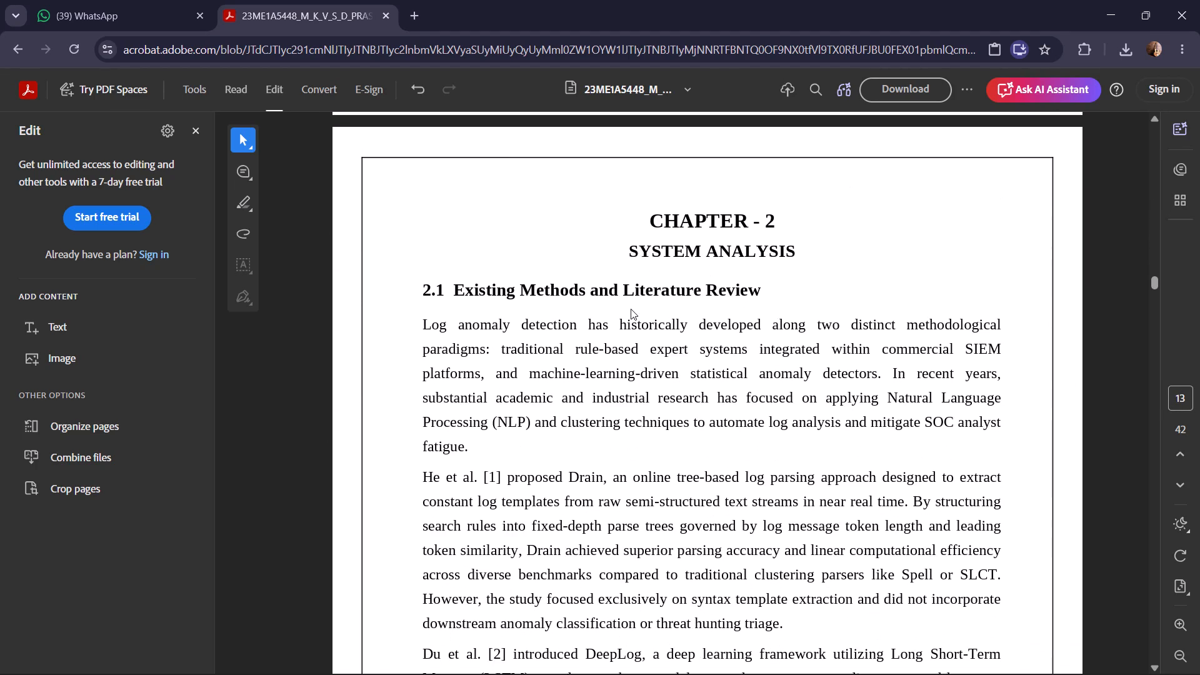
scroll(631, 309, "down", 9)
scroll(631, 309, "up", 7)
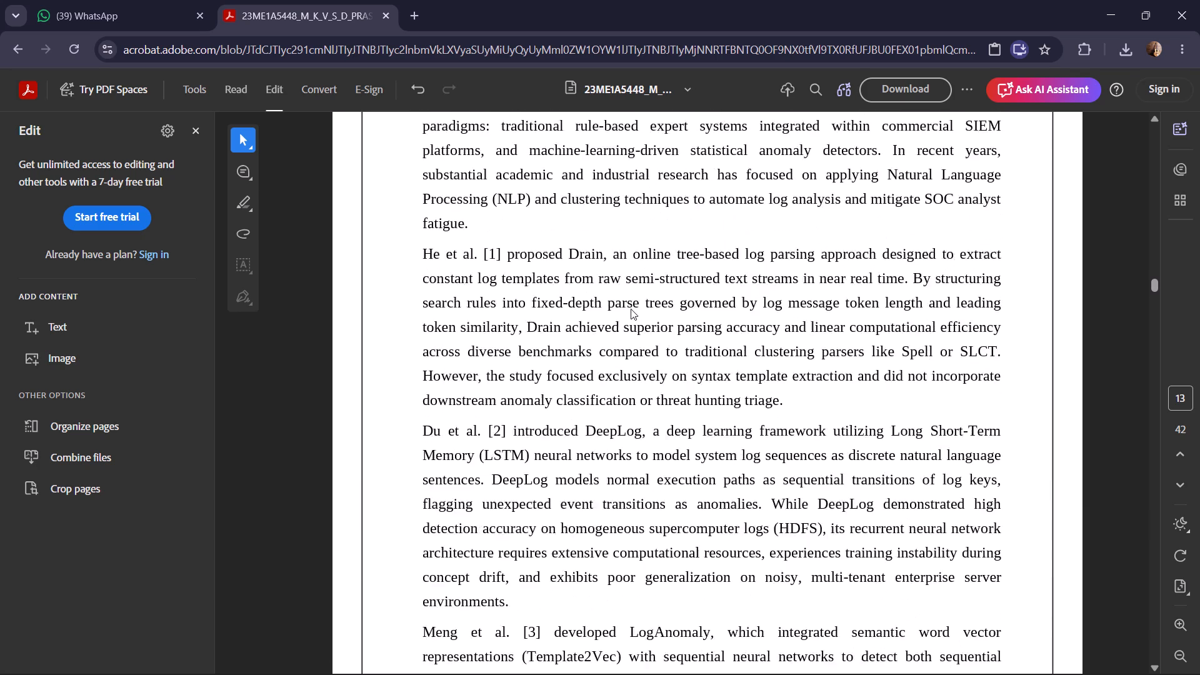
scroll(631, 309, "up", 15)
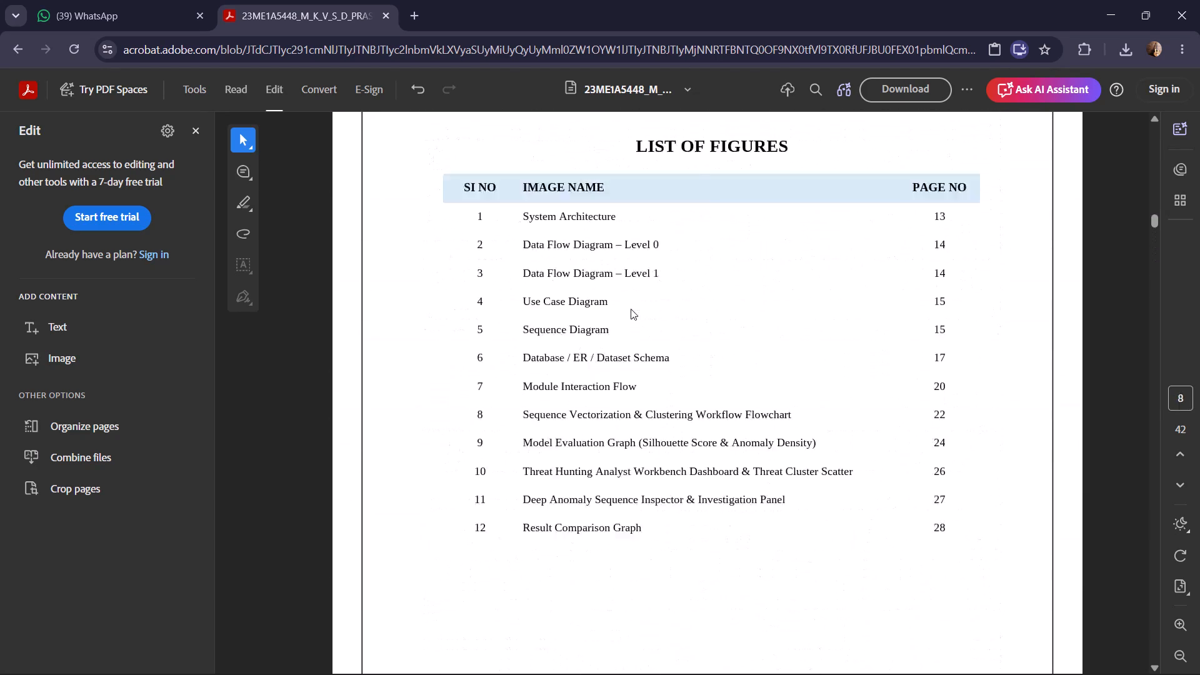
scroll(631, 309, "up", 10)
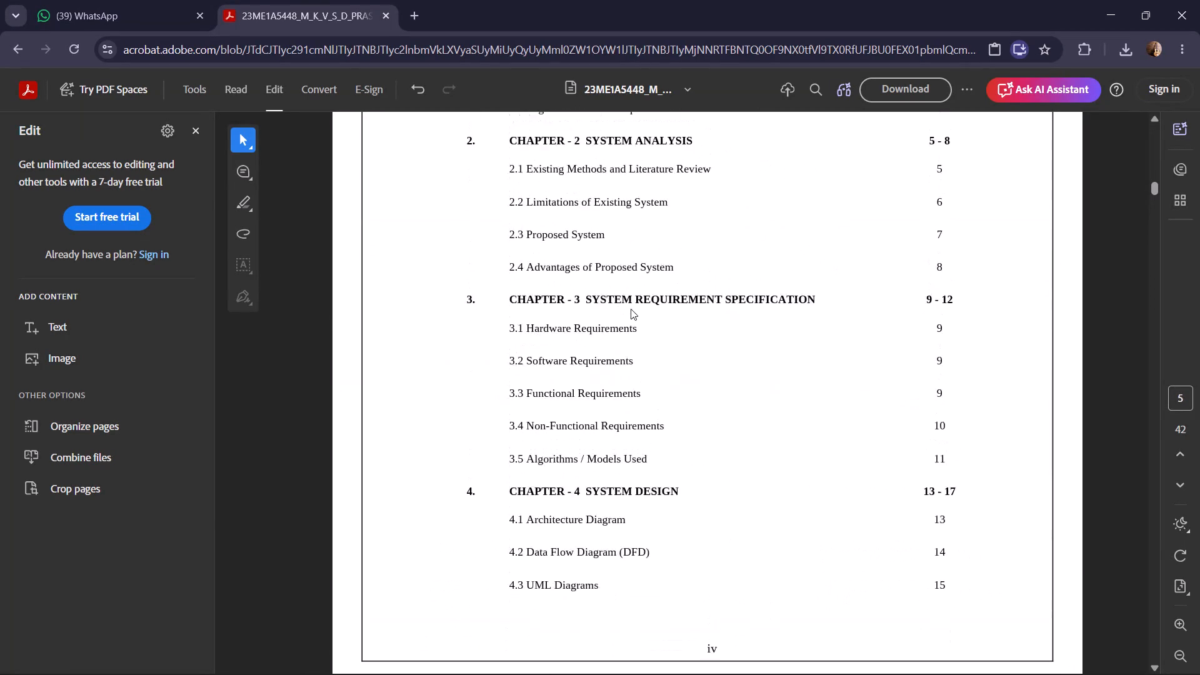
scroll(631, 309, "up", 4)
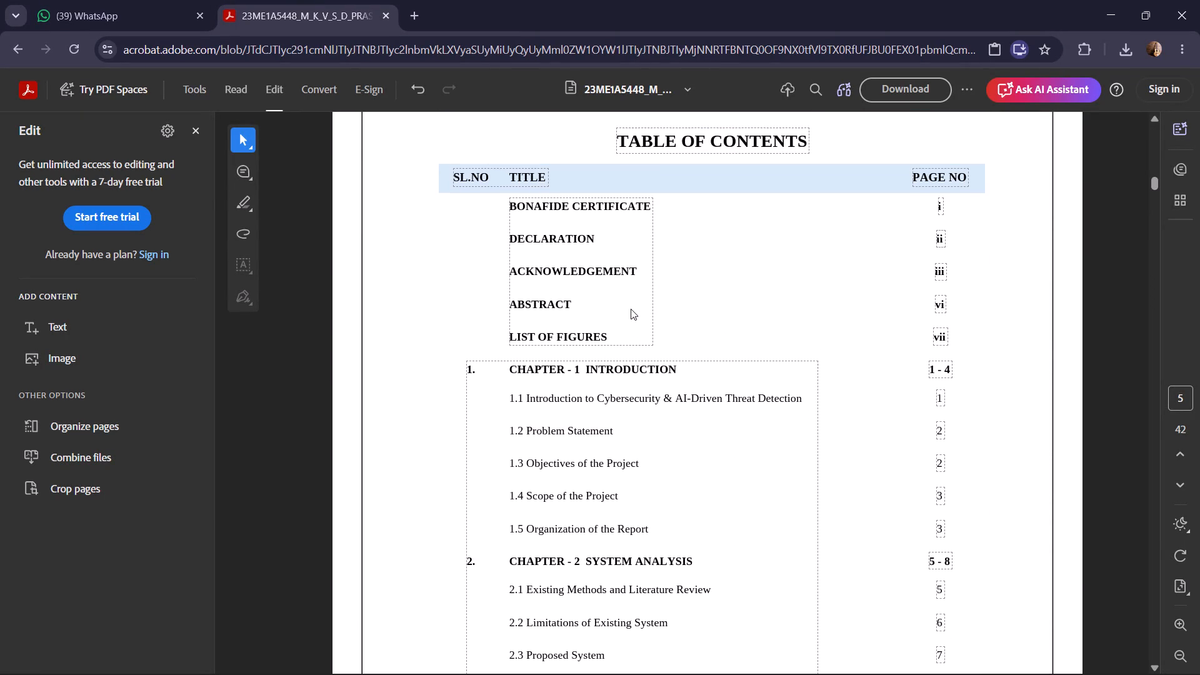
Review the report's contents, abstract, list of figures and chapters through to the Conclusion and Future Enhancements page.
scroll(631, 309, "down", 3)
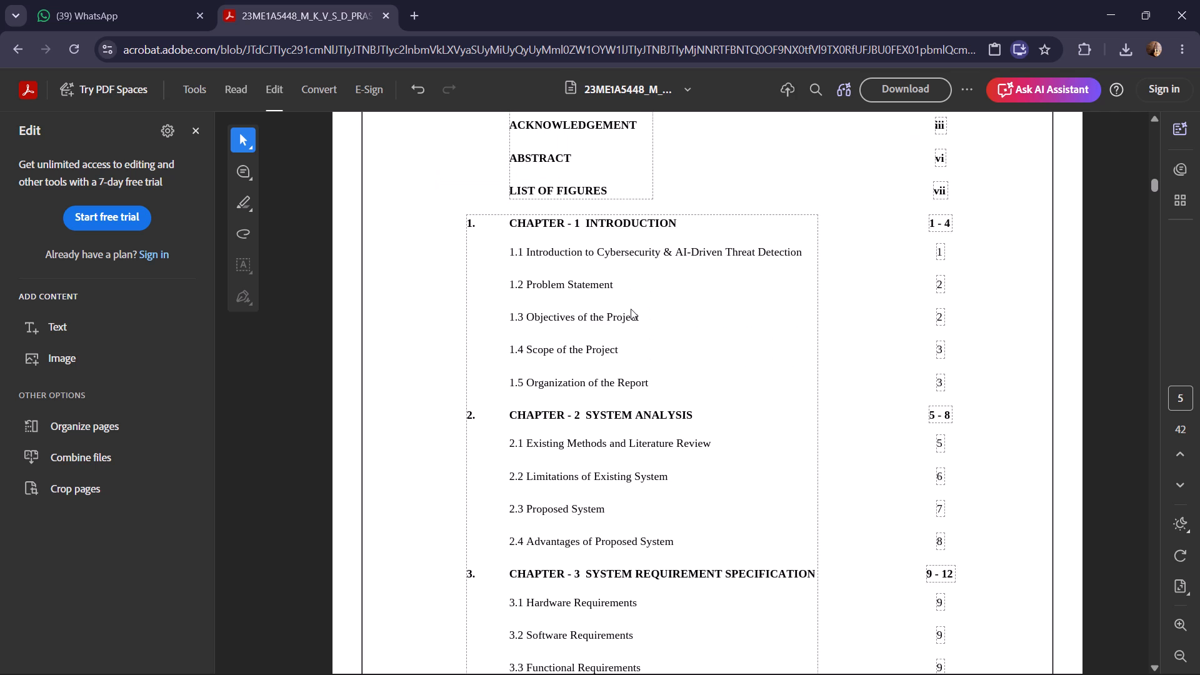
scroll(631, 309, "down", 7)
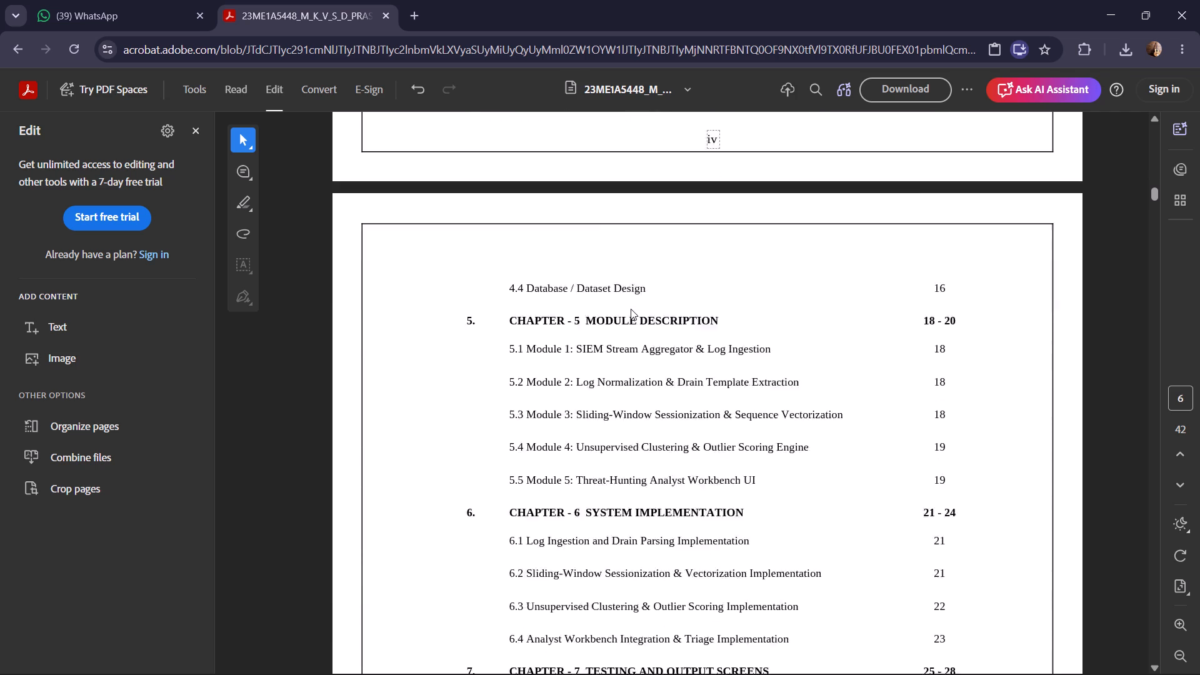
scroll(631, 309, "down", 7)
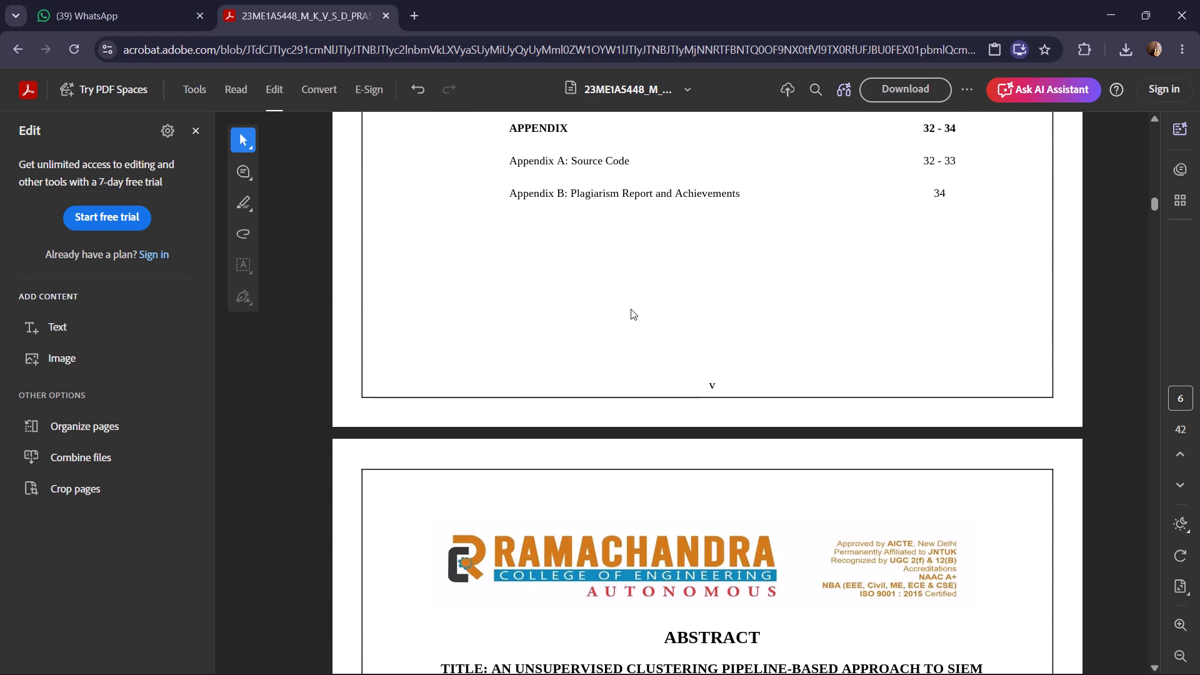
scroll(631, 309, "down", 2)
scroll(631, 309, "up", 5)
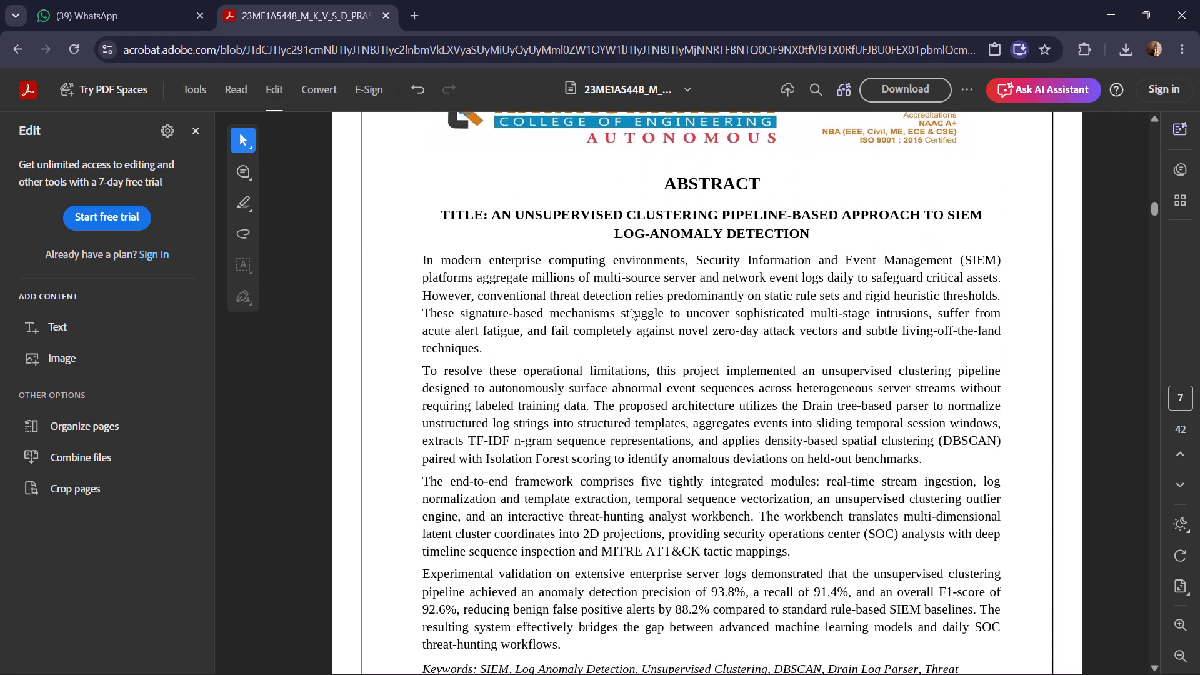
scroll(631, 309, "down", 10)
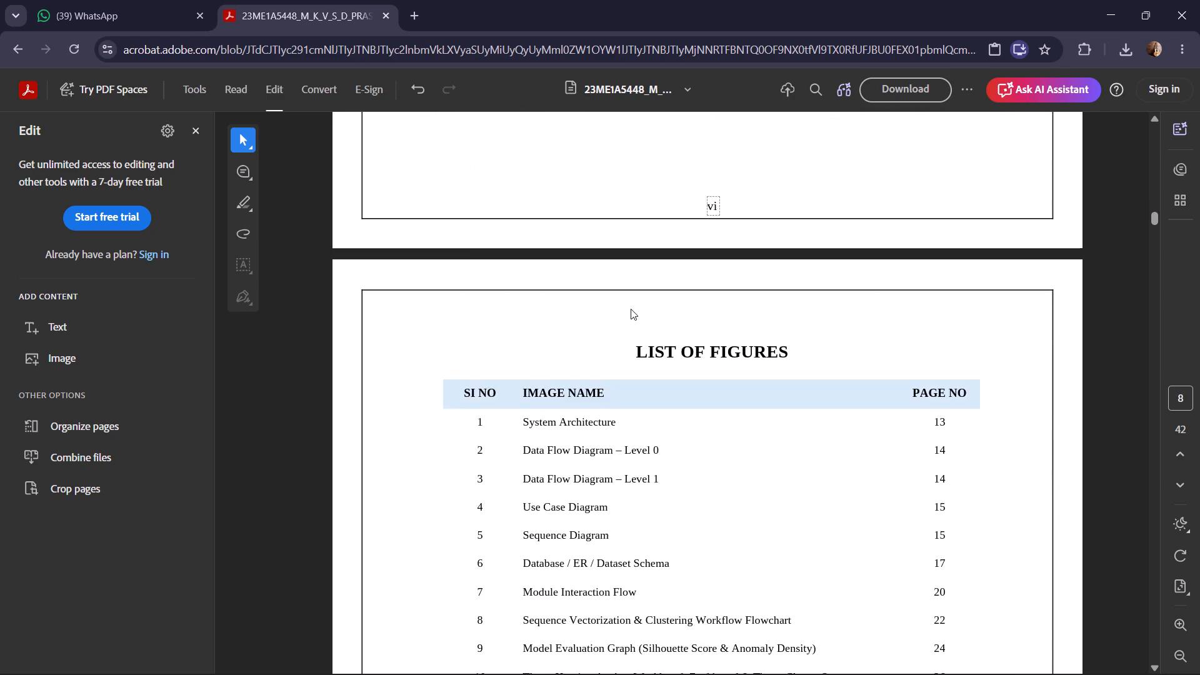
scroll(631, 309, "down", 10)
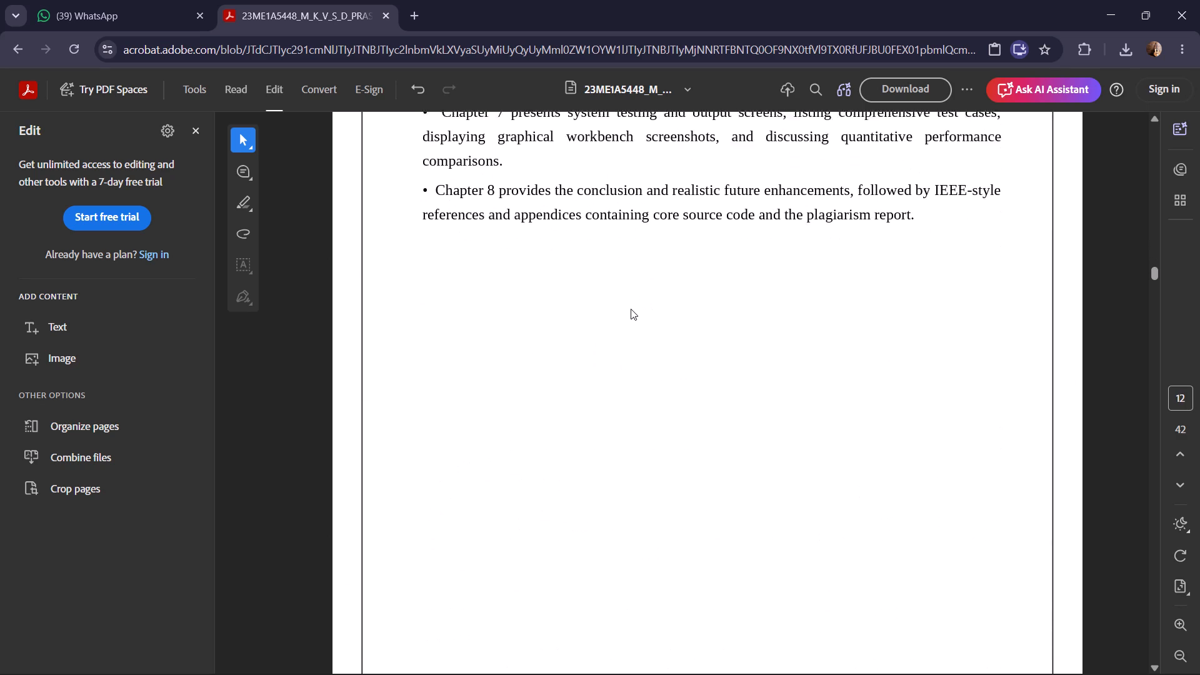
scroll(631, 309, "down", 10)
scroll(631, 309, "up", 1)
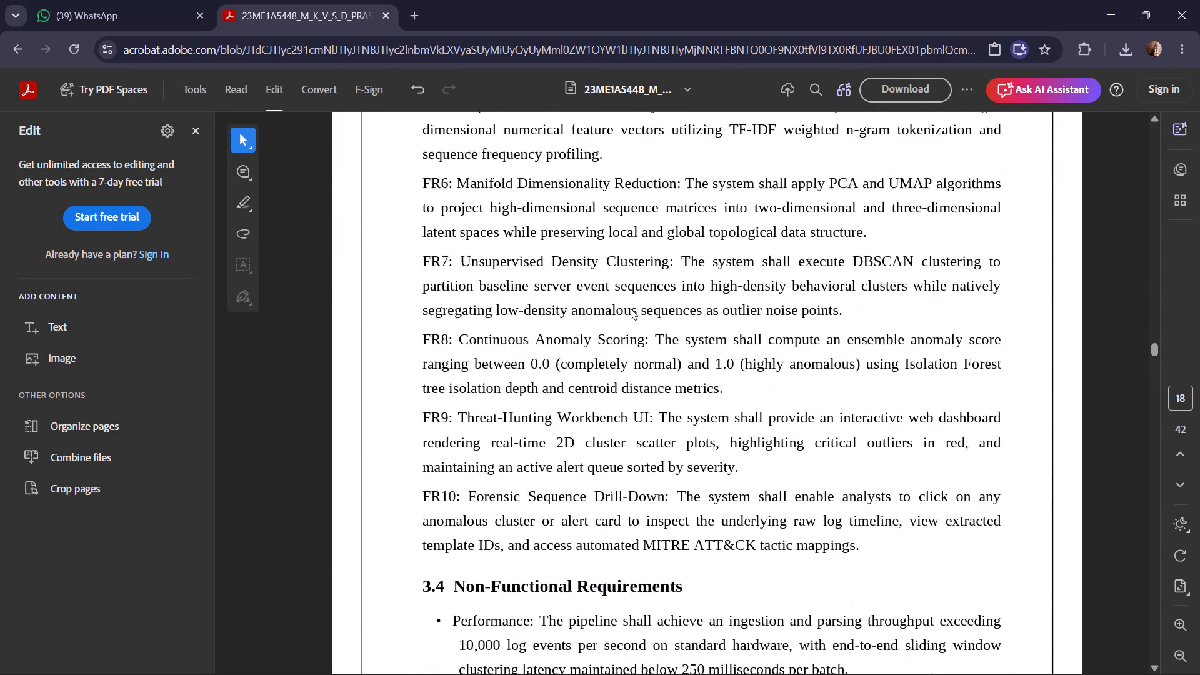
scroll(631, 309, "up", 1)
scroll(631, 309, "down", 5)
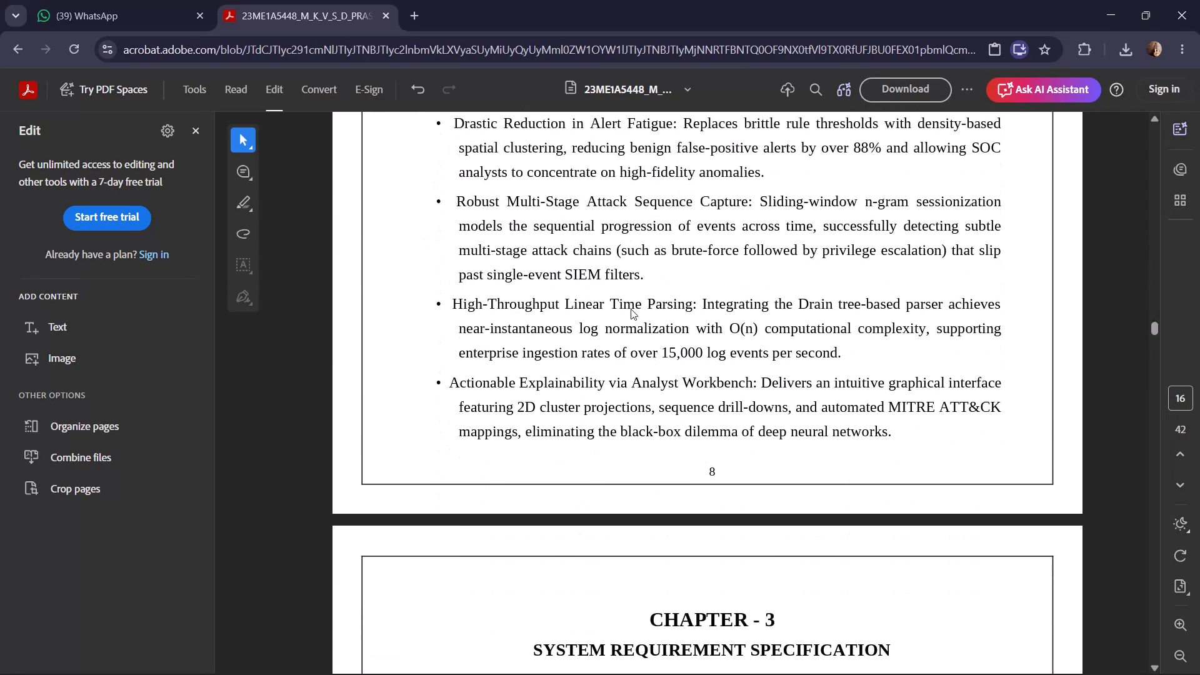
scroll(631, 309, "down", 8)
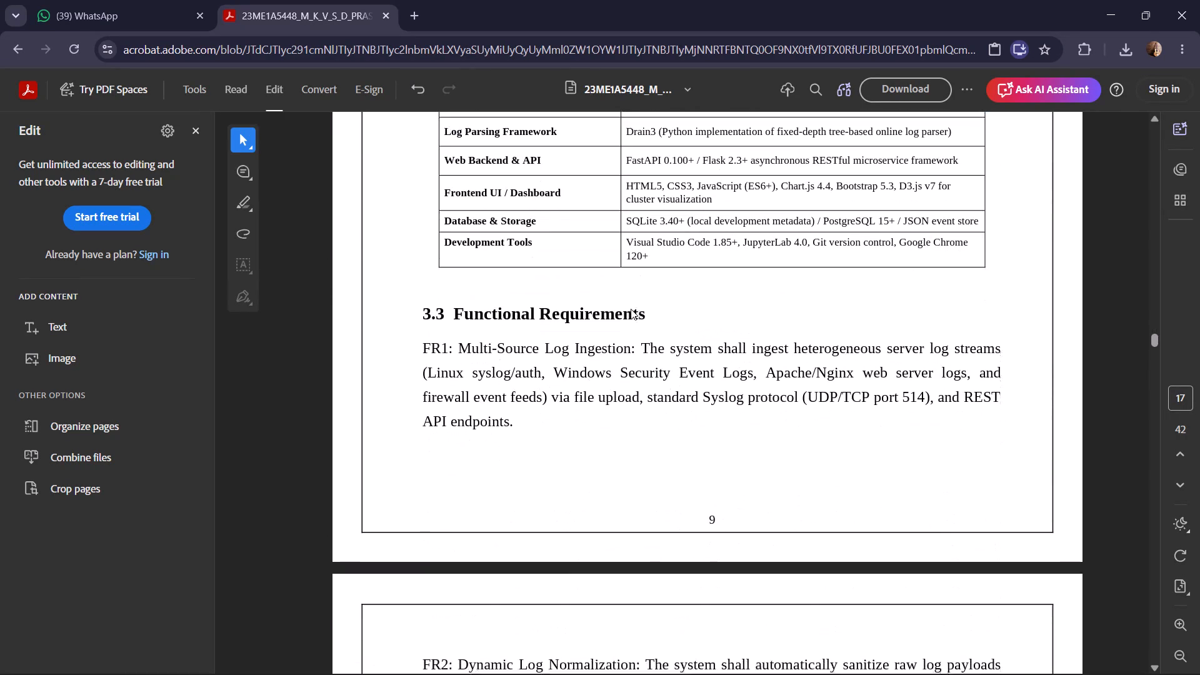
scroll(631, 309, "down", 11)
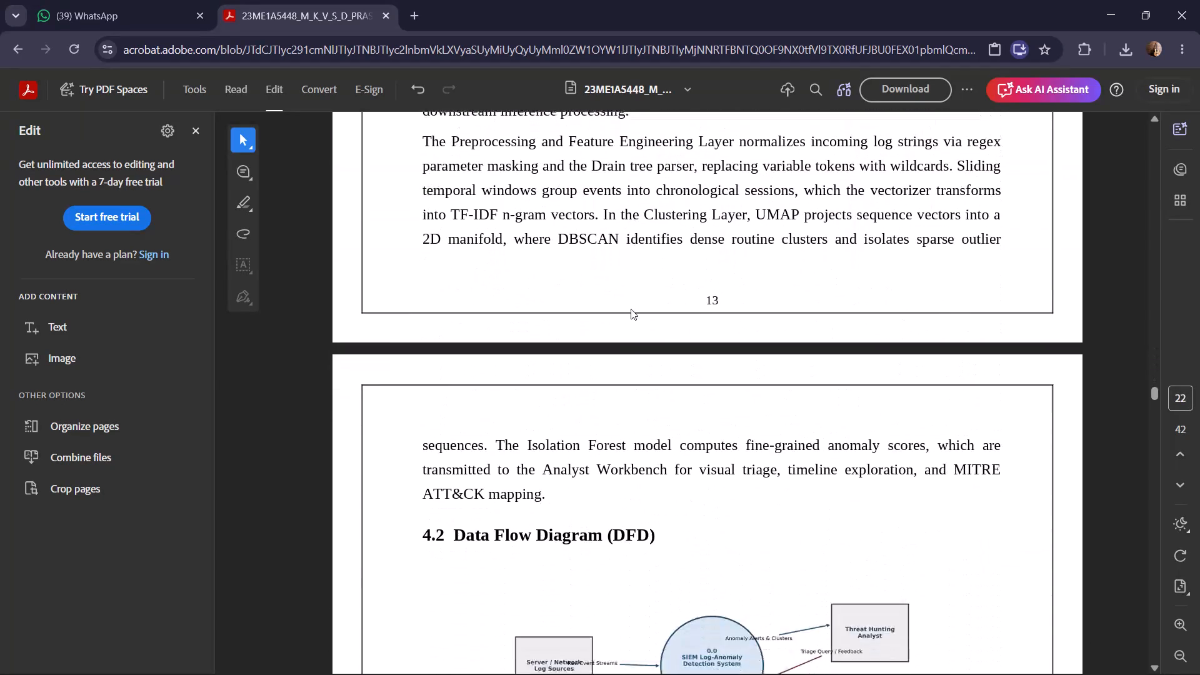
scroll(631, 309, "down", 14)
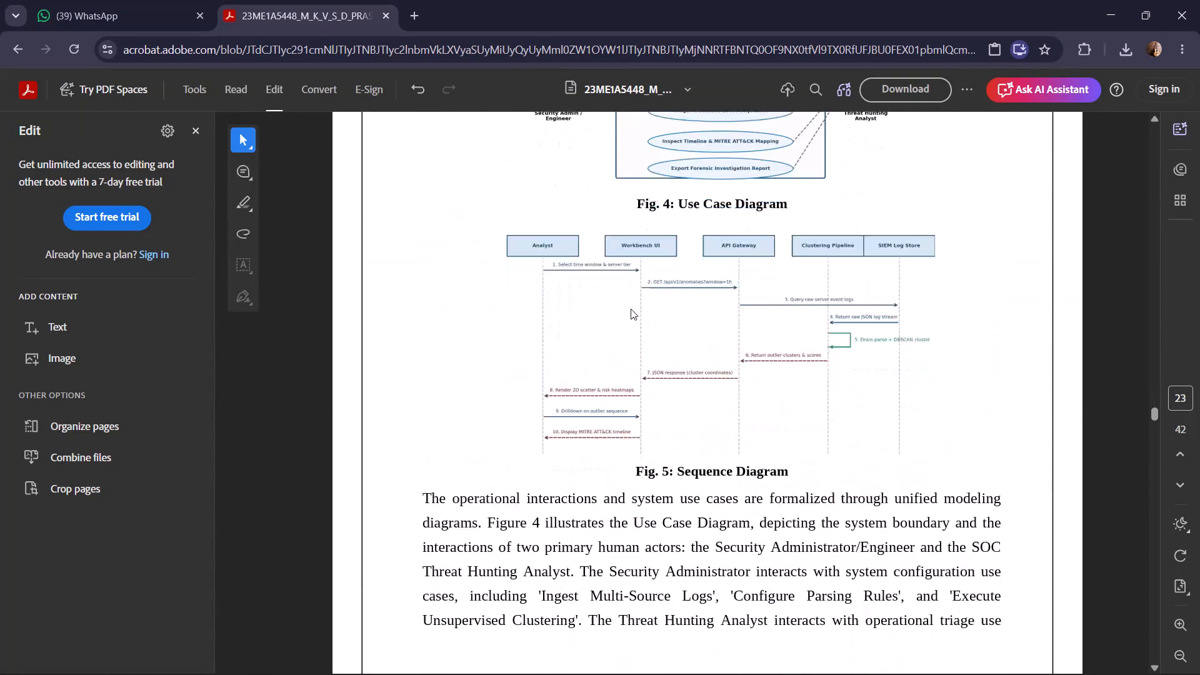
scroll(631, 309, "down", 18)
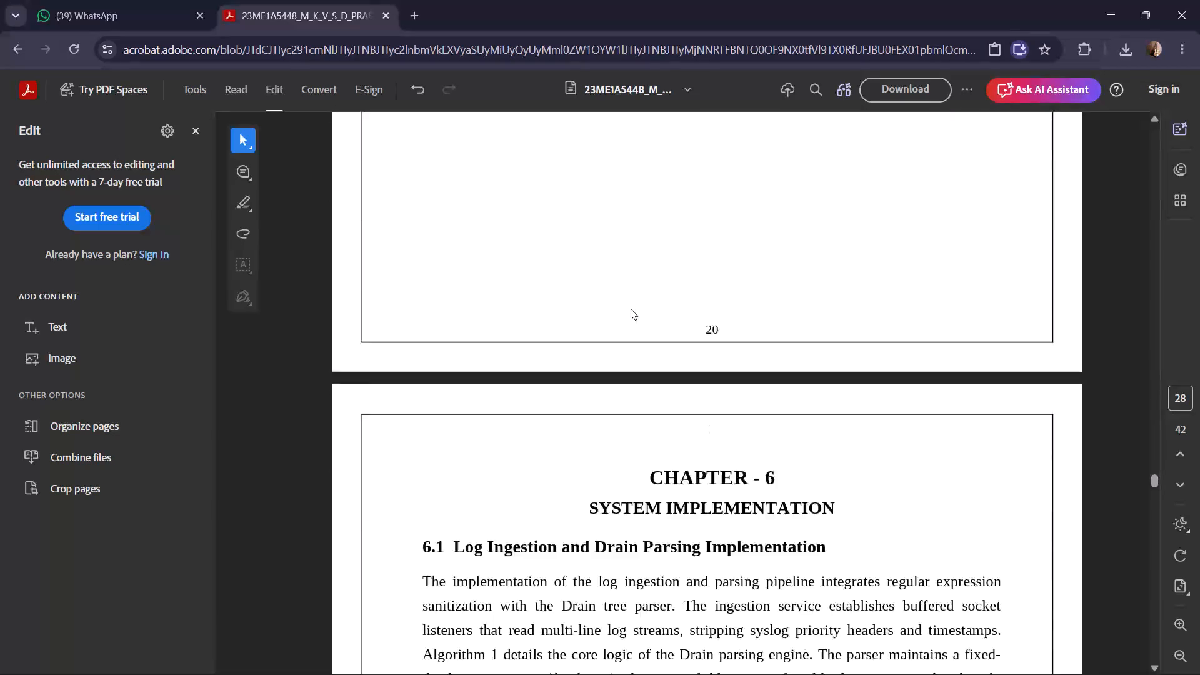
scroll(631, 309, "down", 16)
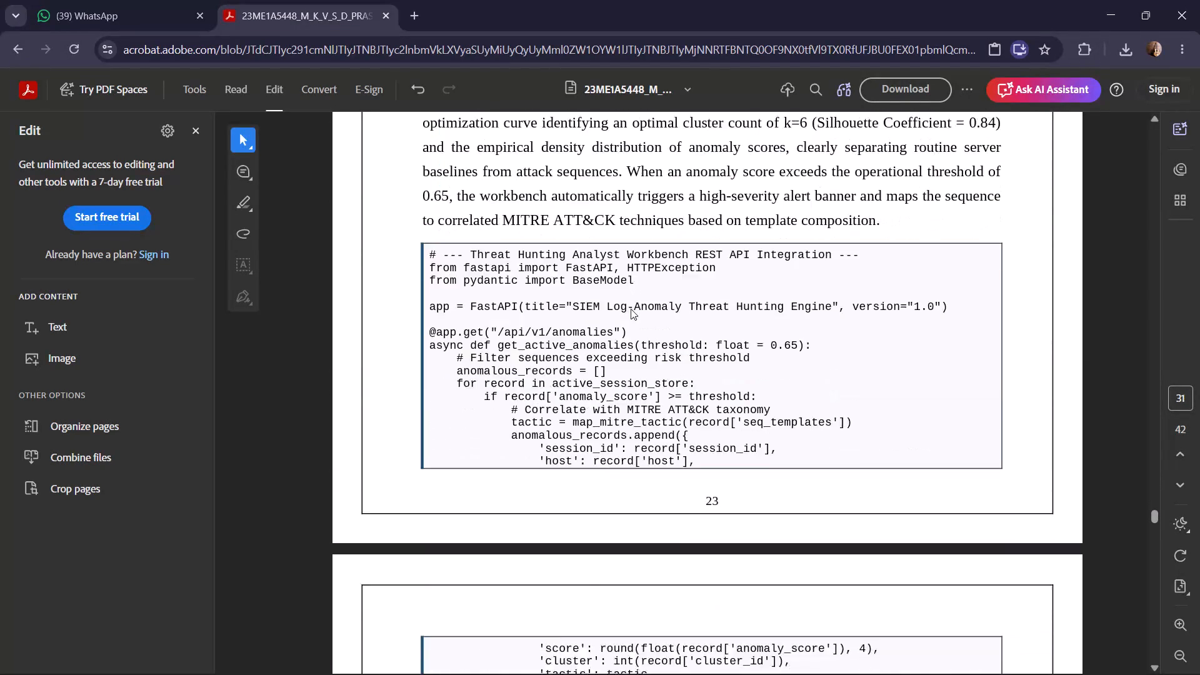
scroll(631, 309, "down", 17)
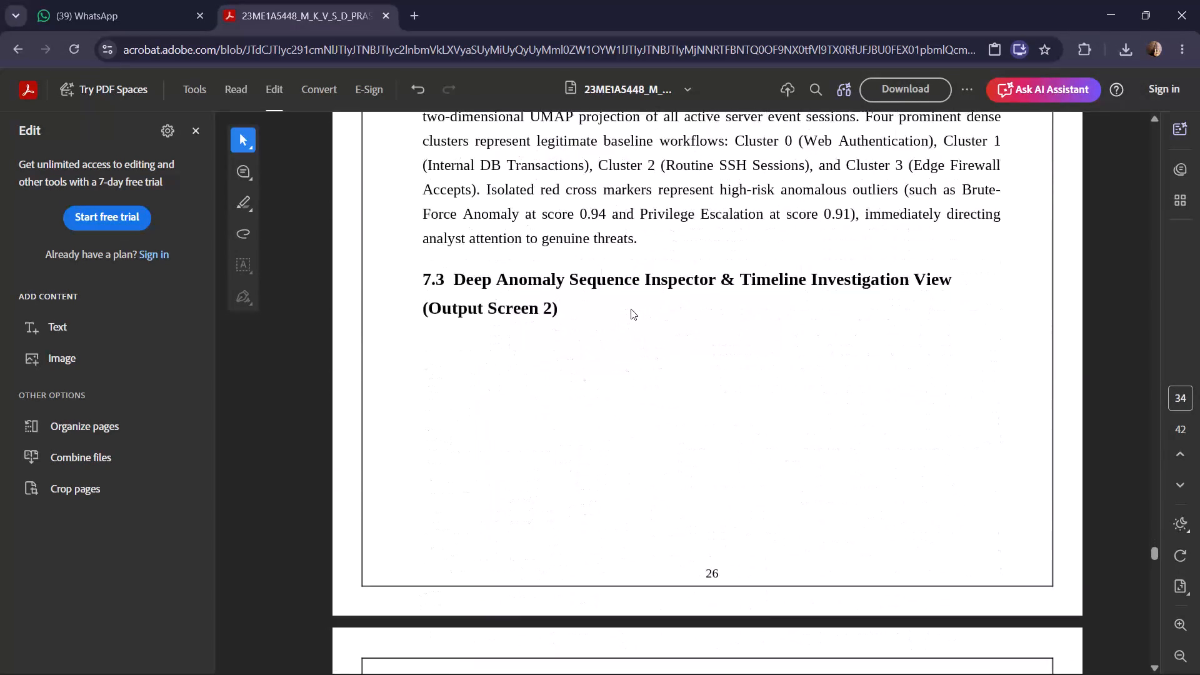
scroll(631, 309, "down", 16)
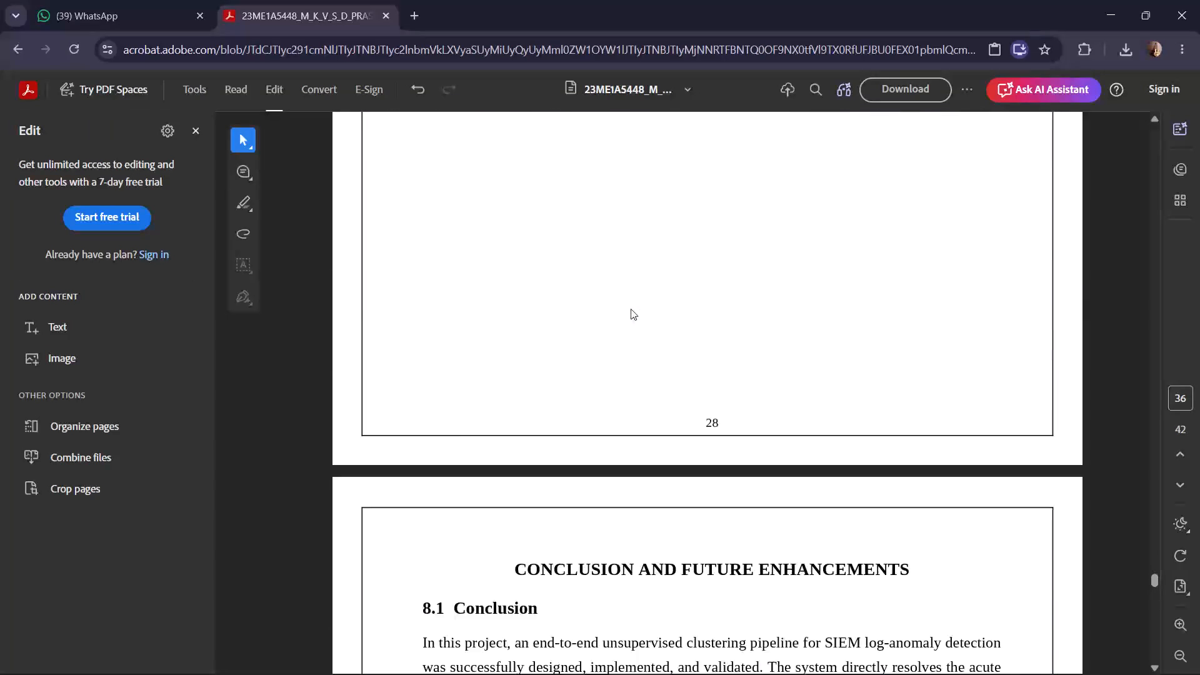
Download the edited report to the Downloads folder as a PDF, shortening its file name to the student's roll number followed by "_pdf".
scroll(631, 309, "down", 18)
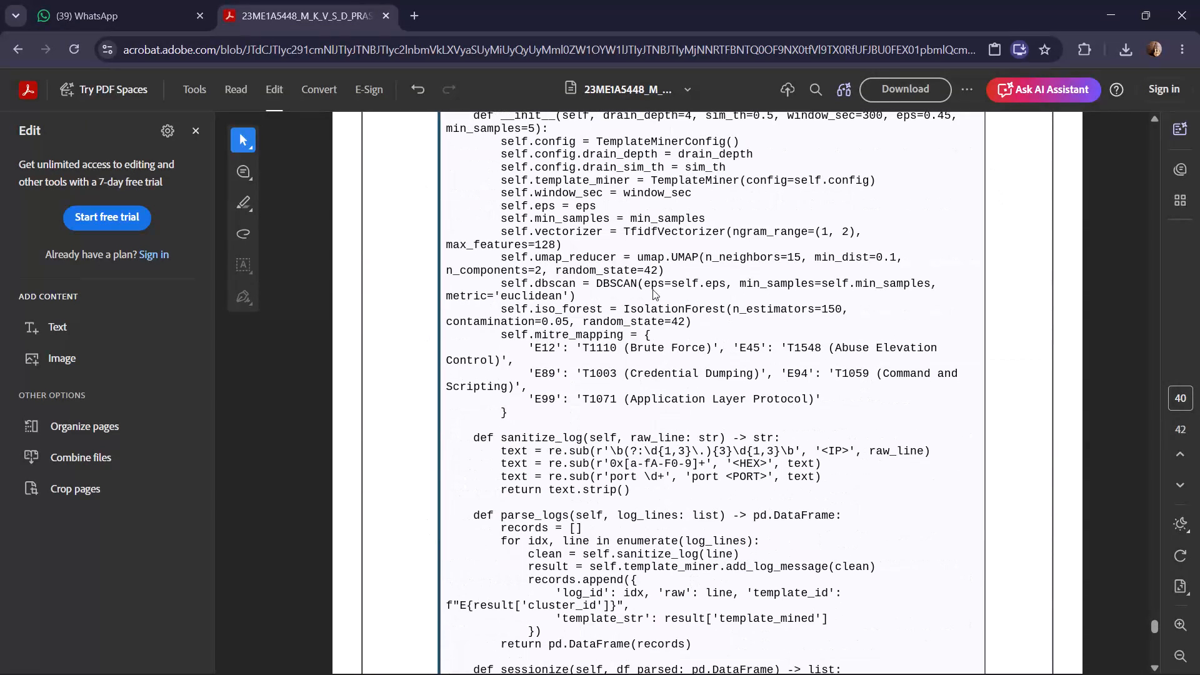
left_click(897, 89)
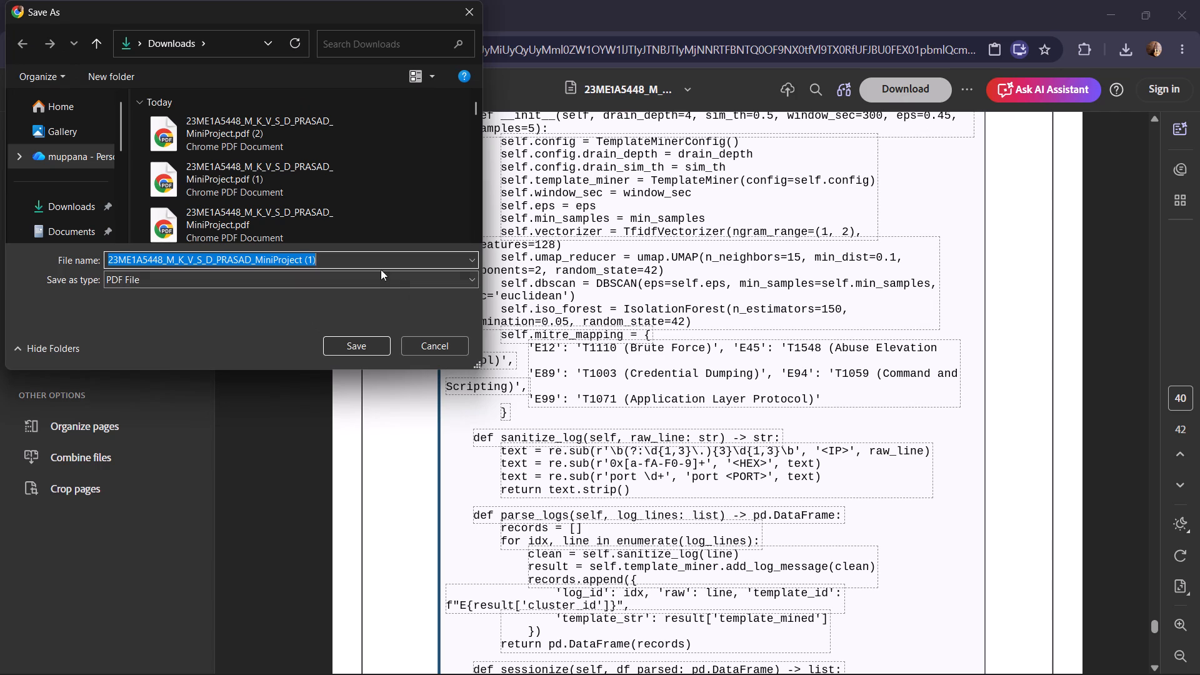
left_click(371, 258)
key("BackSpace")
key("BackSpace")
key("BackSpace")
key("BackSpace")
key("BackSpace")
key("BackSpace")
key("BackSpace")
key("BackSpace")
key("BackSpace")
key("BackSpace")
key("BackSpace")
key("BackSpace")
key("BackSpace")
key("BackSpace")
key("BackSpace")
key("BackSpace")
key("BackSpace")
key("BackSpace")
key("BackSpace")
key("BackSpace")
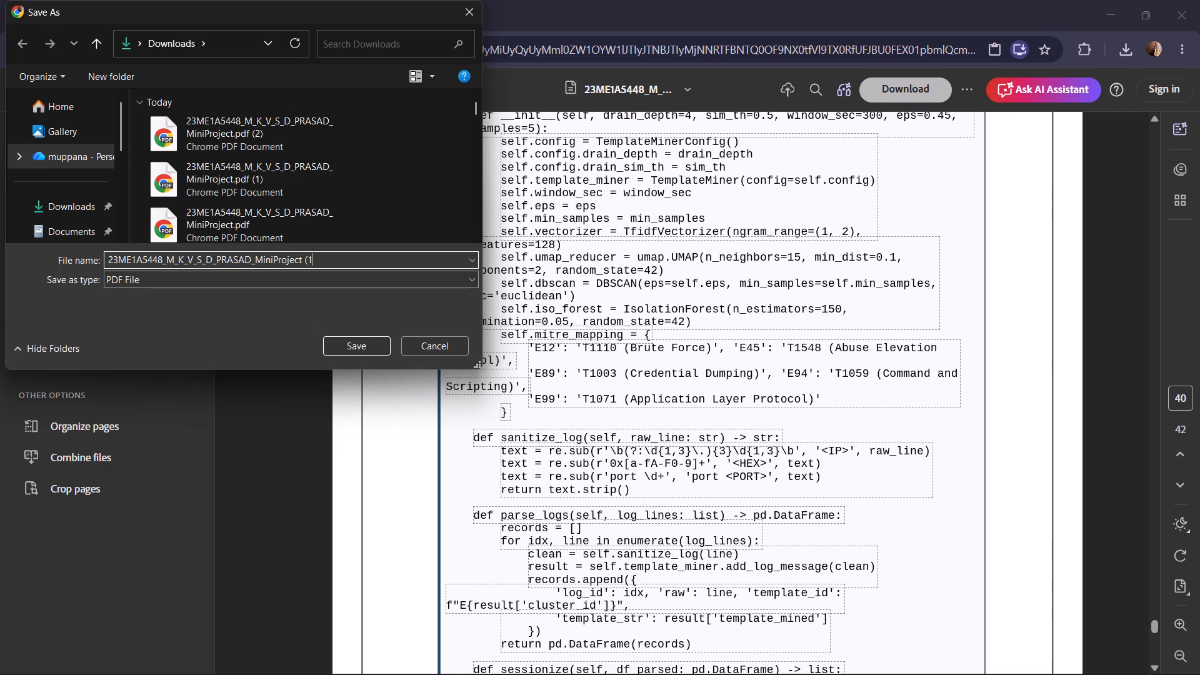
key("BackSpace")
key("BackSpace")
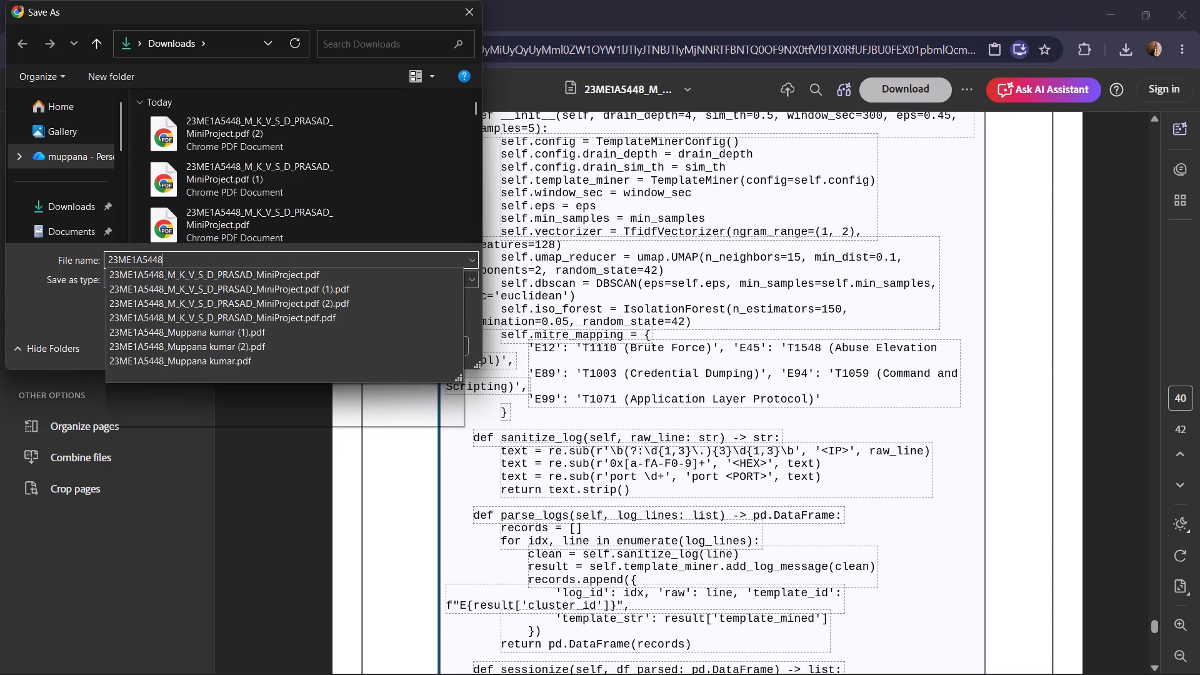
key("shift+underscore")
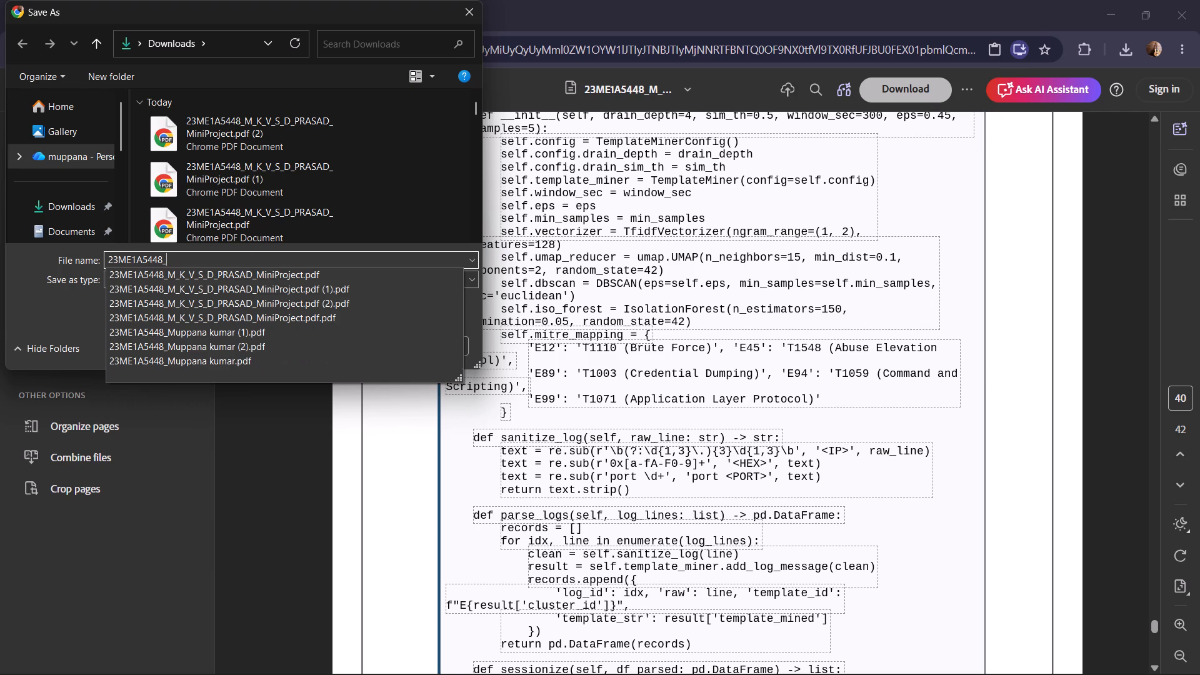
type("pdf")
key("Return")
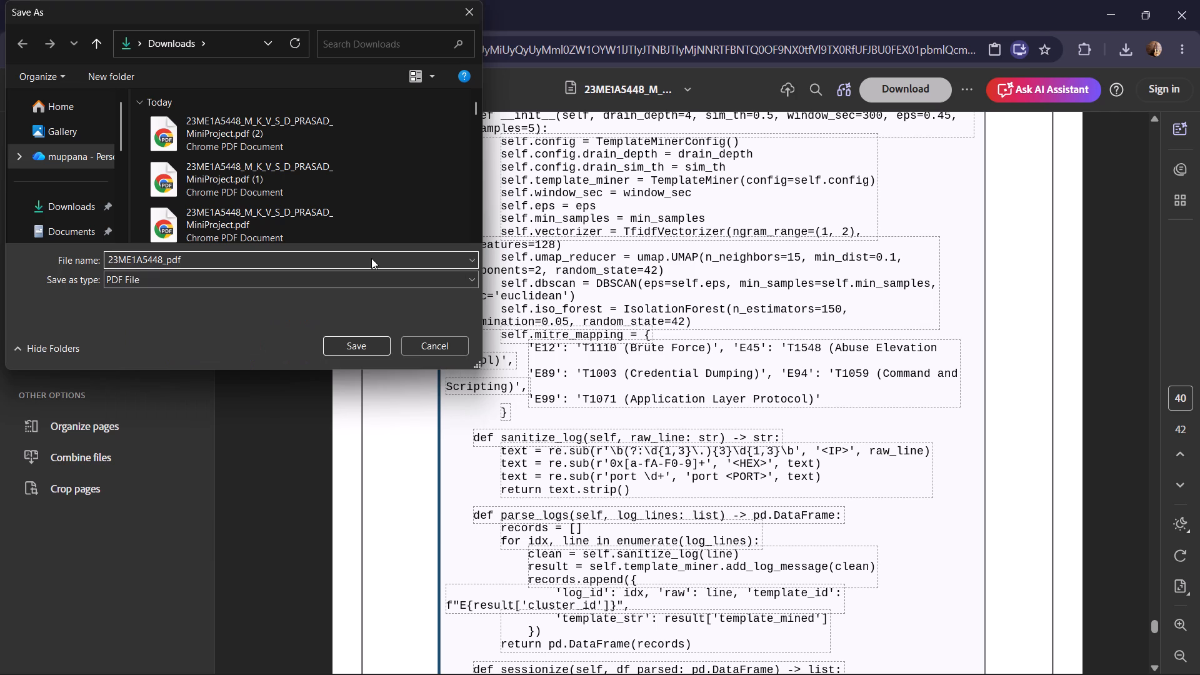